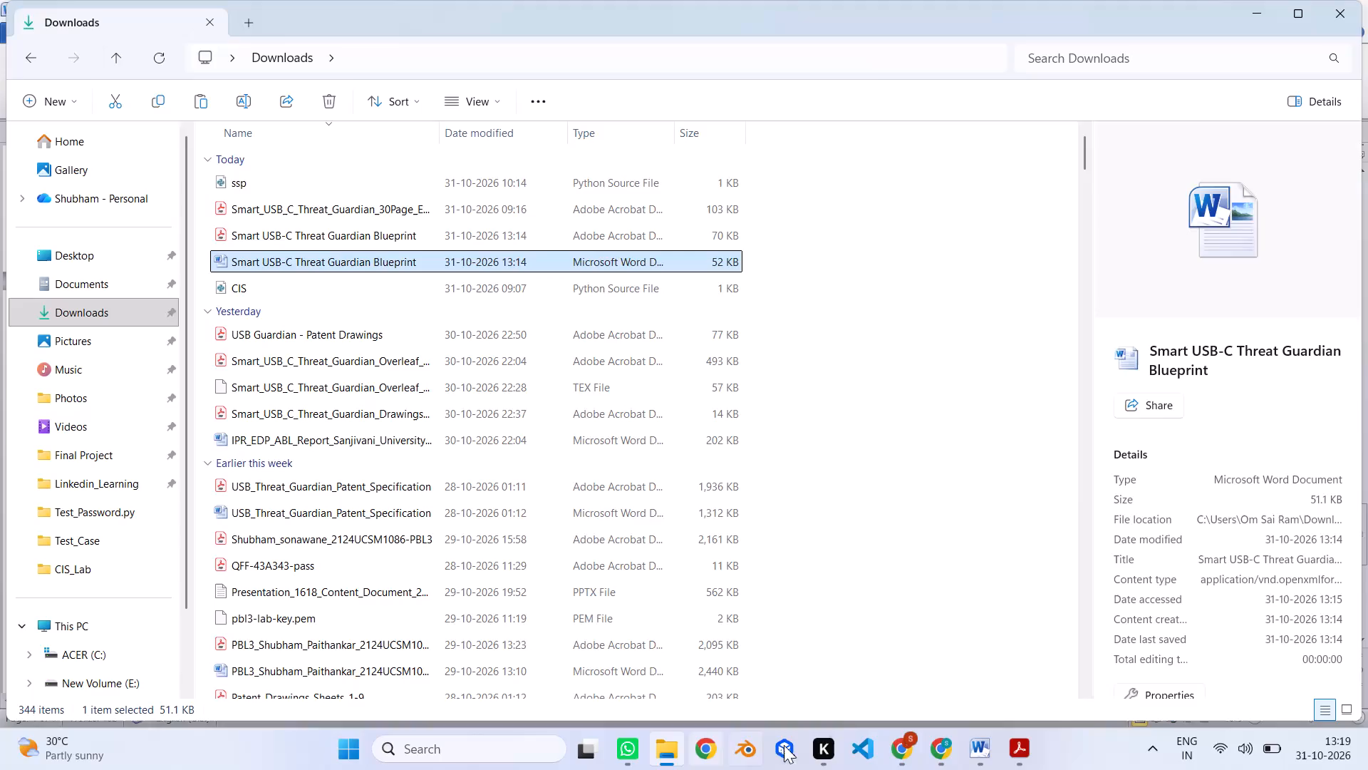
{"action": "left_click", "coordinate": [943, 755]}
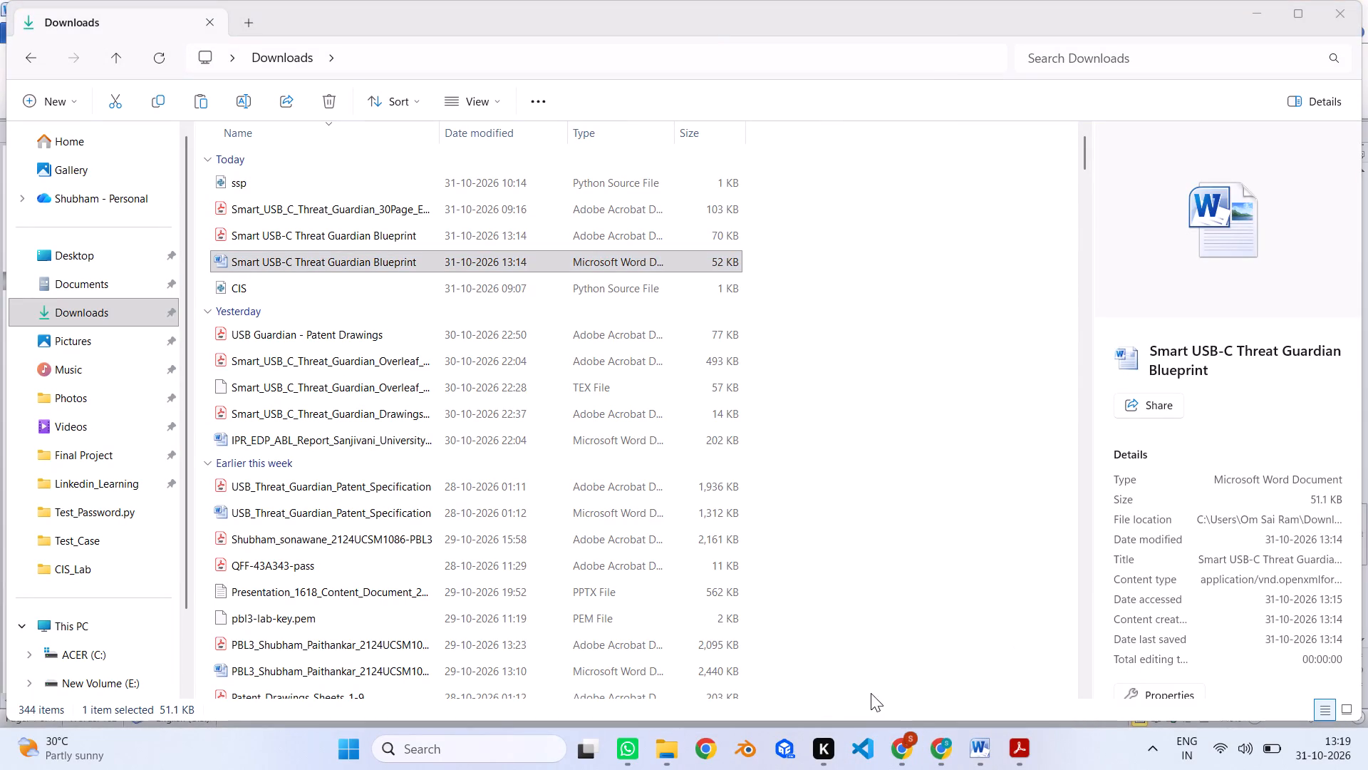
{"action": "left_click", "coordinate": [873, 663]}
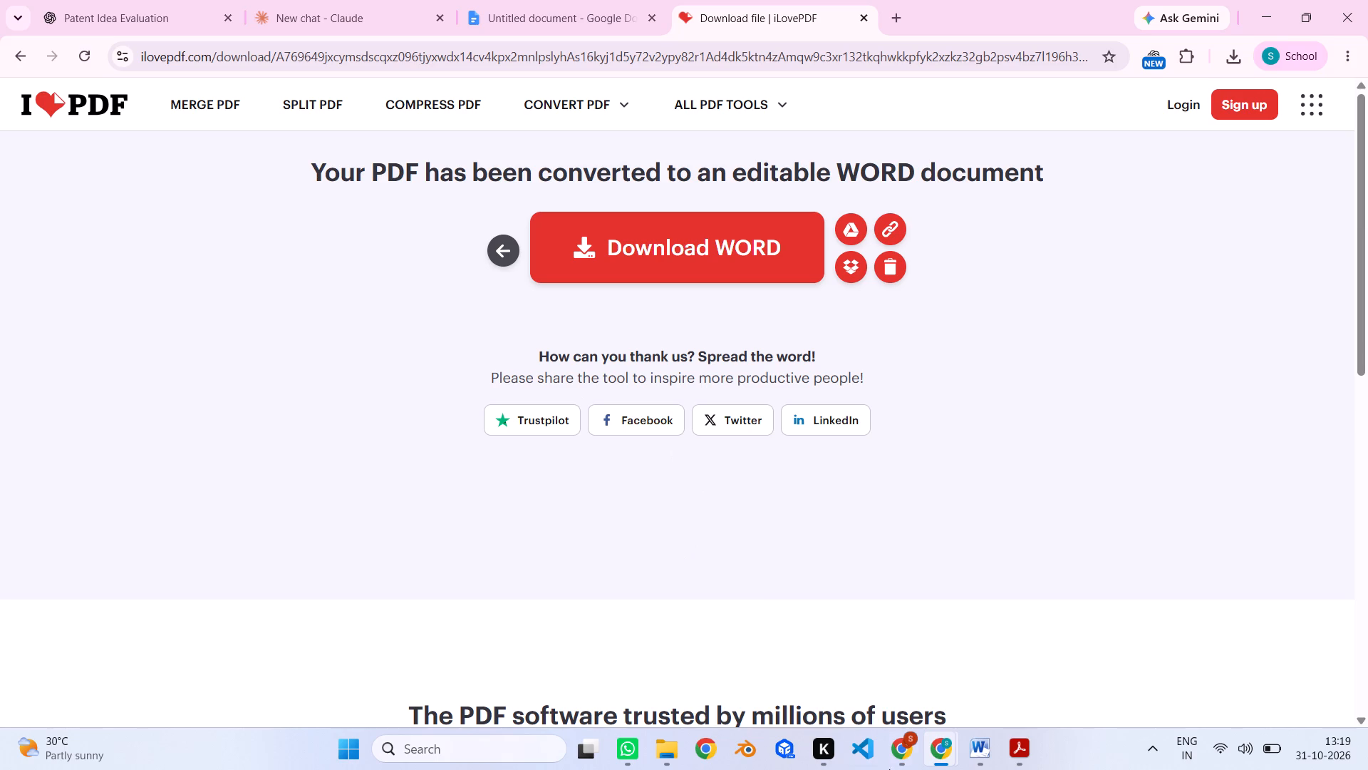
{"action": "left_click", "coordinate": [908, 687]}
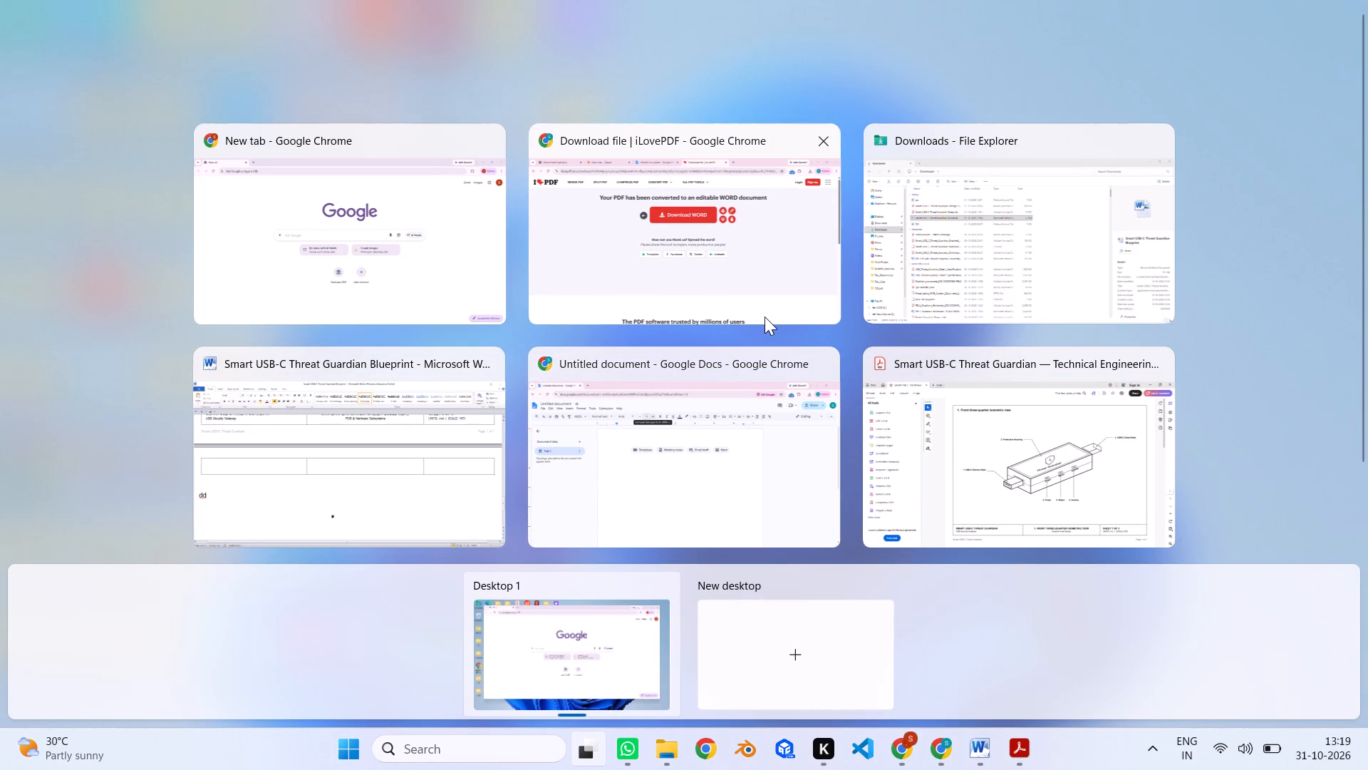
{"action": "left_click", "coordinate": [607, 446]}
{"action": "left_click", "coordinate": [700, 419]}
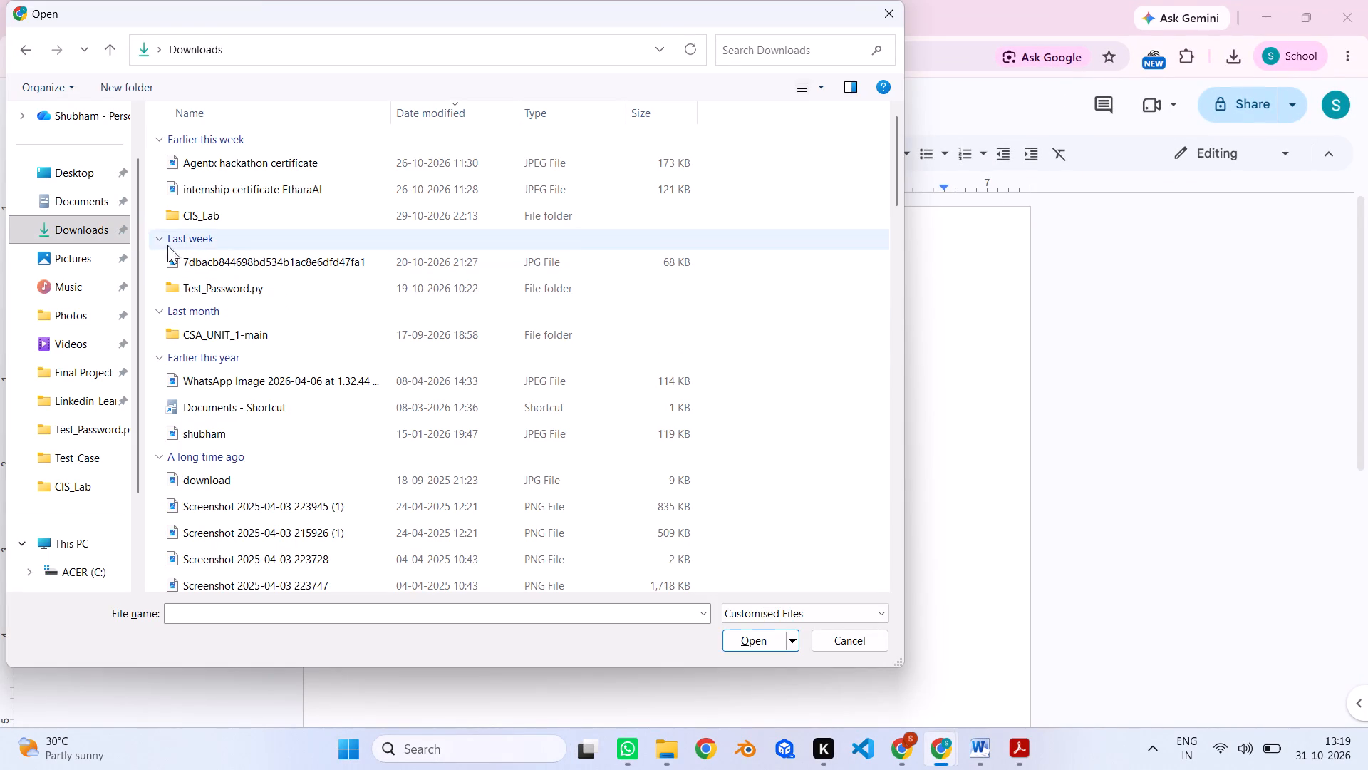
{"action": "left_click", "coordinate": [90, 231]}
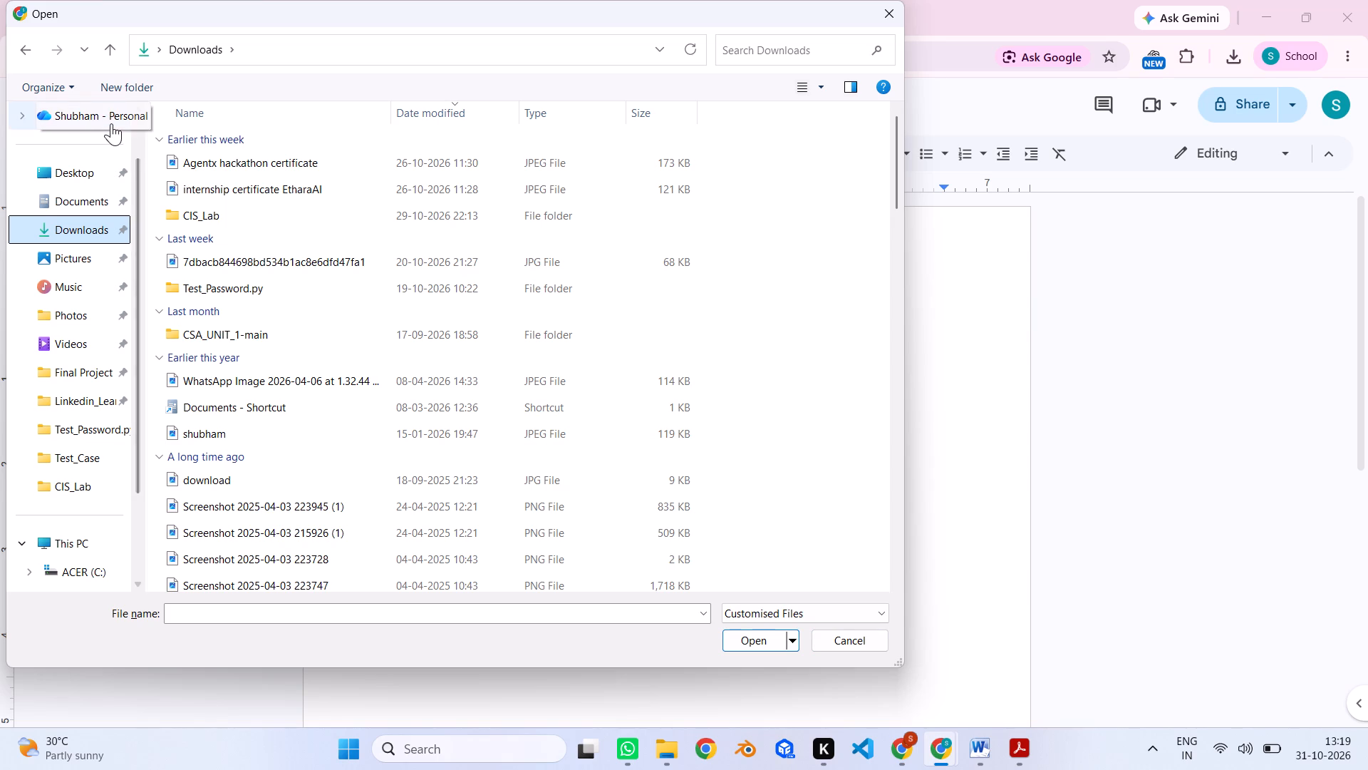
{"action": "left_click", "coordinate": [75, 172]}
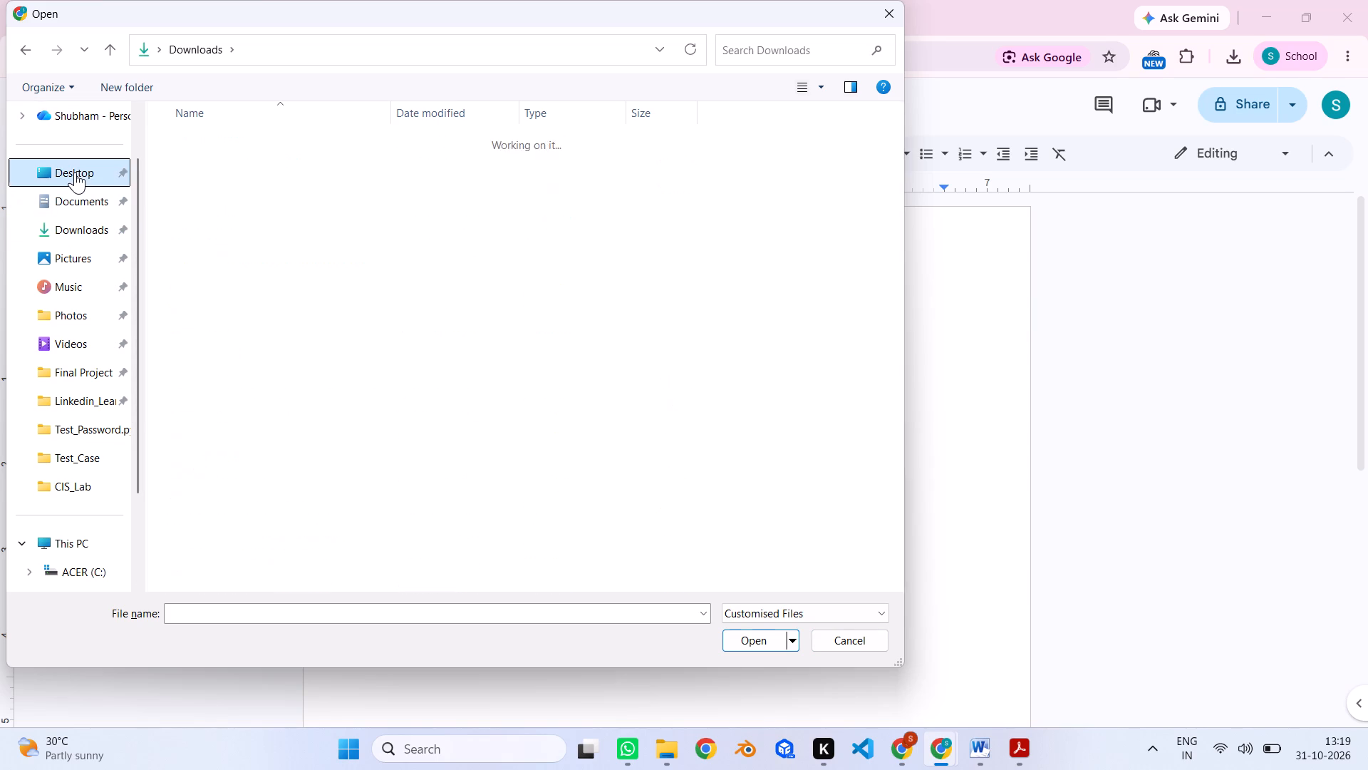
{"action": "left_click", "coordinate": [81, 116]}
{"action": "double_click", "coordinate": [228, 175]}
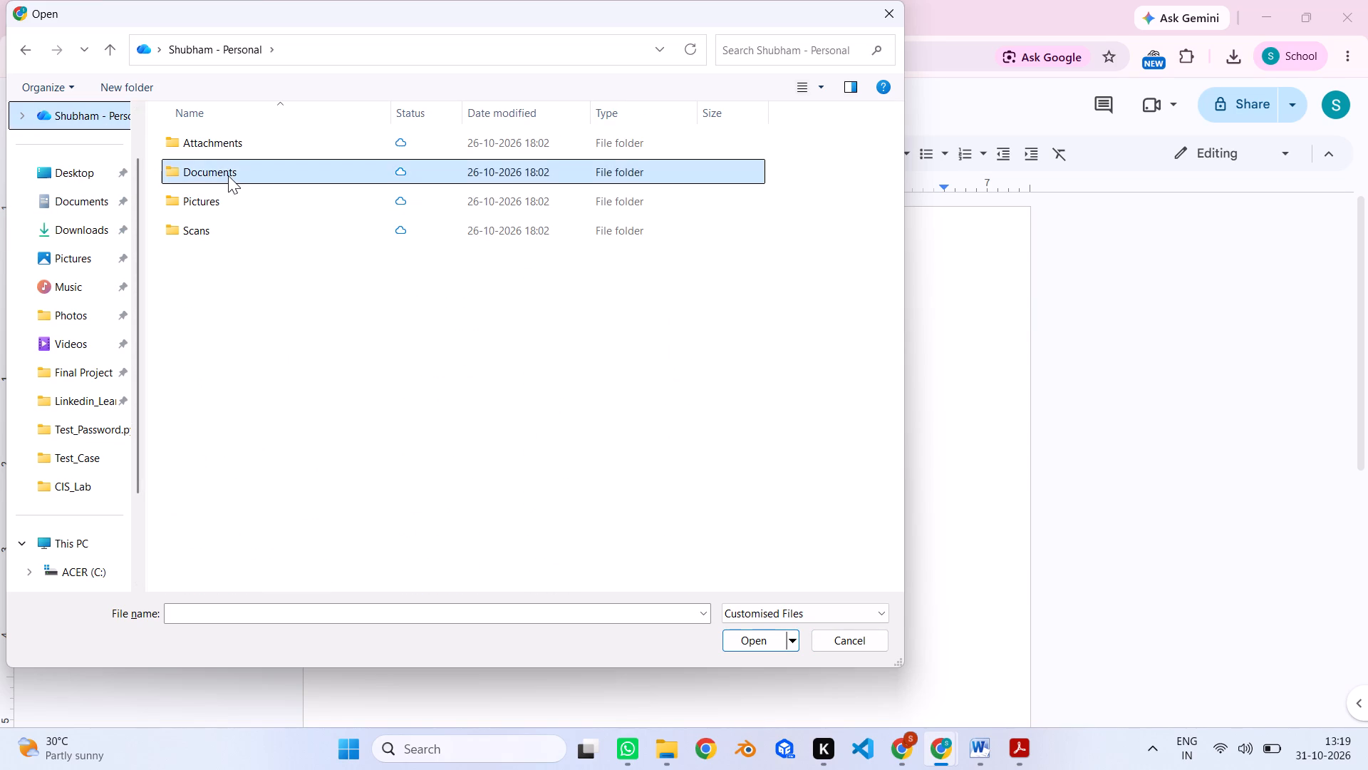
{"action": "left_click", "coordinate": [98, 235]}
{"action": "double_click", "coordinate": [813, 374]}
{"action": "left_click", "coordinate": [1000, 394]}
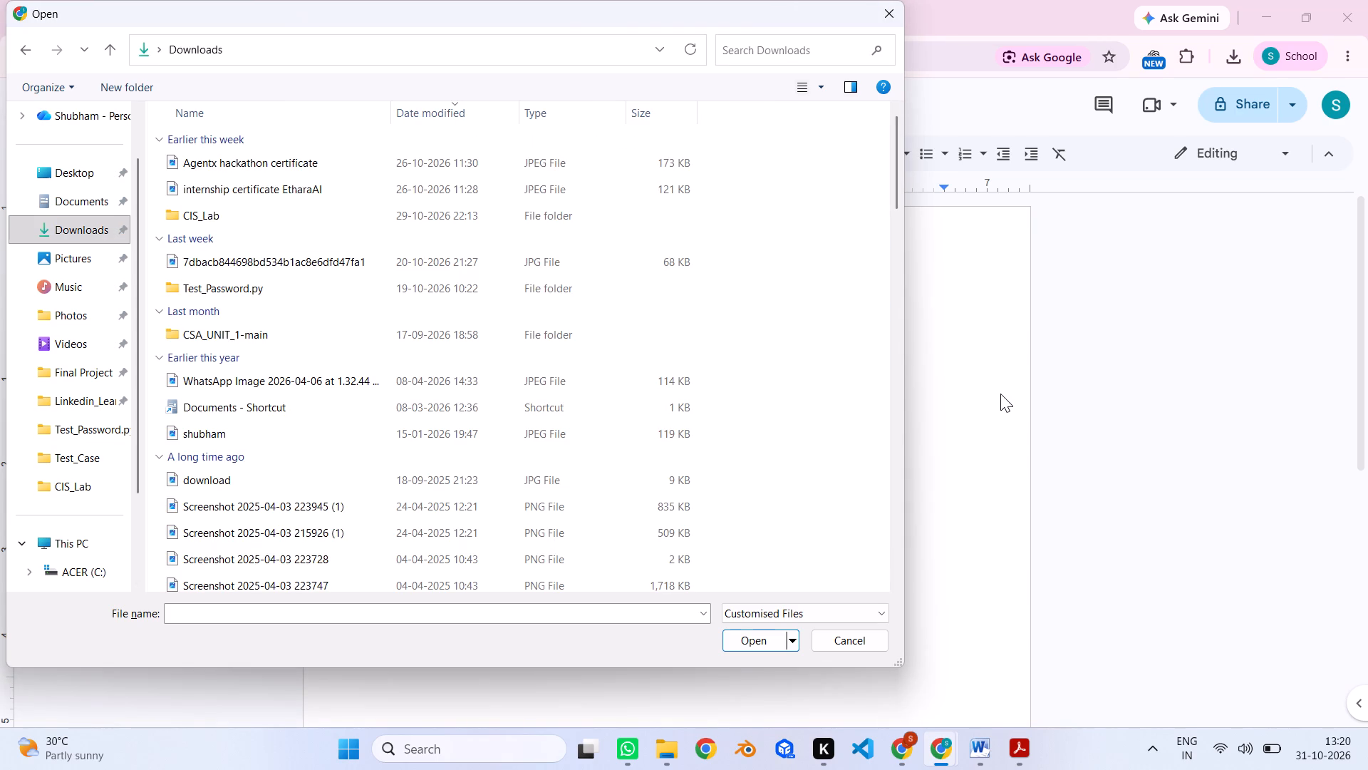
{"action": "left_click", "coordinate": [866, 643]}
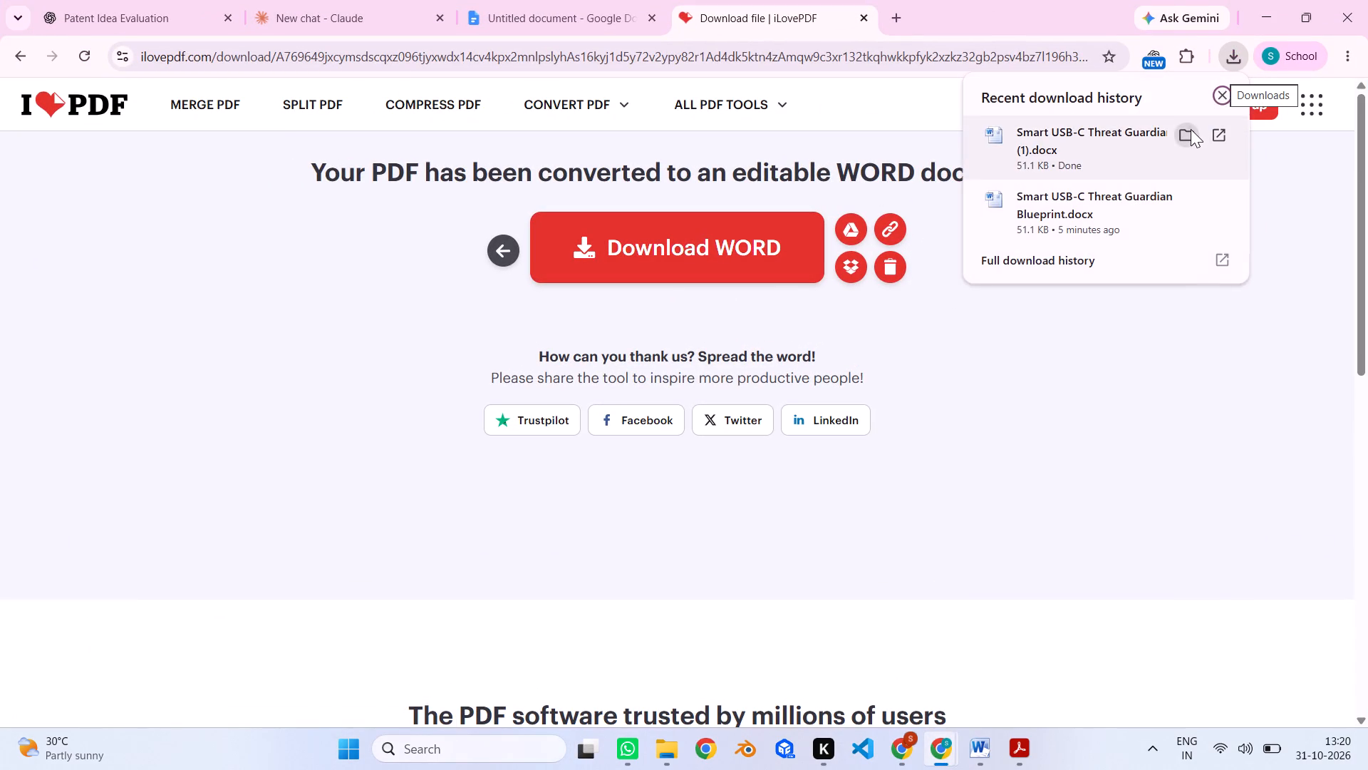
{"action": "left_click", "coordinate": [1191, 129]}
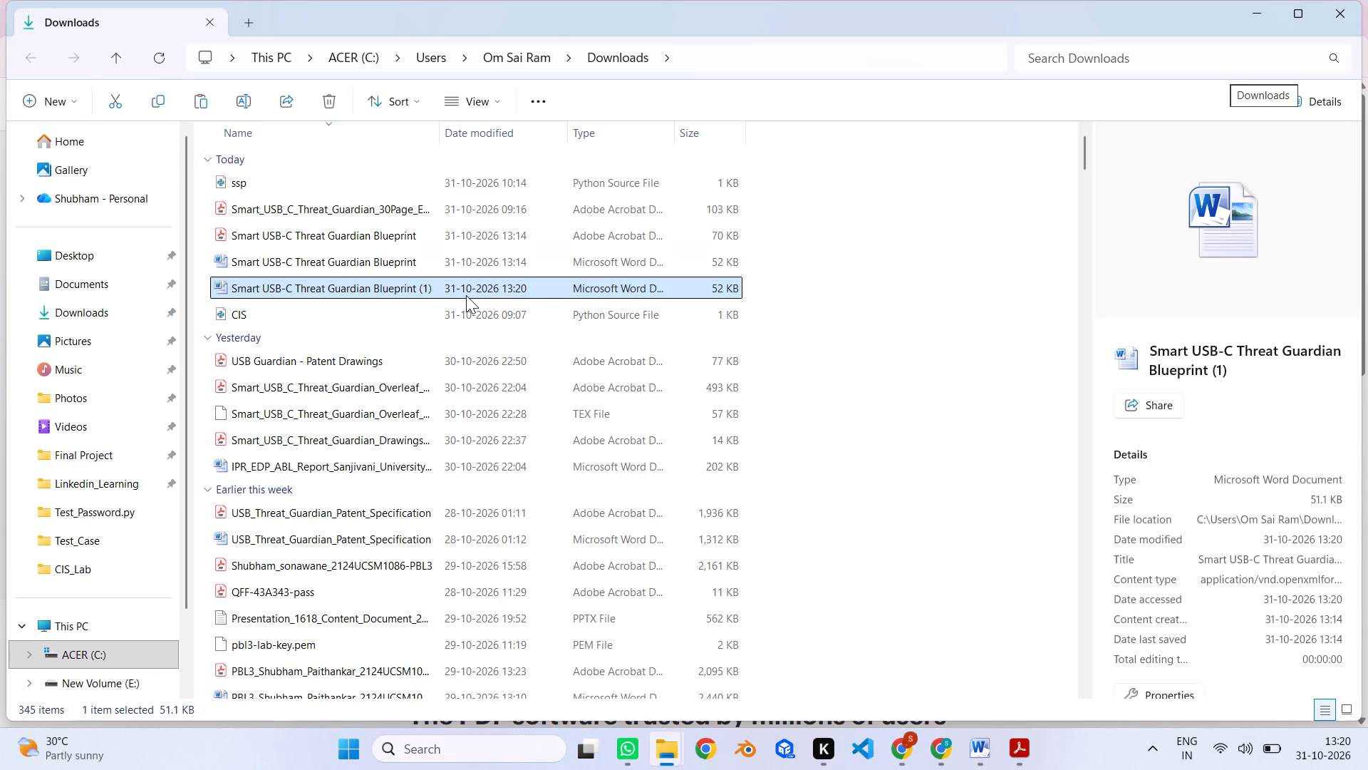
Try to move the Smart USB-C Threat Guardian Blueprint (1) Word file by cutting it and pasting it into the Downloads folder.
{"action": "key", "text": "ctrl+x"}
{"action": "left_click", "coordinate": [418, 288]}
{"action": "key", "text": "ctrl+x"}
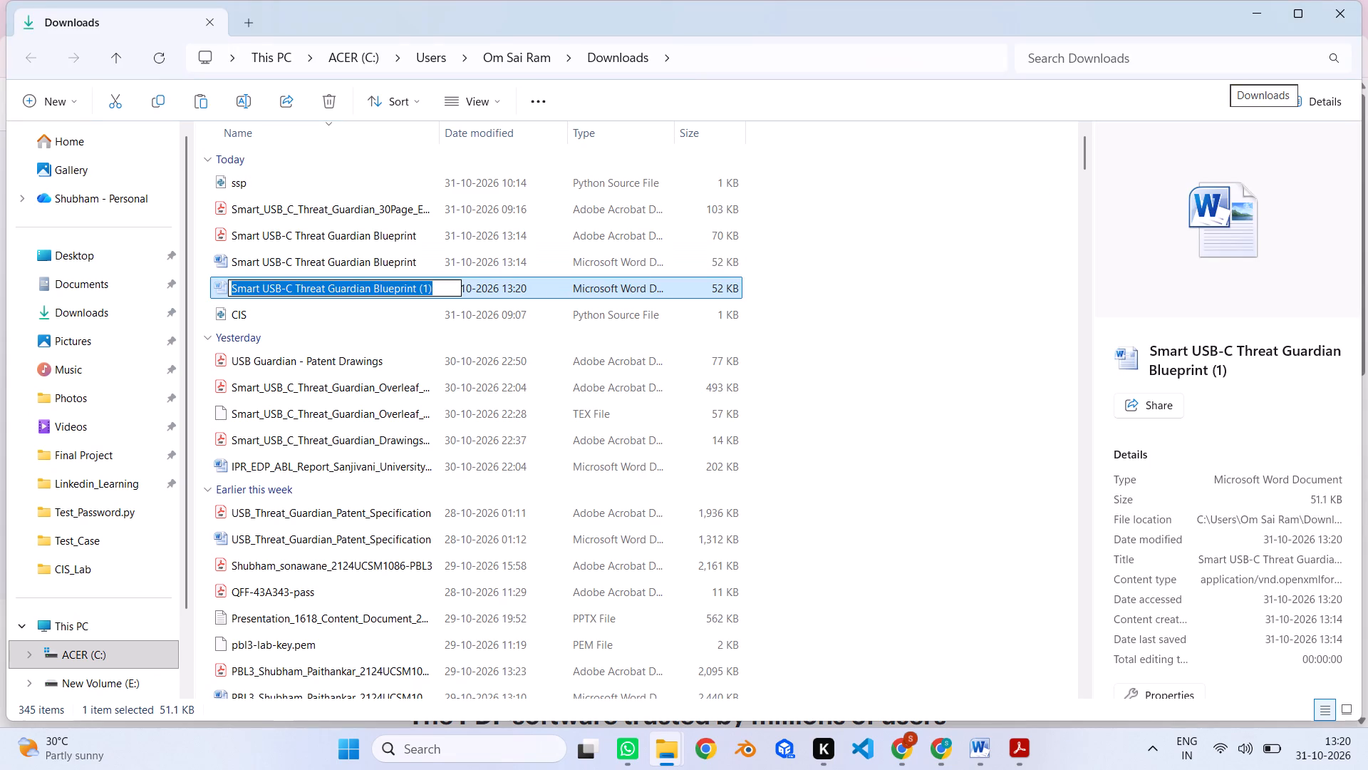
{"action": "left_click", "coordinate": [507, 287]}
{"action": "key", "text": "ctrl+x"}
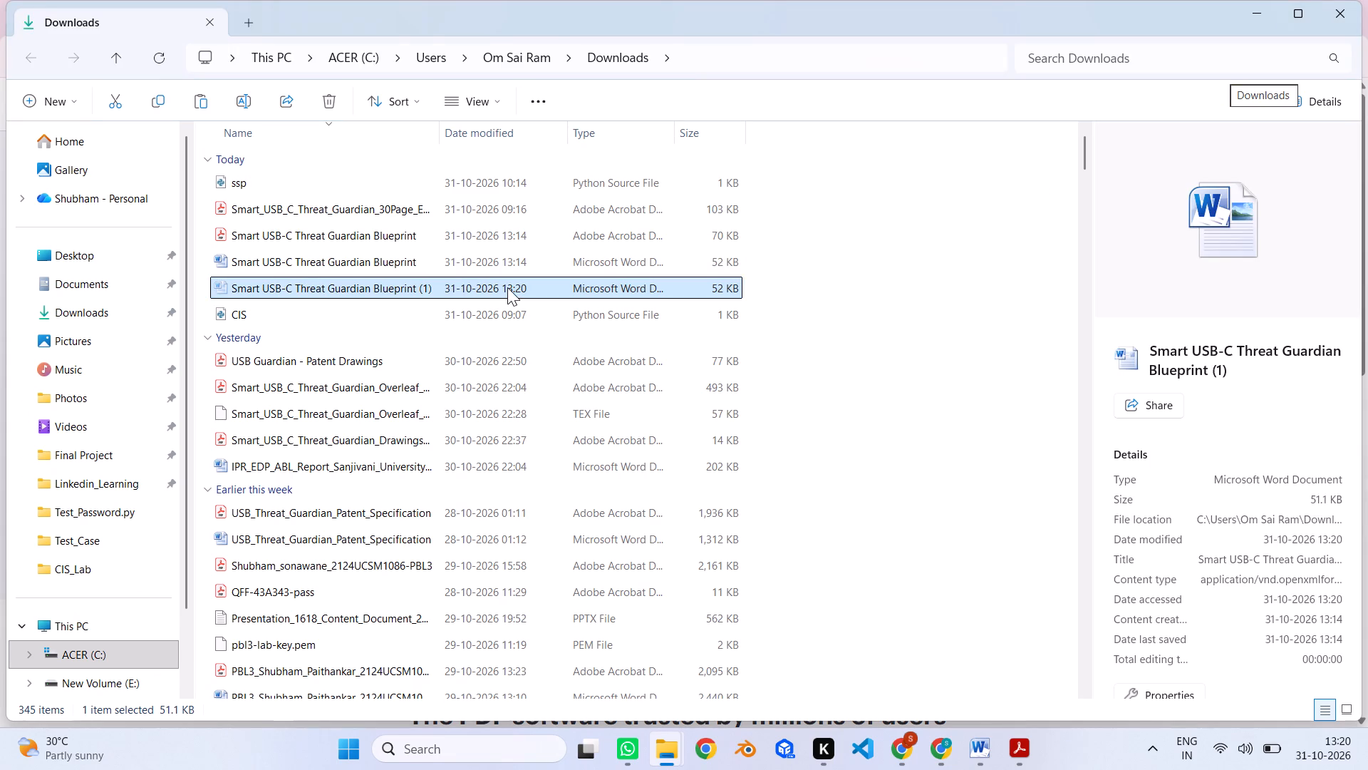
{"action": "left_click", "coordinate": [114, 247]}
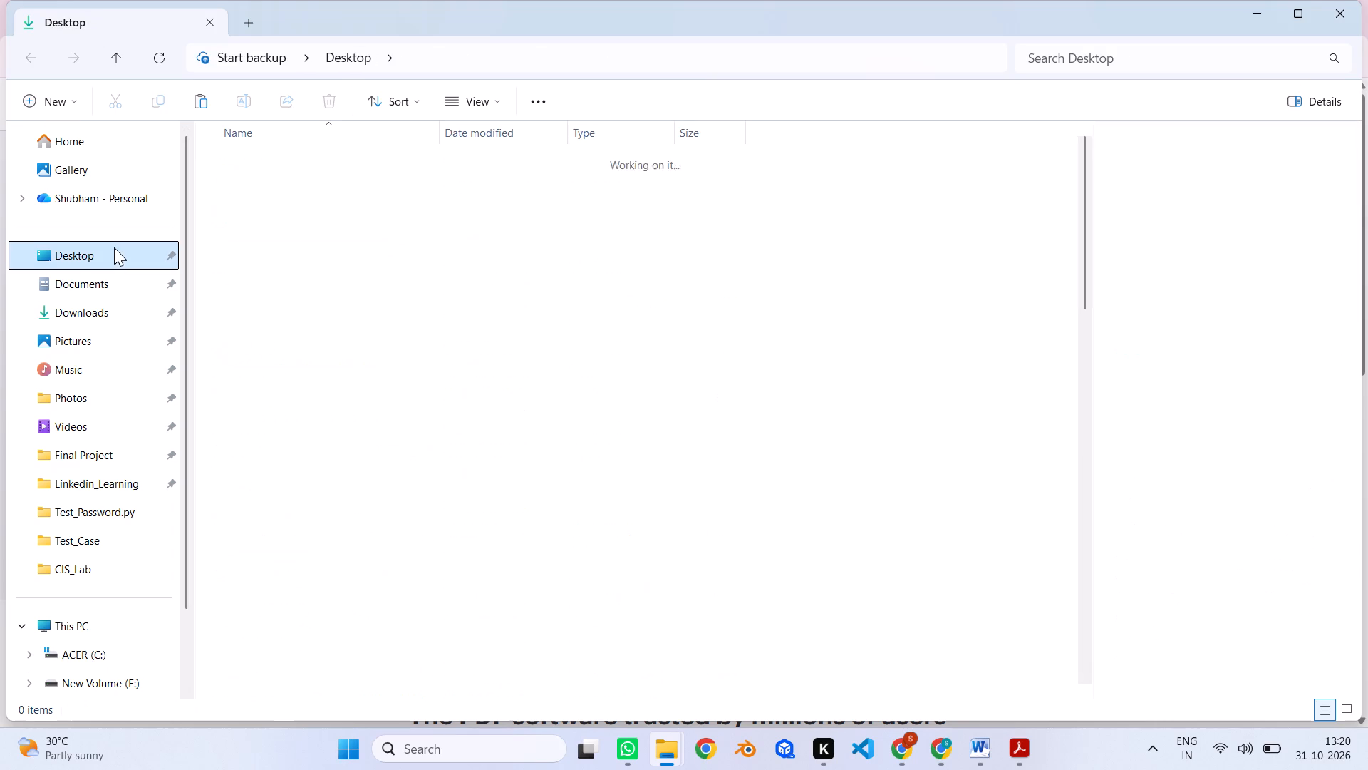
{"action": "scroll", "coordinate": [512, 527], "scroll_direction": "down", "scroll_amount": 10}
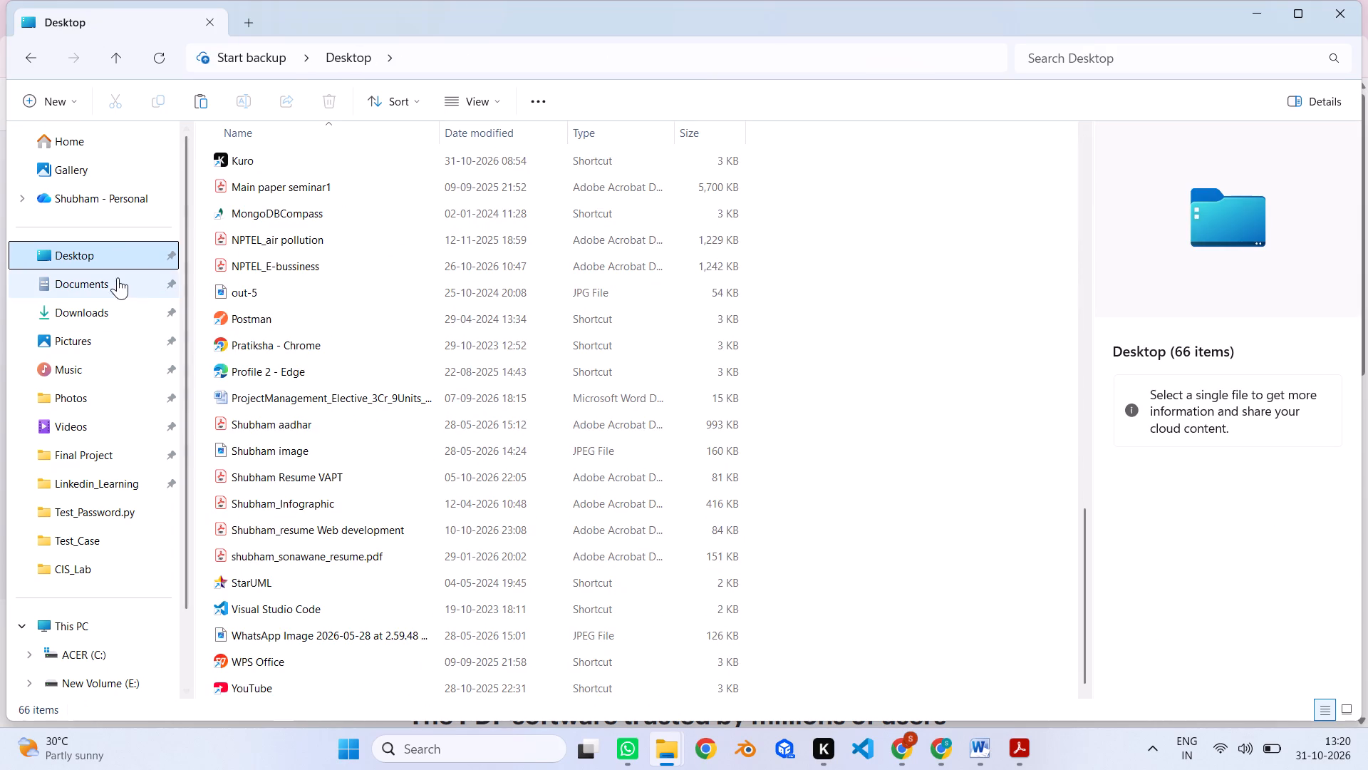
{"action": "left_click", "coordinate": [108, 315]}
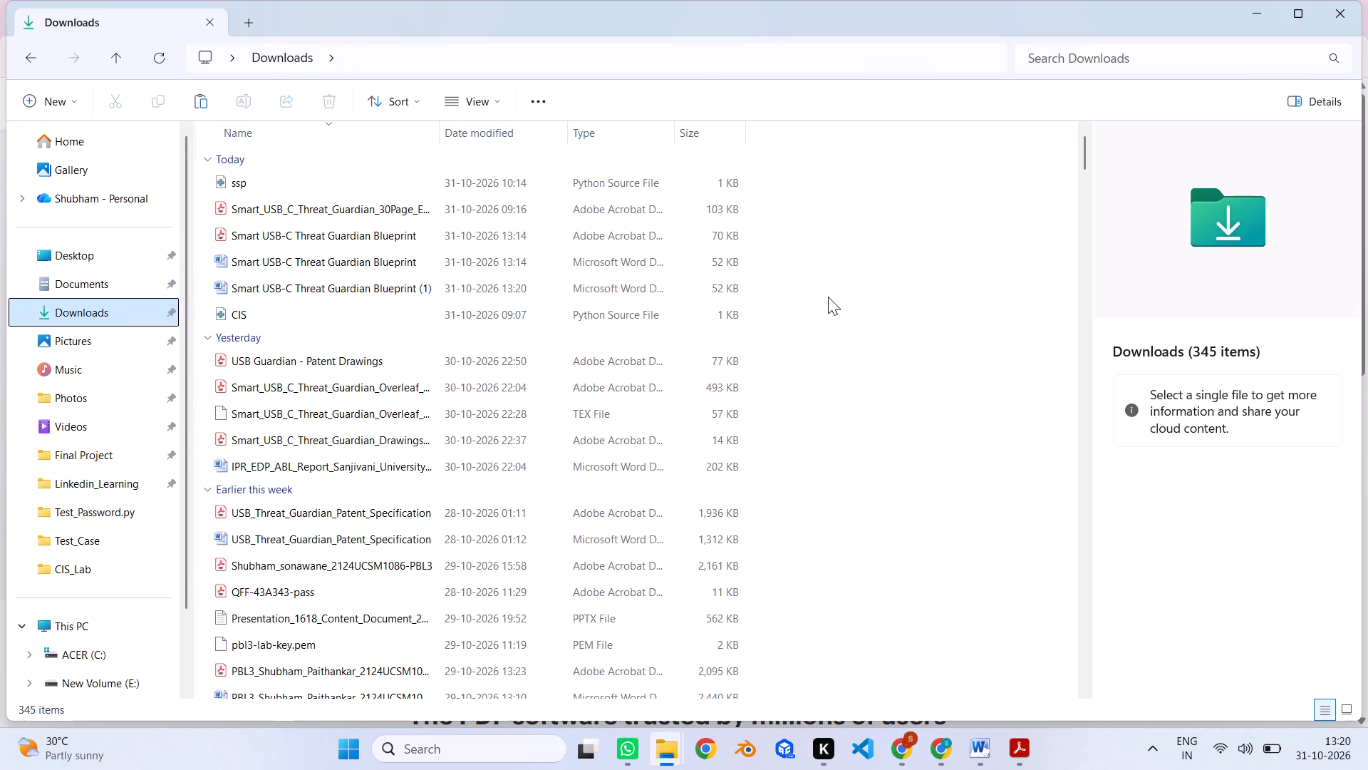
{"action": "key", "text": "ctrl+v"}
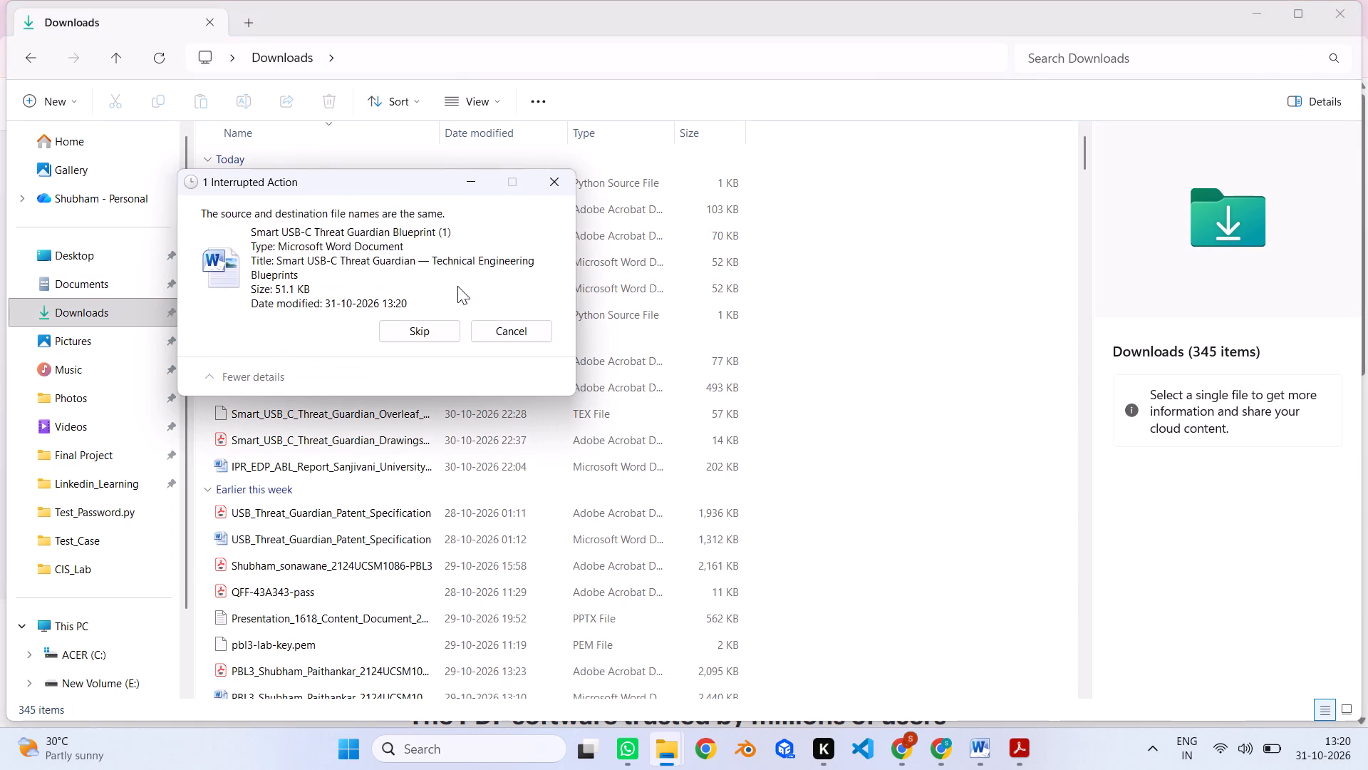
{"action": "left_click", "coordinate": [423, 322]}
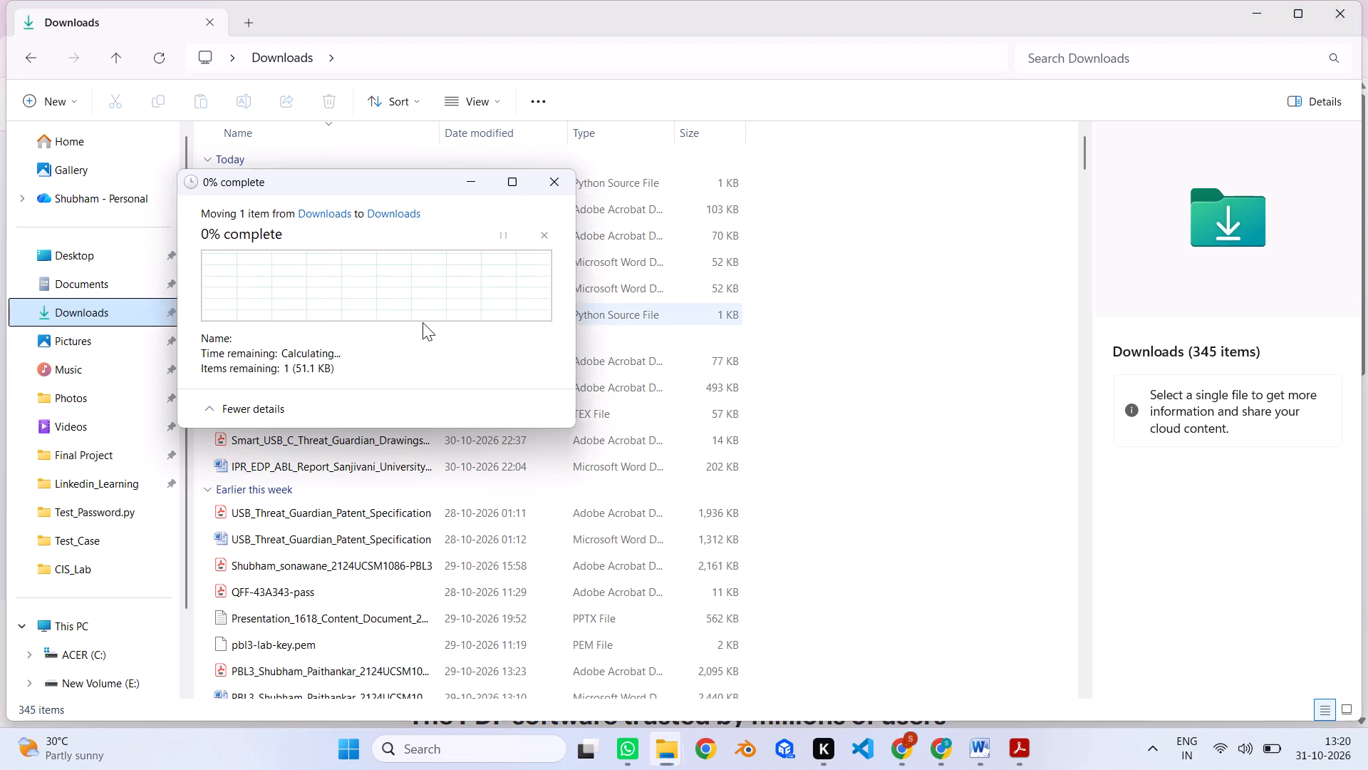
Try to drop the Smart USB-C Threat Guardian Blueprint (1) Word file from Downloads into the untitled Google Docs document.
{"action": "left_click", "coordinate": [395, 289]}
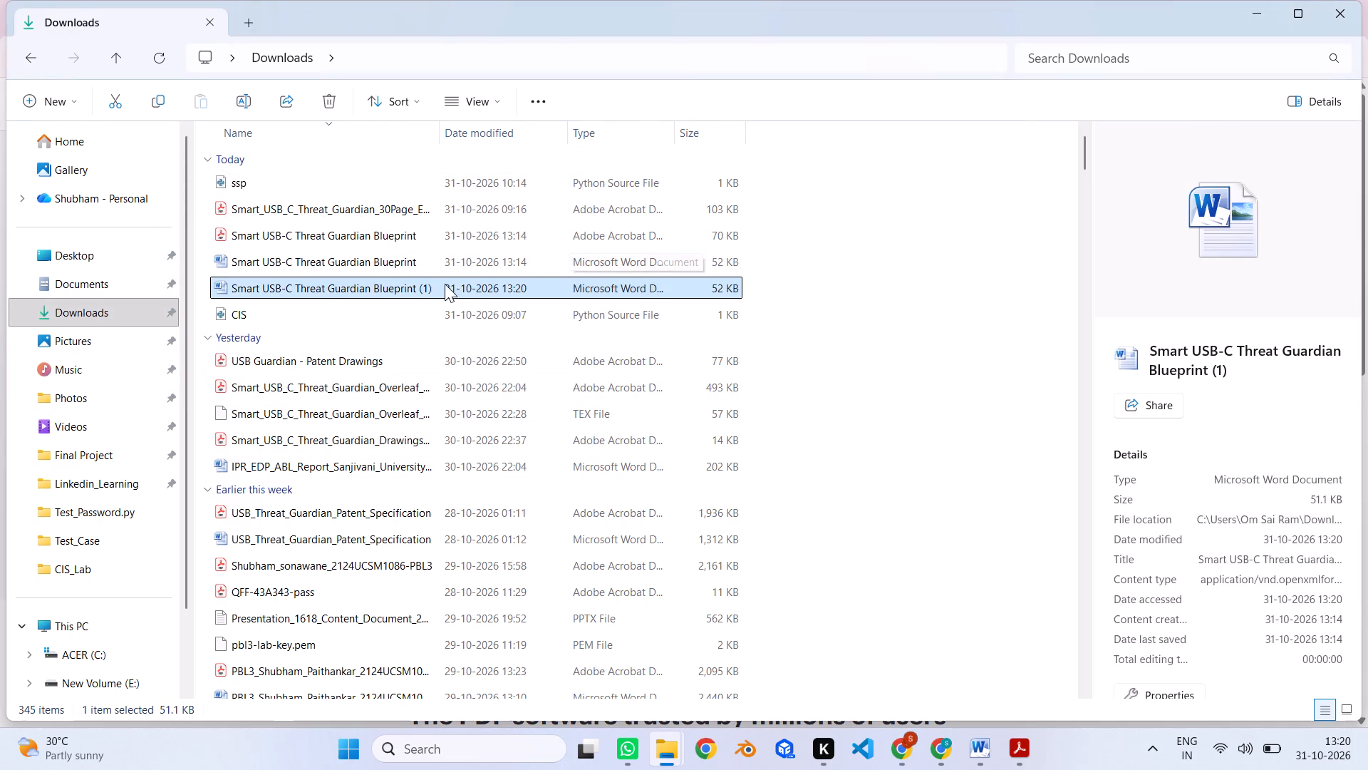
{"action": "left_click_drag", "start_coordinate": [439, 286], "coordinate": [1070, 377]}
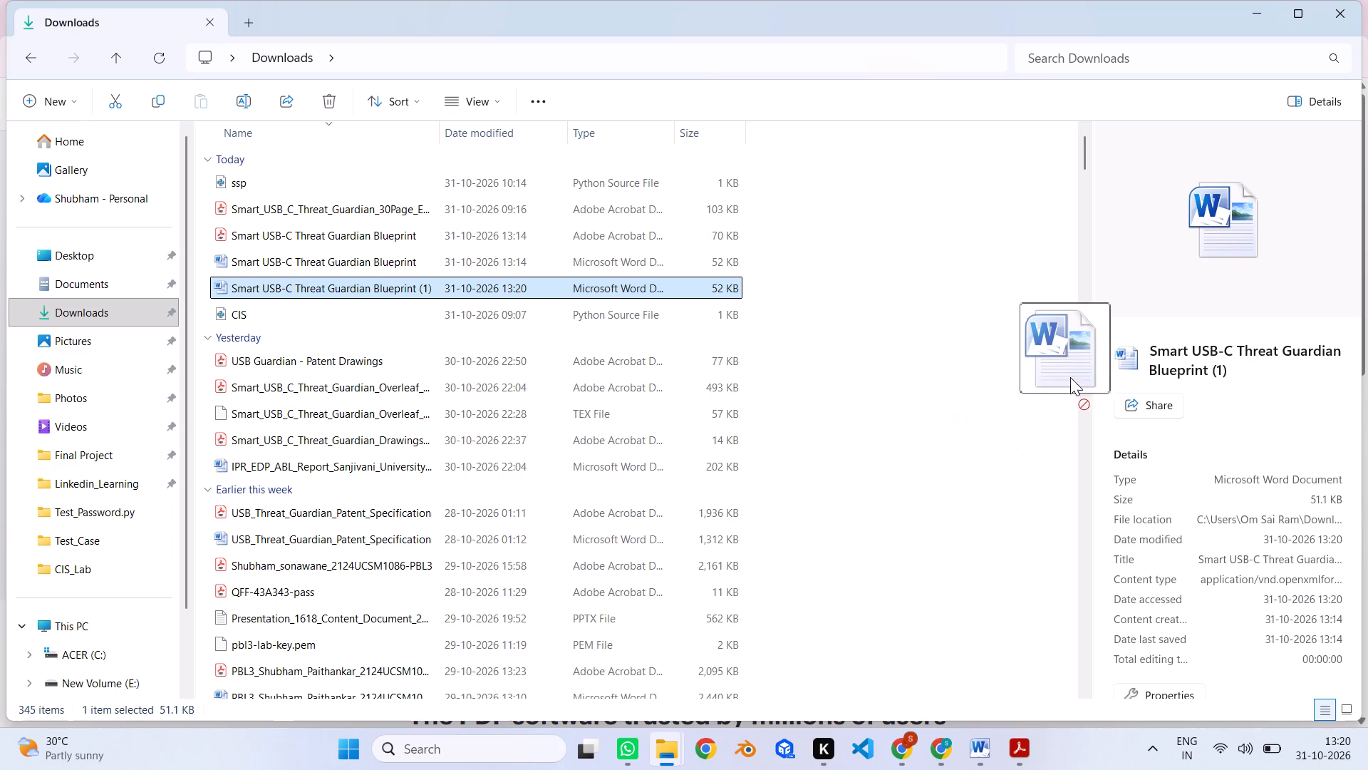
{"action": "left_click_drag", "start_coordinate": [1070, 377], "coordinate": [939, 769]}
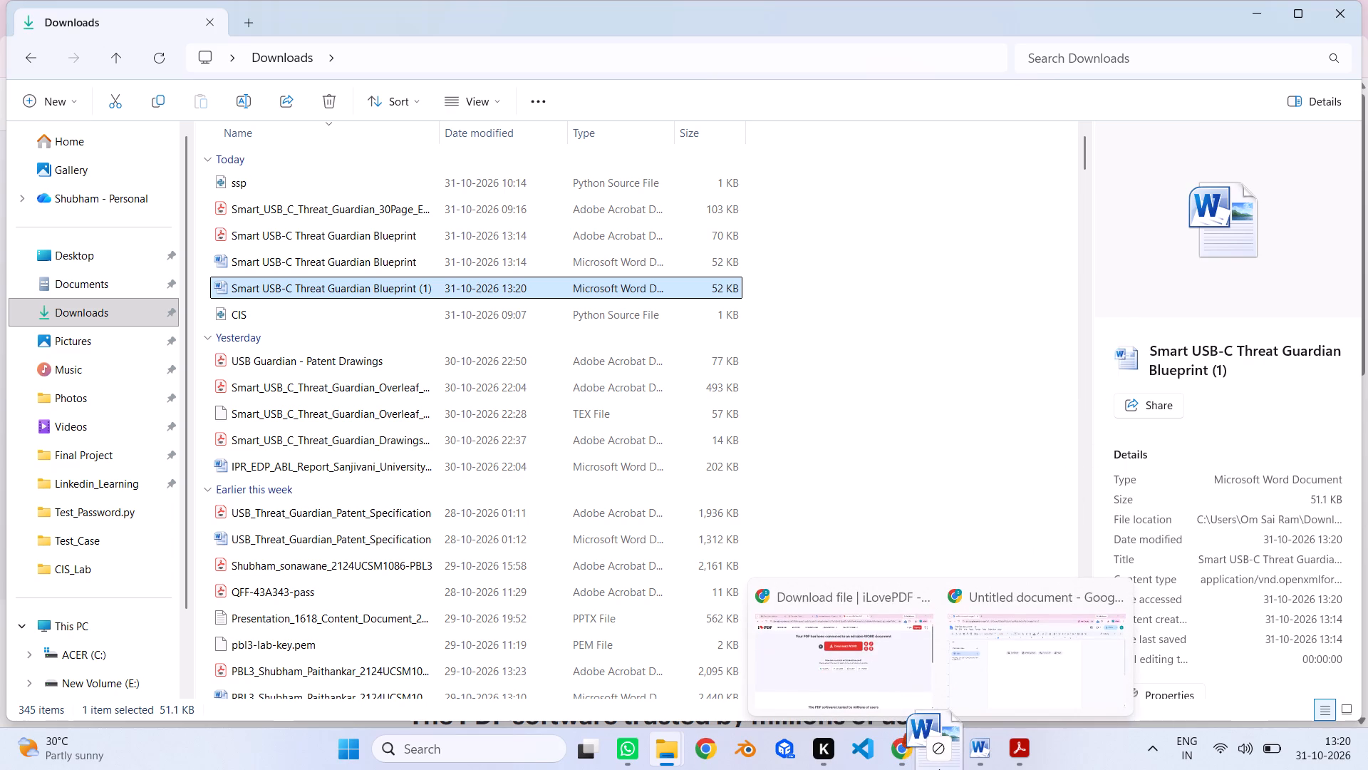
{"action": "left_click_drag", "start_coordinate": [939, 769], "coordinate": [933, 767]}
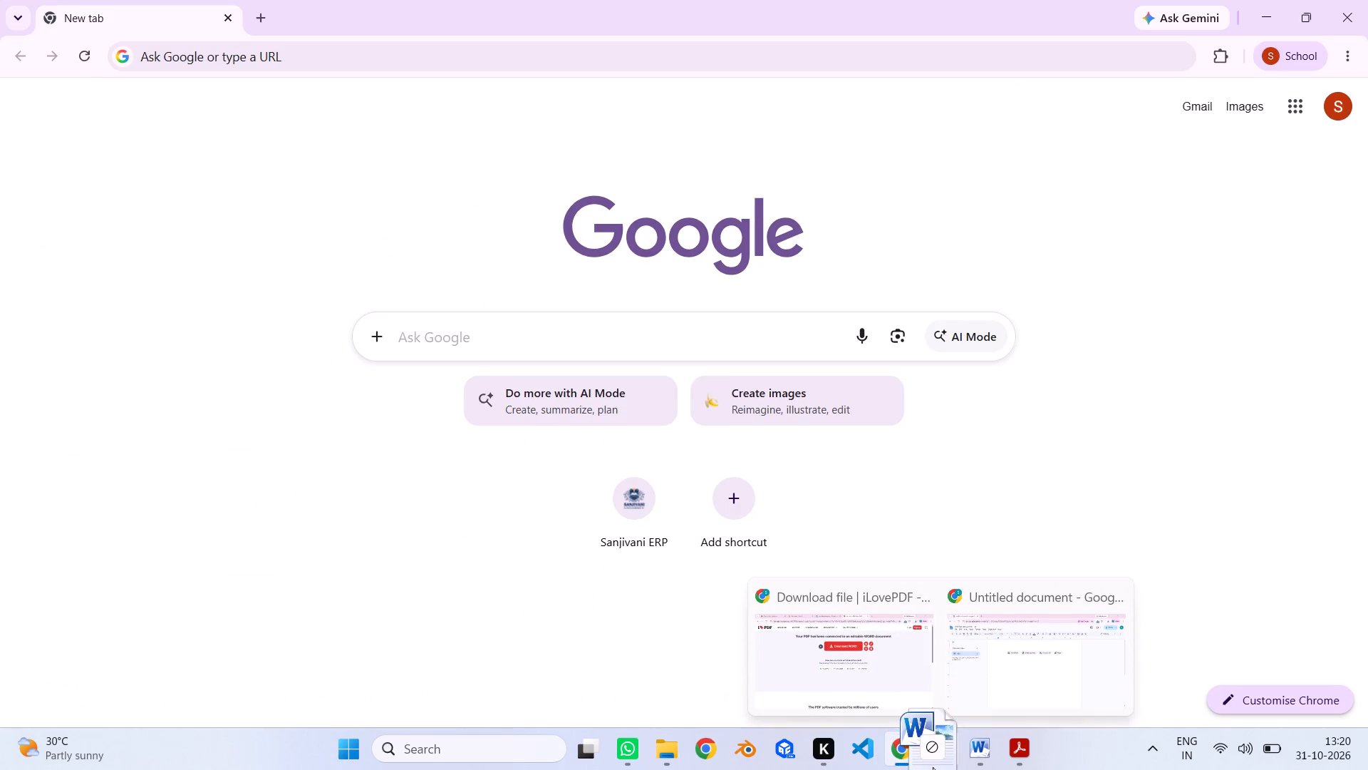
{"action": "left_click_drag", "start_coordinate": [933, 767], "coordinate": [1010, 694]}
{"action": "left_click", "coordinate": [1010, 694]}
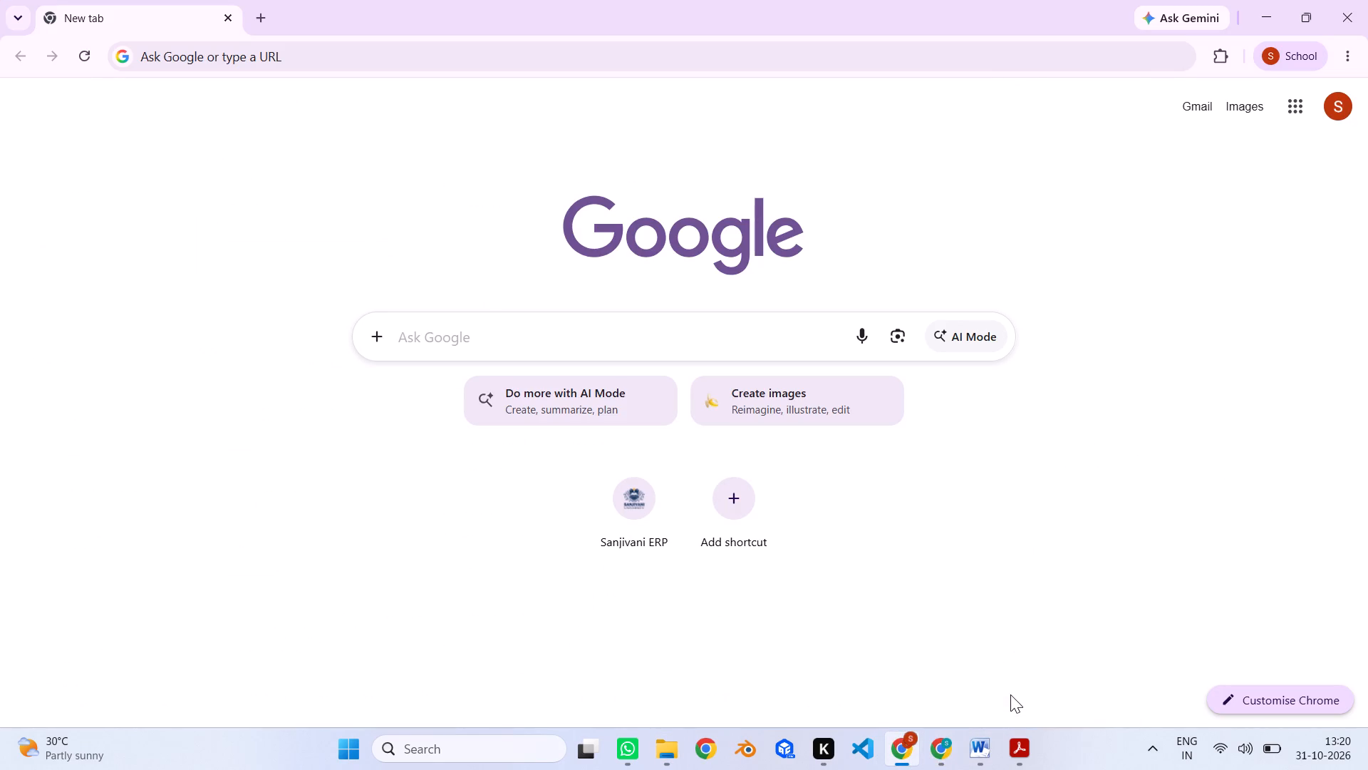
In Google Docs, upload and open the Smart USB-C Threat Guardian Blueprint Word document from the Downloads folder.
{"action": "left_click", "coordinate": [950, 758]}
{"action": "left_click", "coordinate": [996, 664]}
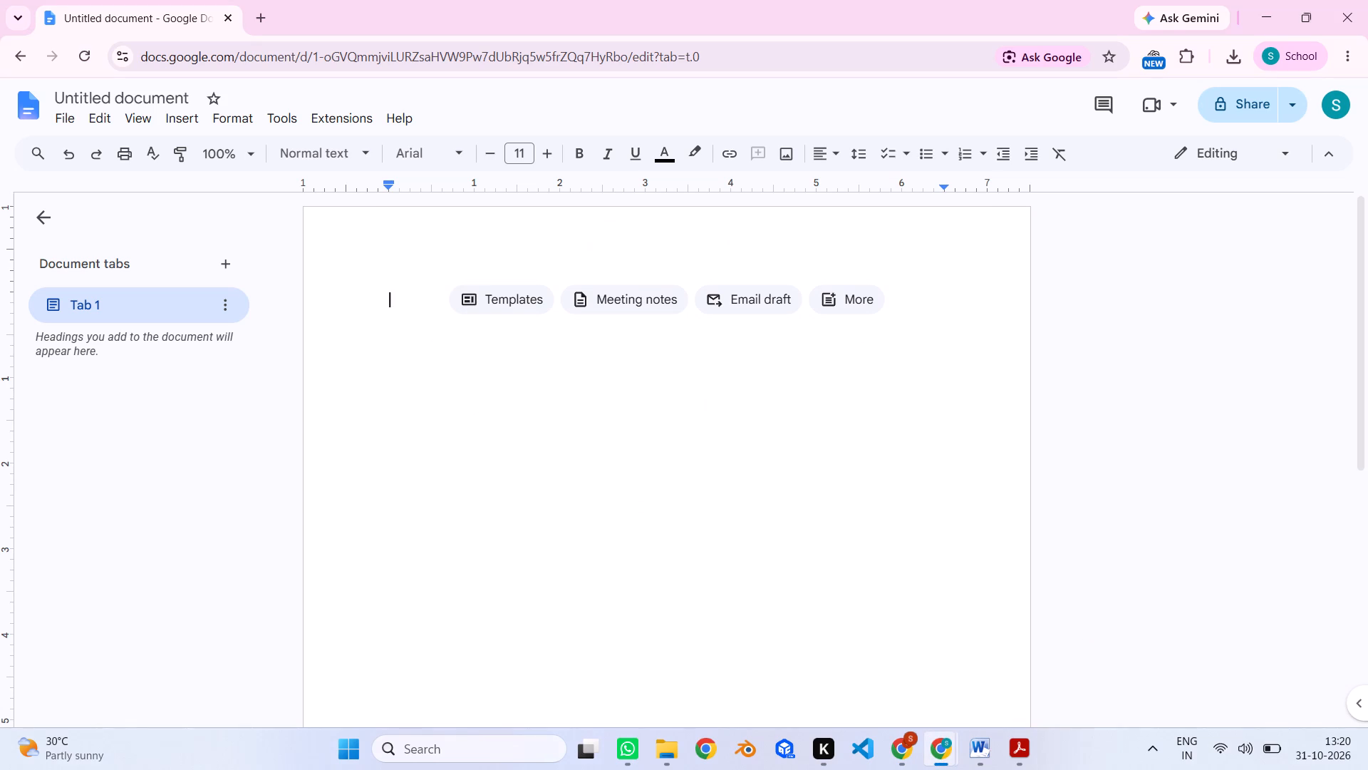
{"action": "left_click", "coordinate": [626, 391]}
{"action": "left_click", "coordinate": [160, 118]}
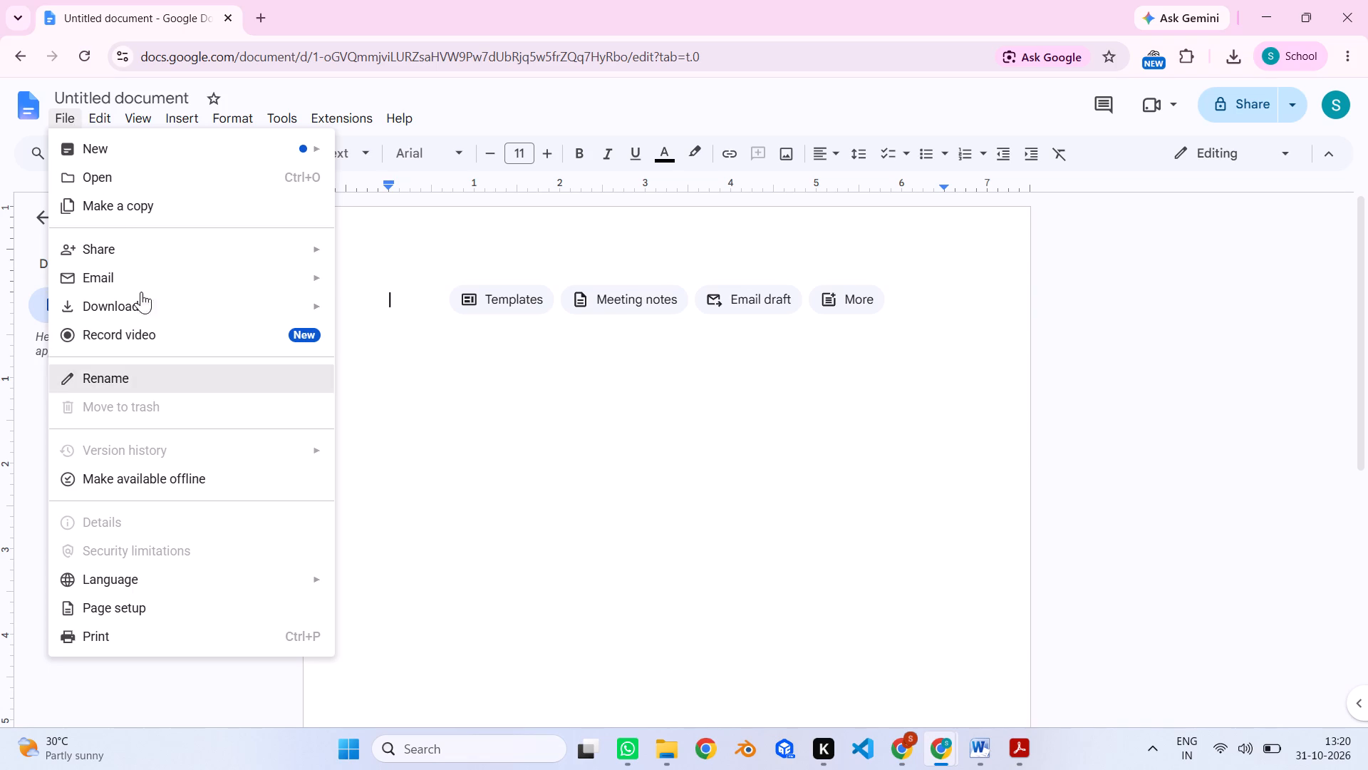
{"action": "left_click", "coordinate": [135, 177]}
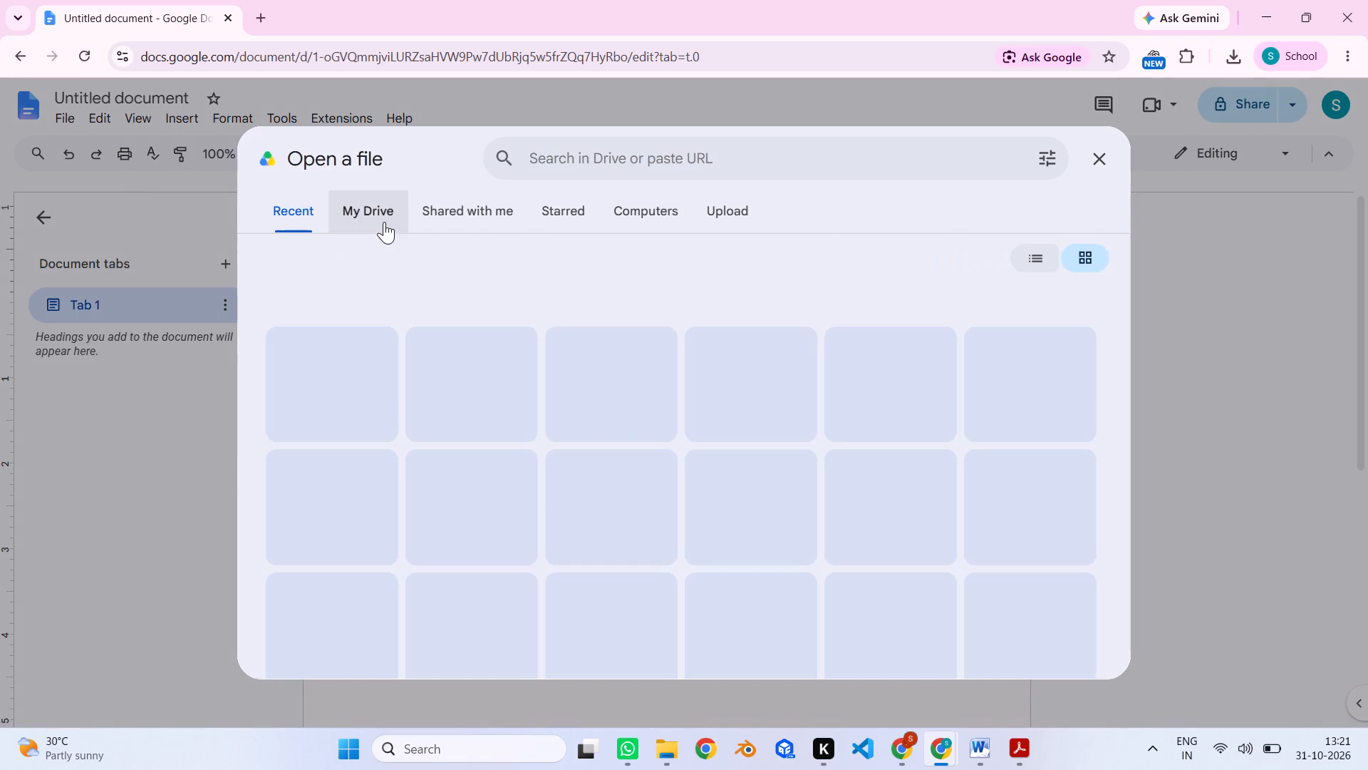
{"action": "left_click", "coordinate": [732, 212]}
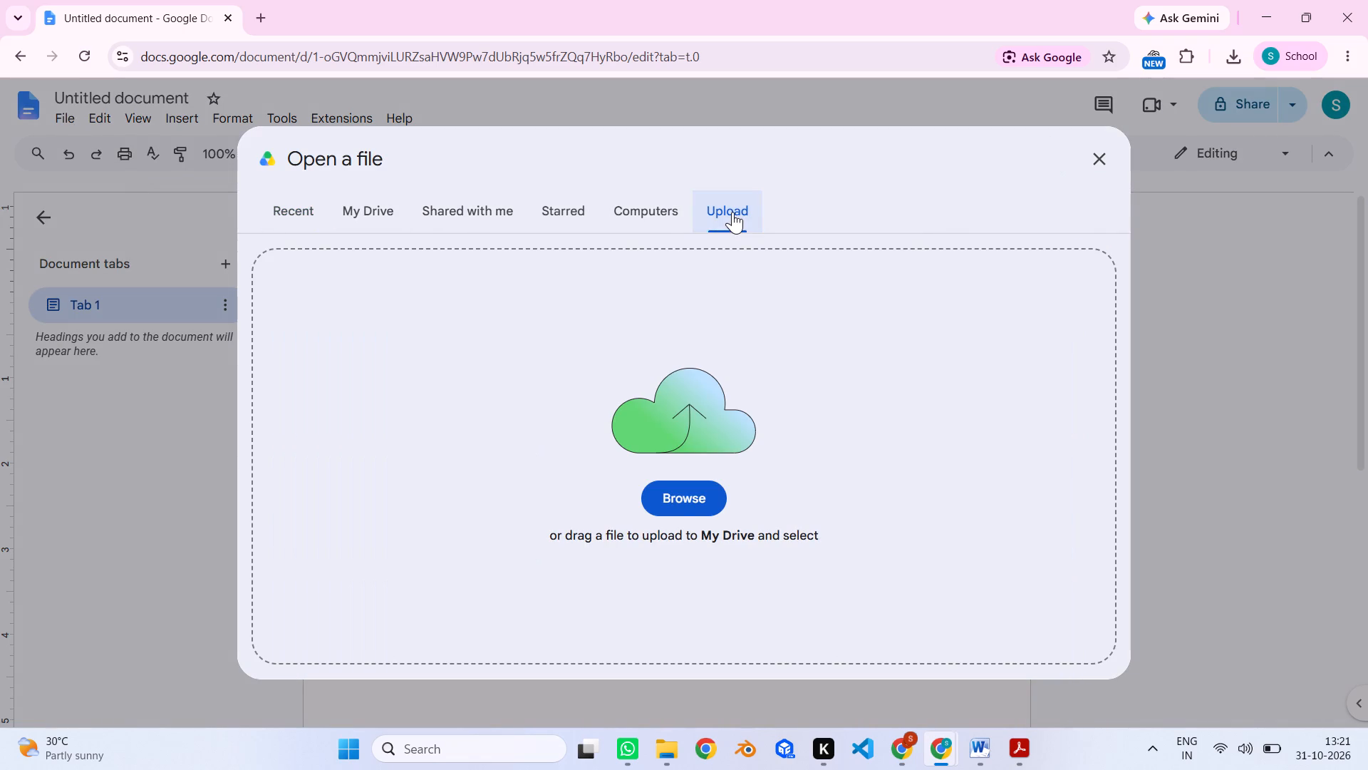
{"action": "left_click", "coordinate": [678, 496]}
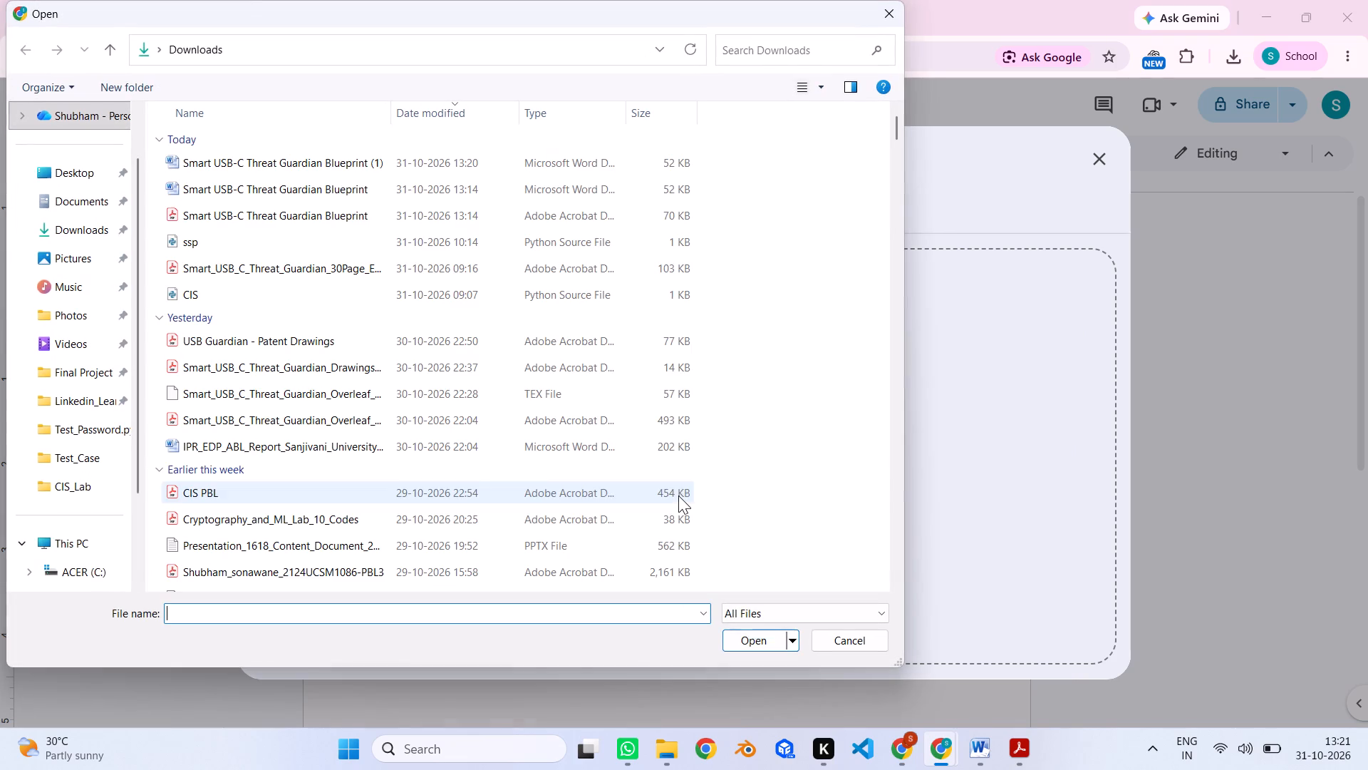
{"action": "left_click", "coordinate": [308, 163]}
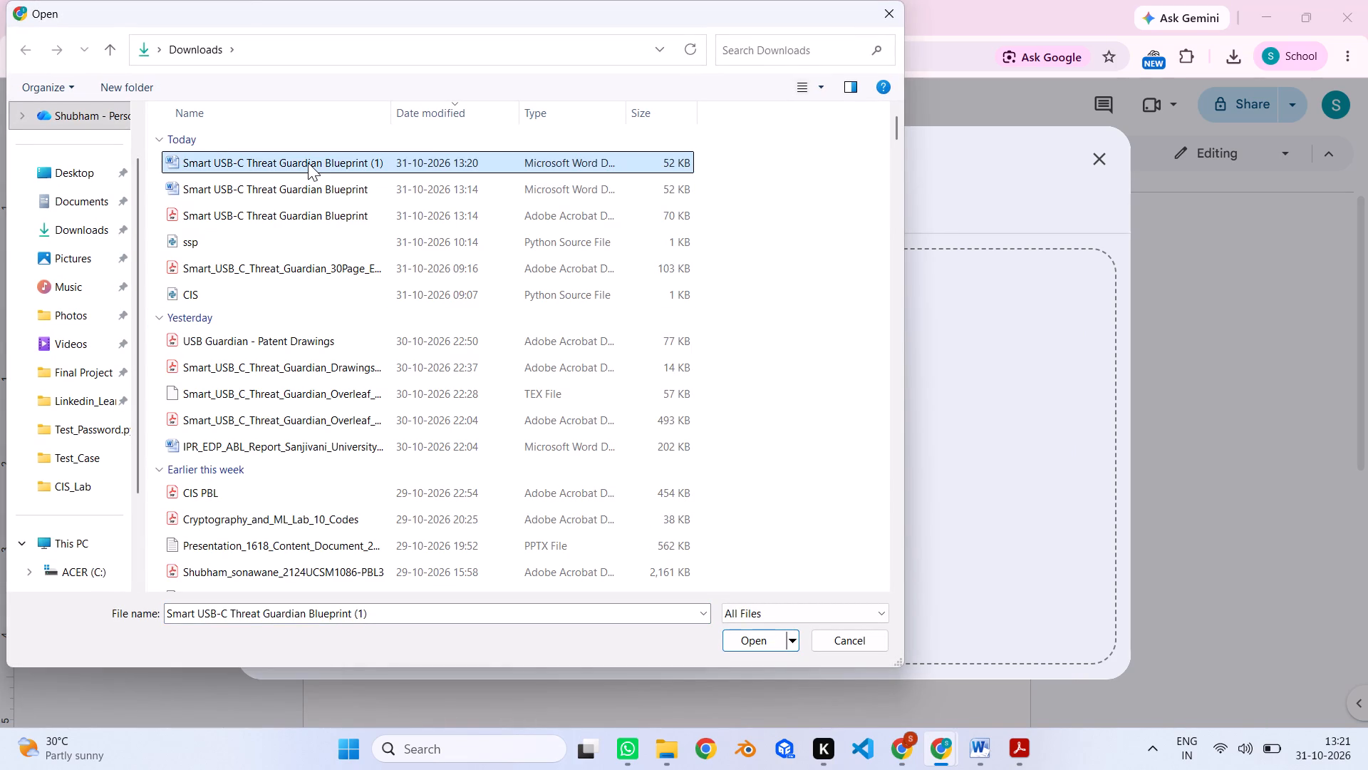
{"action": "left_click", "coordinate": [325, 188]}
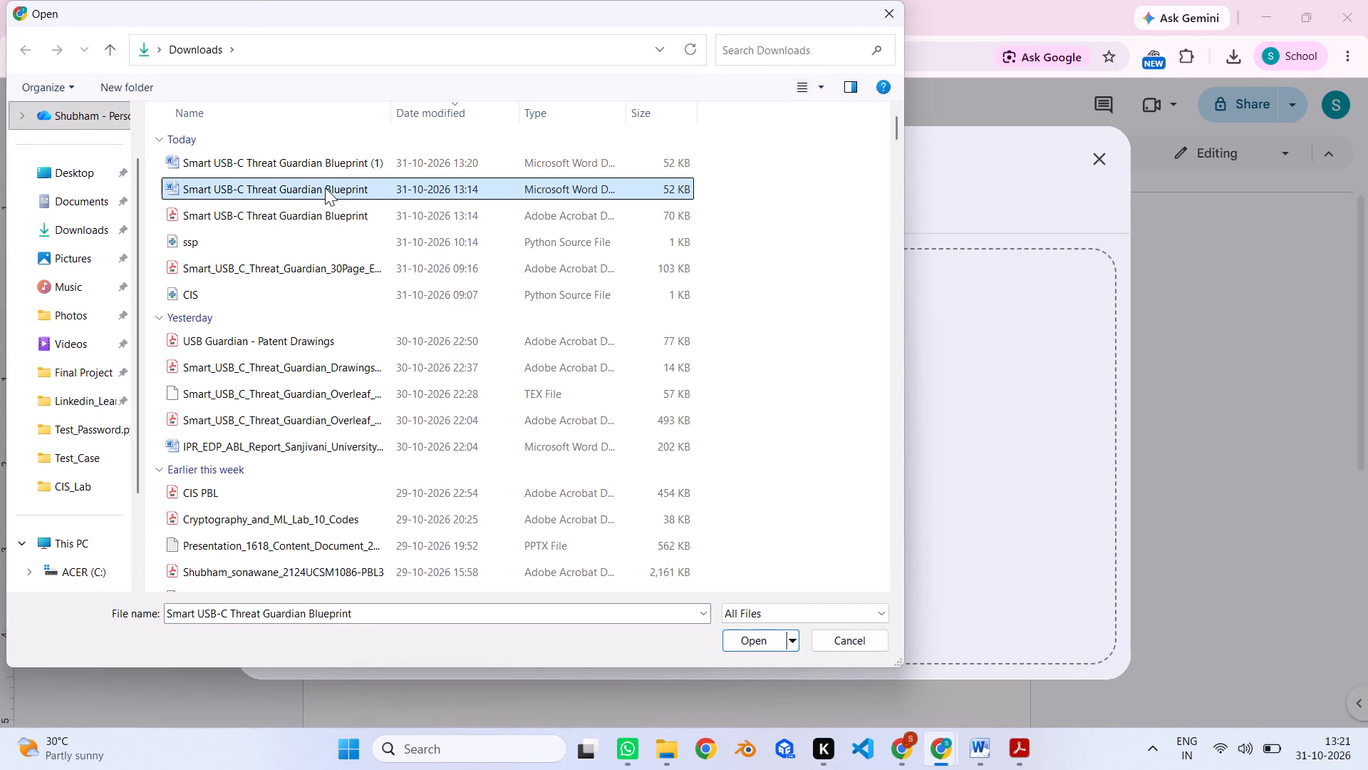
{"action": "left_click", "coordinate": [737, 639]}
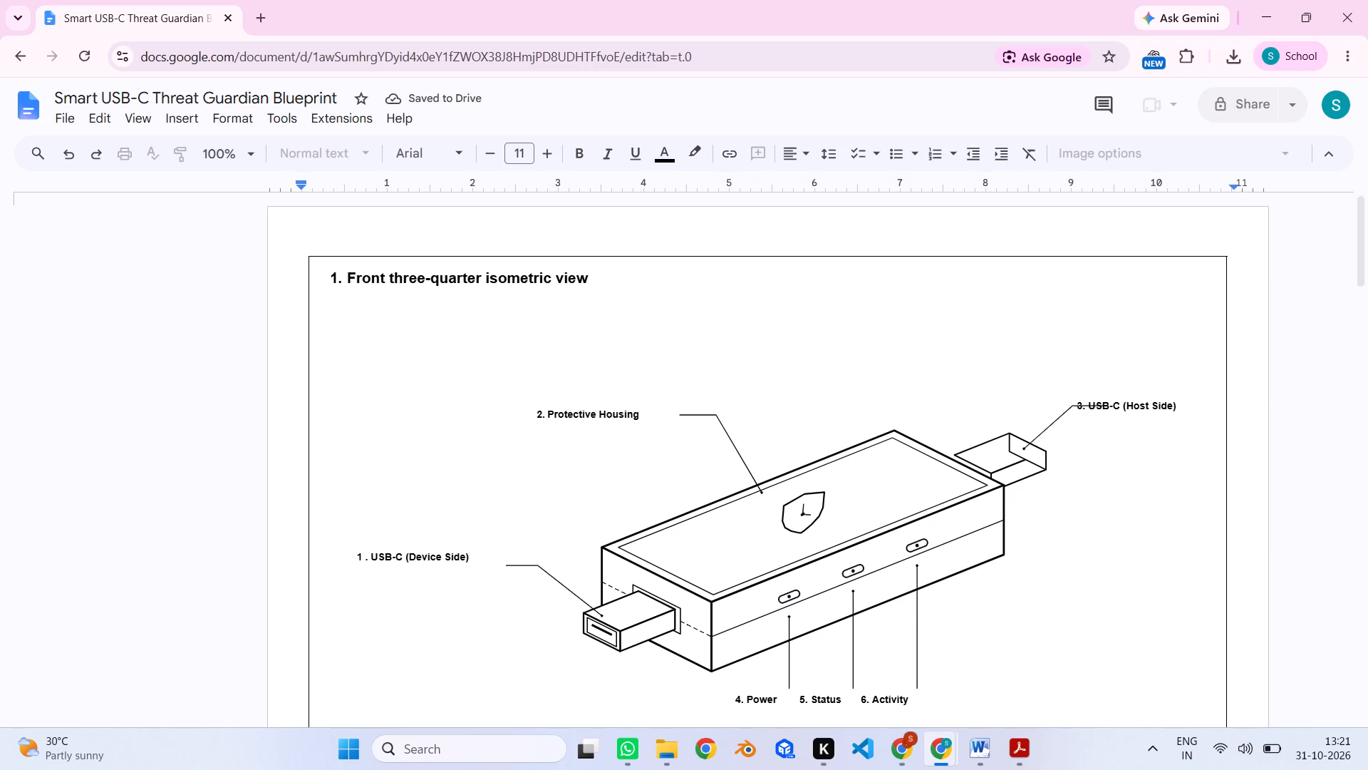
Delete the header row titled 3. Internal Architecture (Exploded View) from sheet 3 of 3.
{"action": "scroll", "coordinate": [728, 287], "scroll_direction": "down", "scroll_amount": 10}
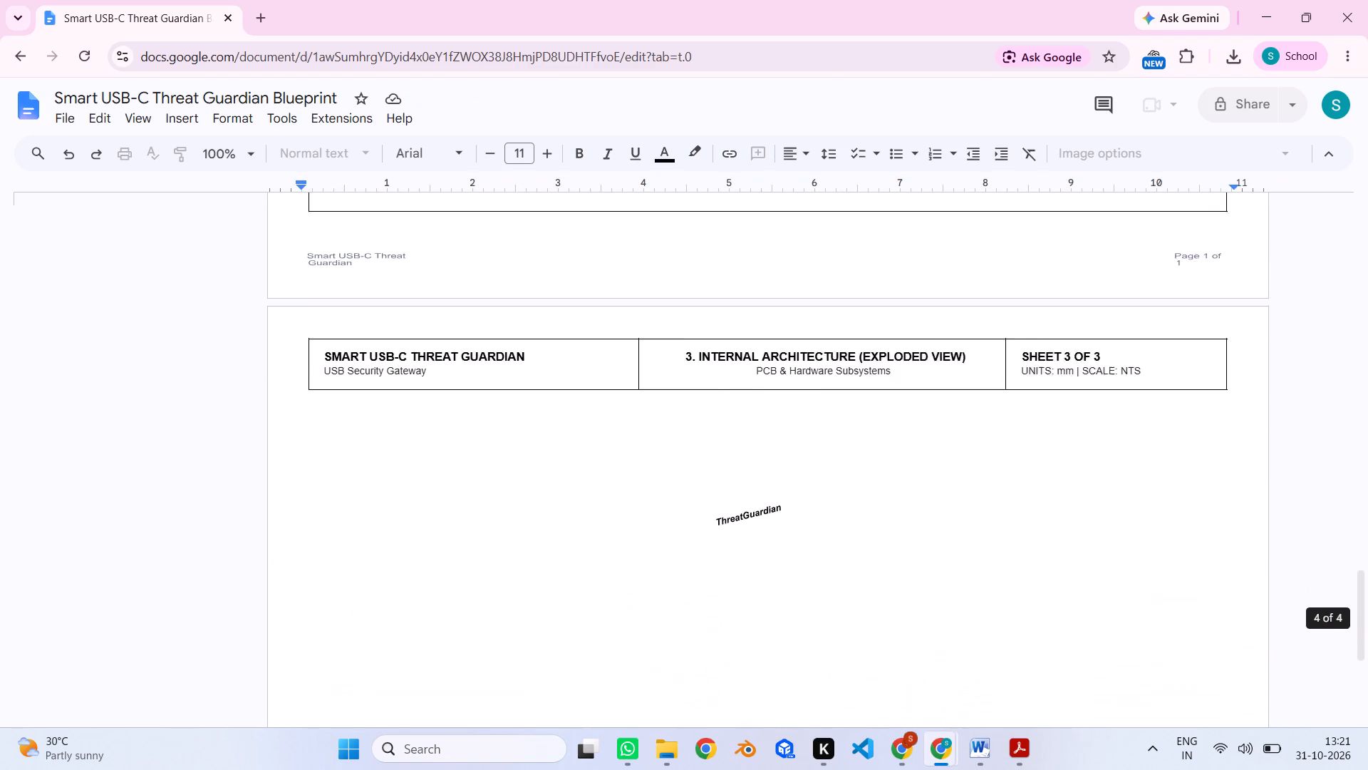
{"action": "scroll", "coordinate": [728, 287], "scroll_direction": "down", "scroll_amount": 1}
{"action": "scroll", "coordinate": [728, 287], "scroll_direction": "up", "scroll_amount": 2}
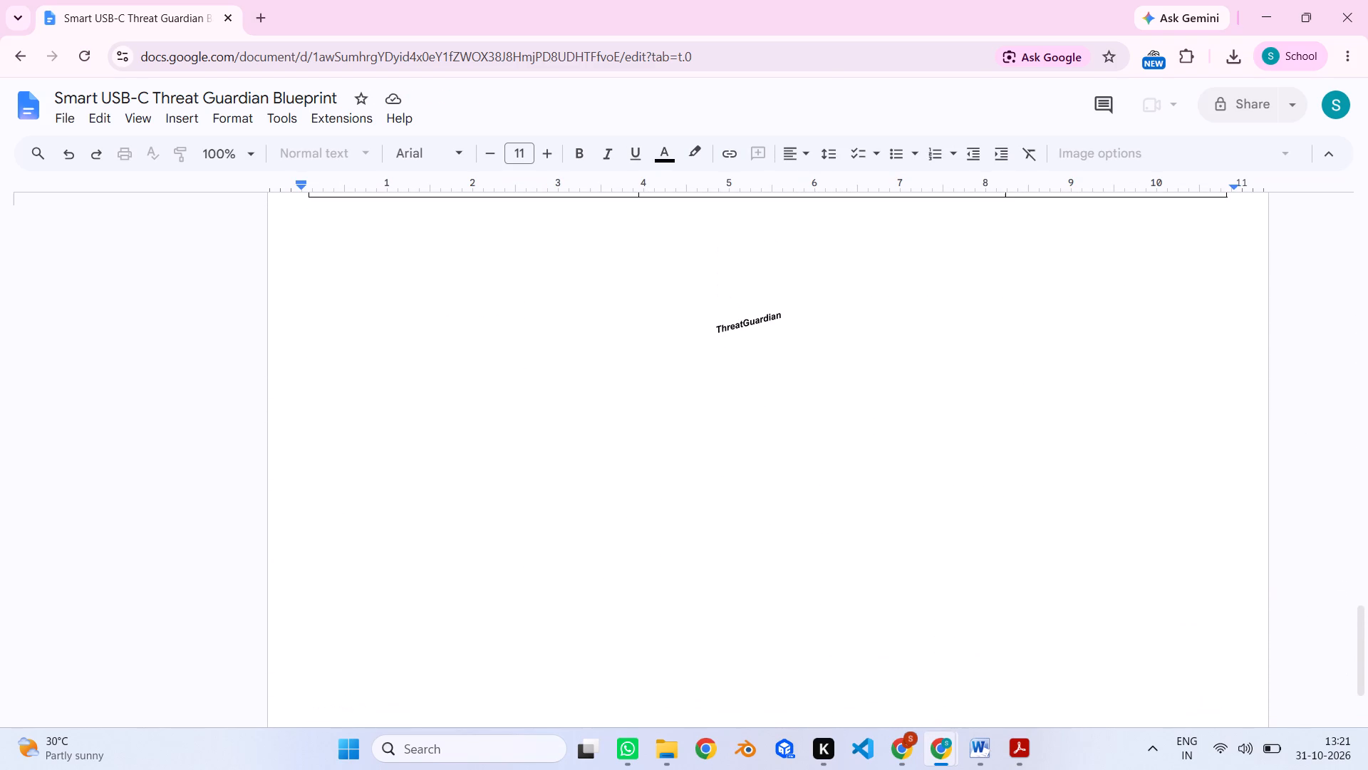
{"action": "left_click", "coordinate": [785, 313]}
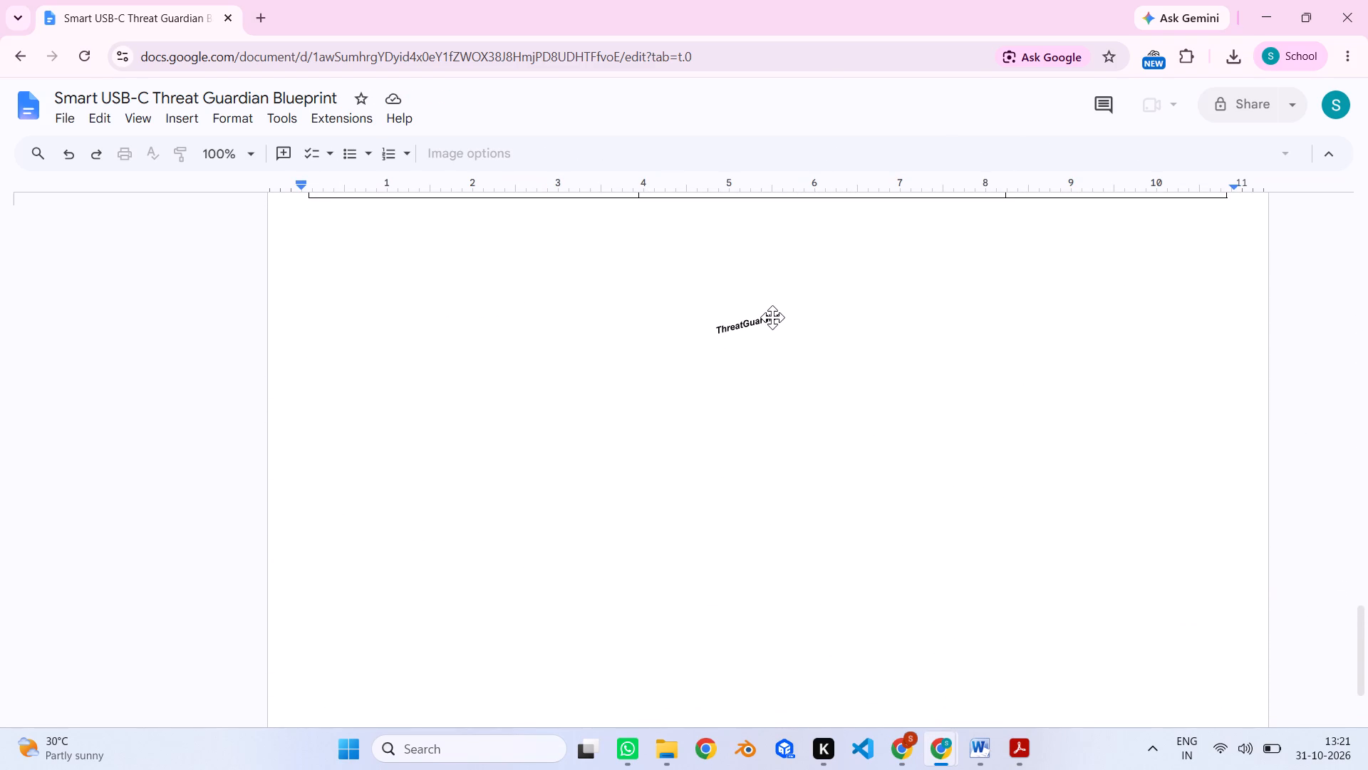
{"action": "scroll", "coordinate": [772, 317], "scroll_direction": "up", "scroll_amount": 4}
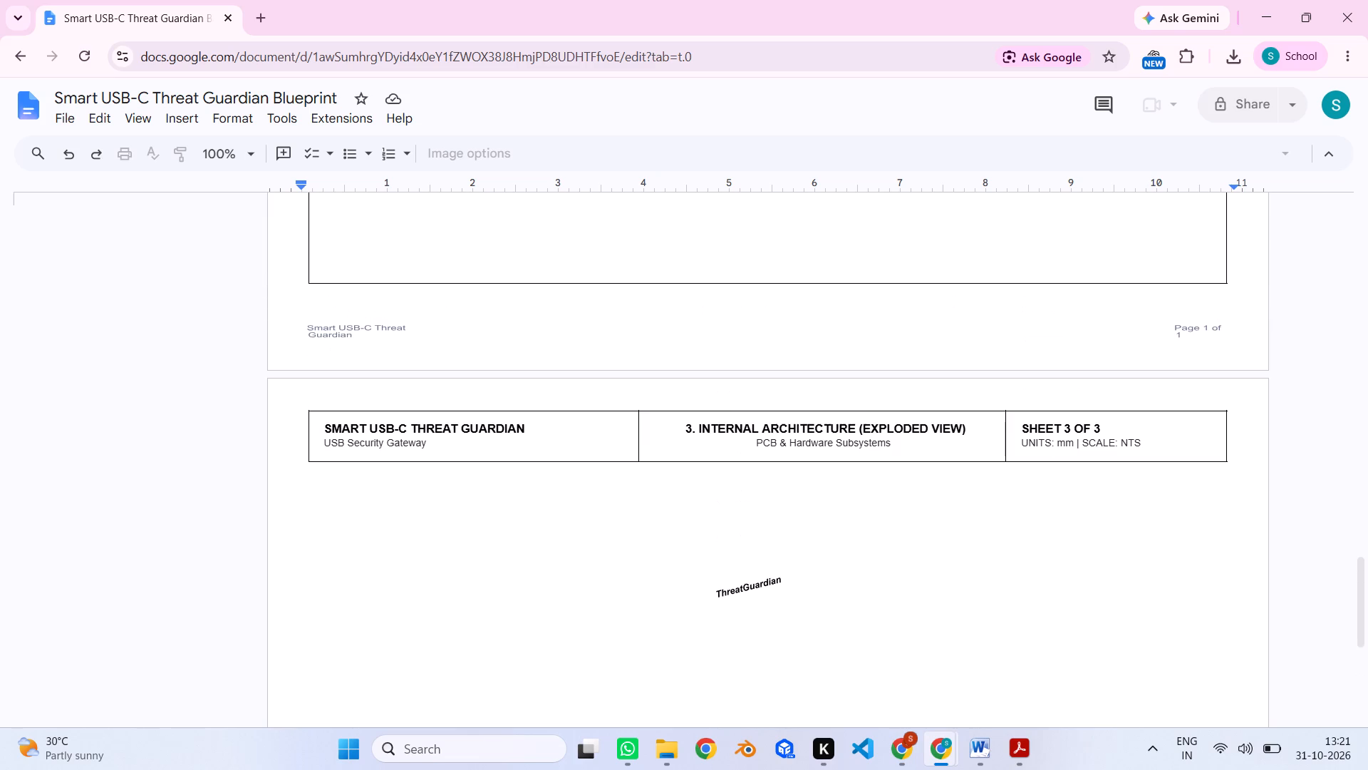
{"action": "left_click", "coordinate": [792, 428]}
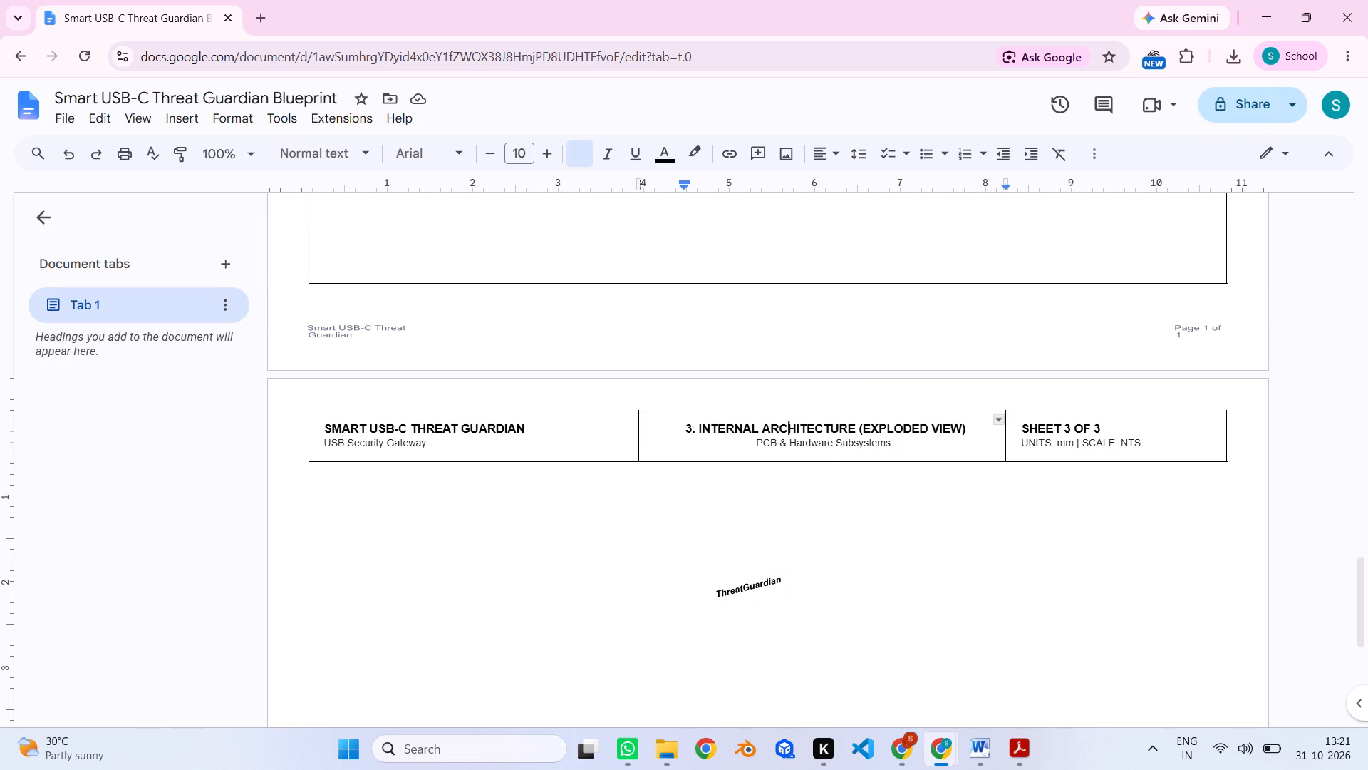
{"action": "right_click", "coordinate": [744, 412]}
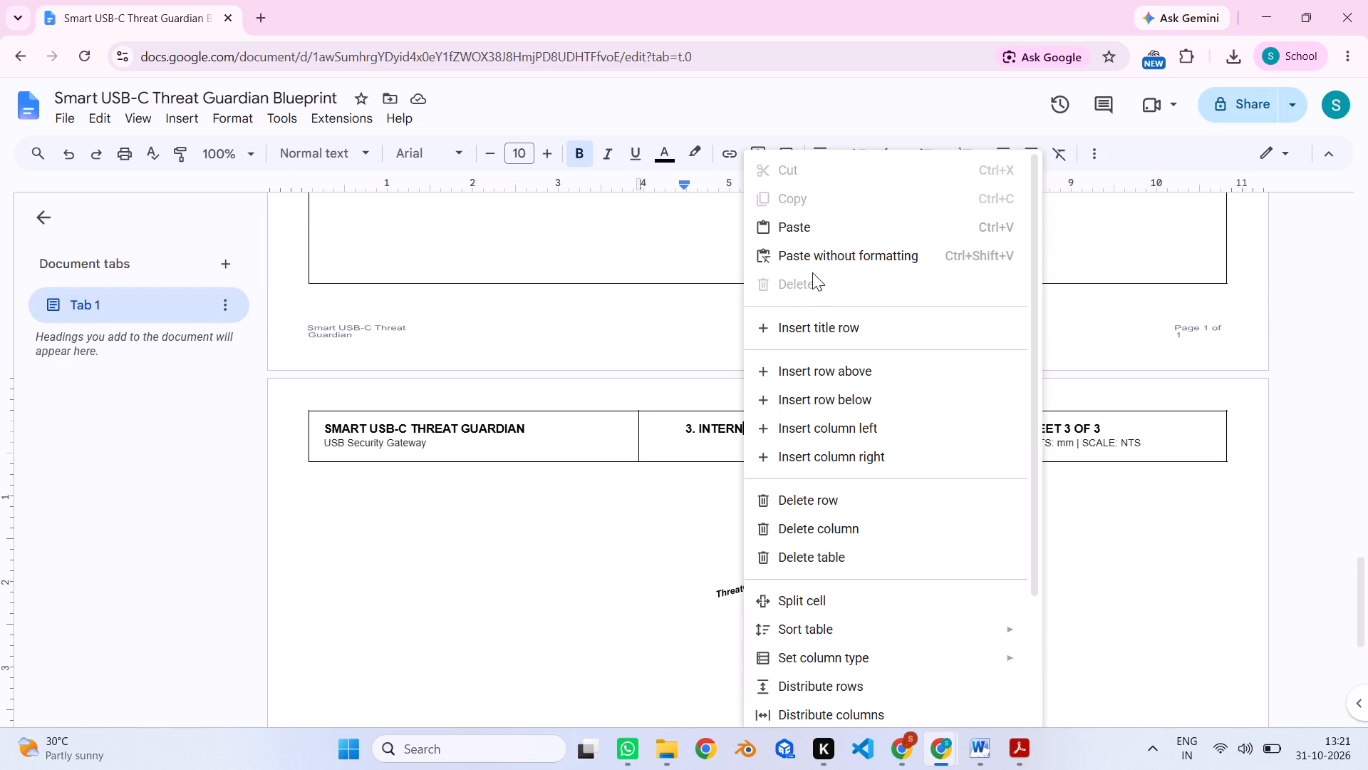
{"action": "left_click", "coordinate": [843, 497]}
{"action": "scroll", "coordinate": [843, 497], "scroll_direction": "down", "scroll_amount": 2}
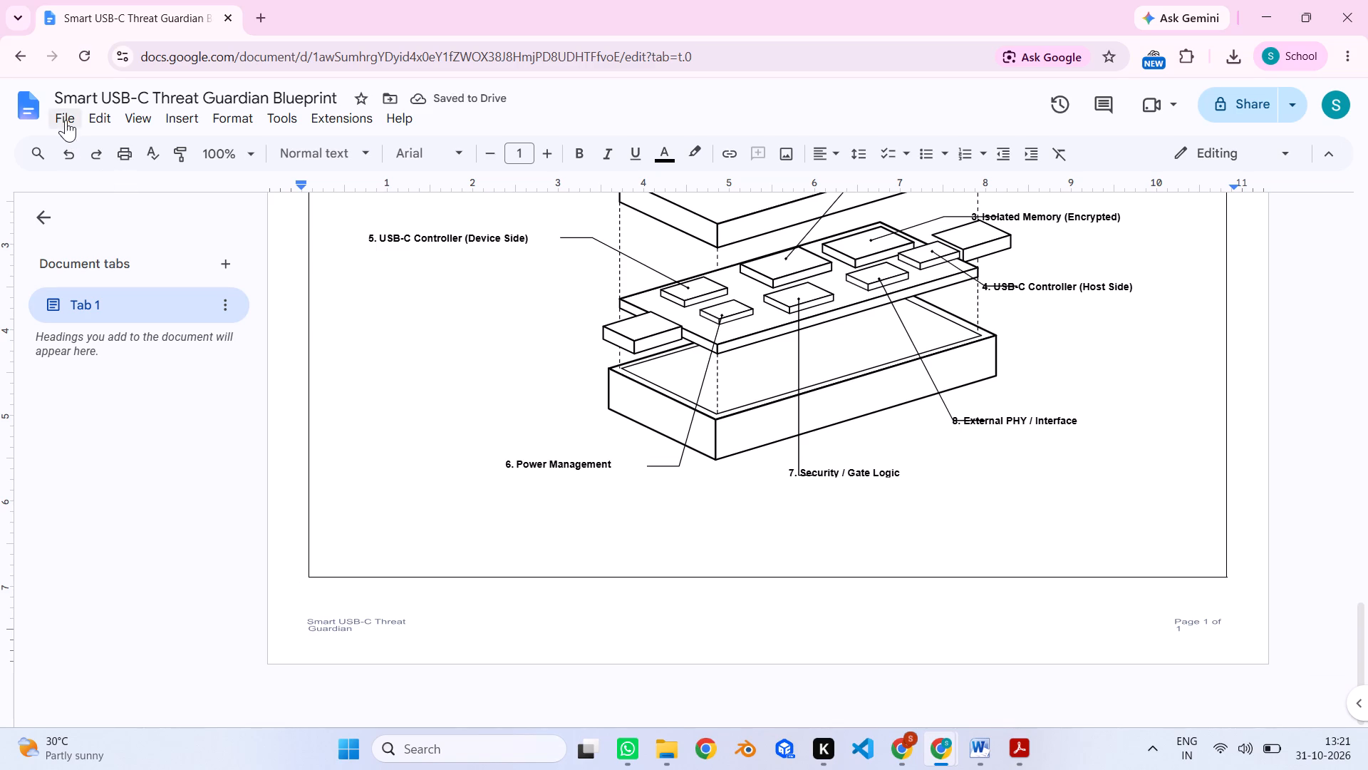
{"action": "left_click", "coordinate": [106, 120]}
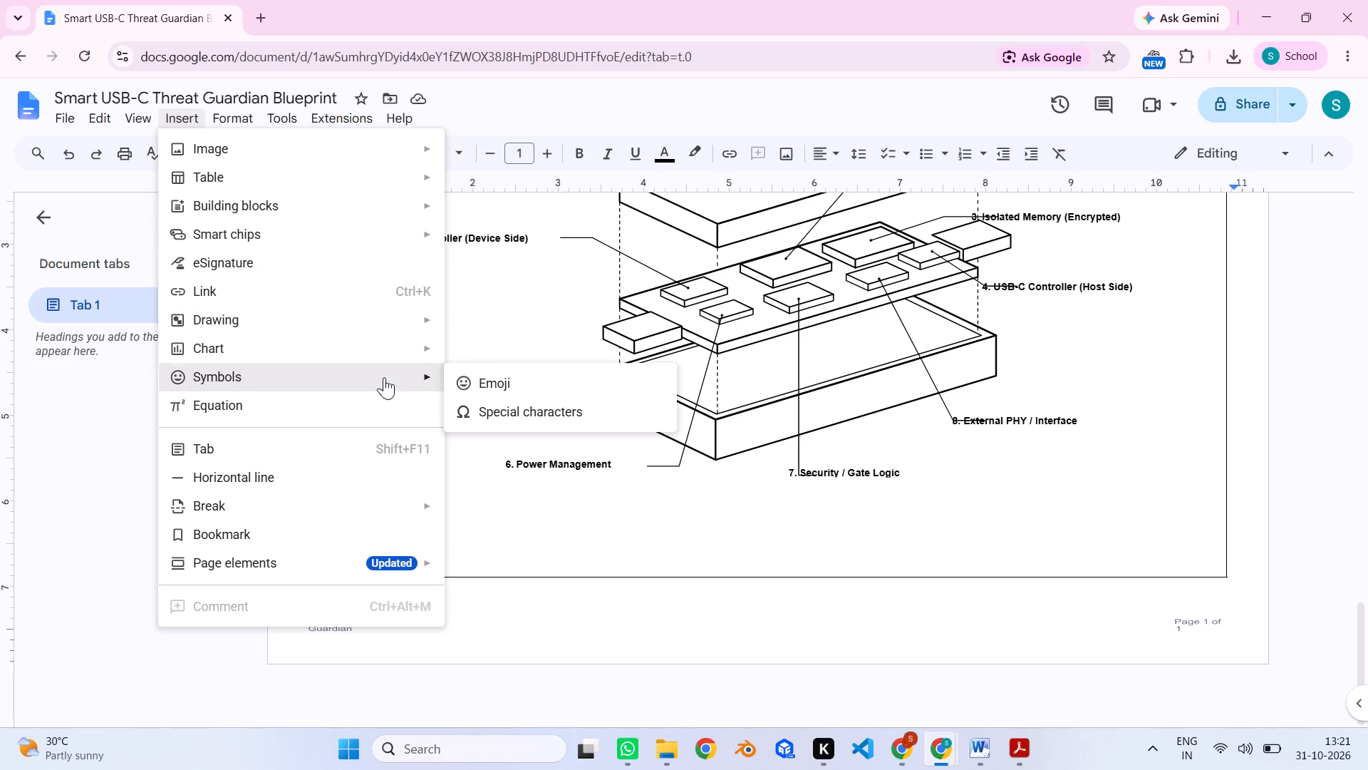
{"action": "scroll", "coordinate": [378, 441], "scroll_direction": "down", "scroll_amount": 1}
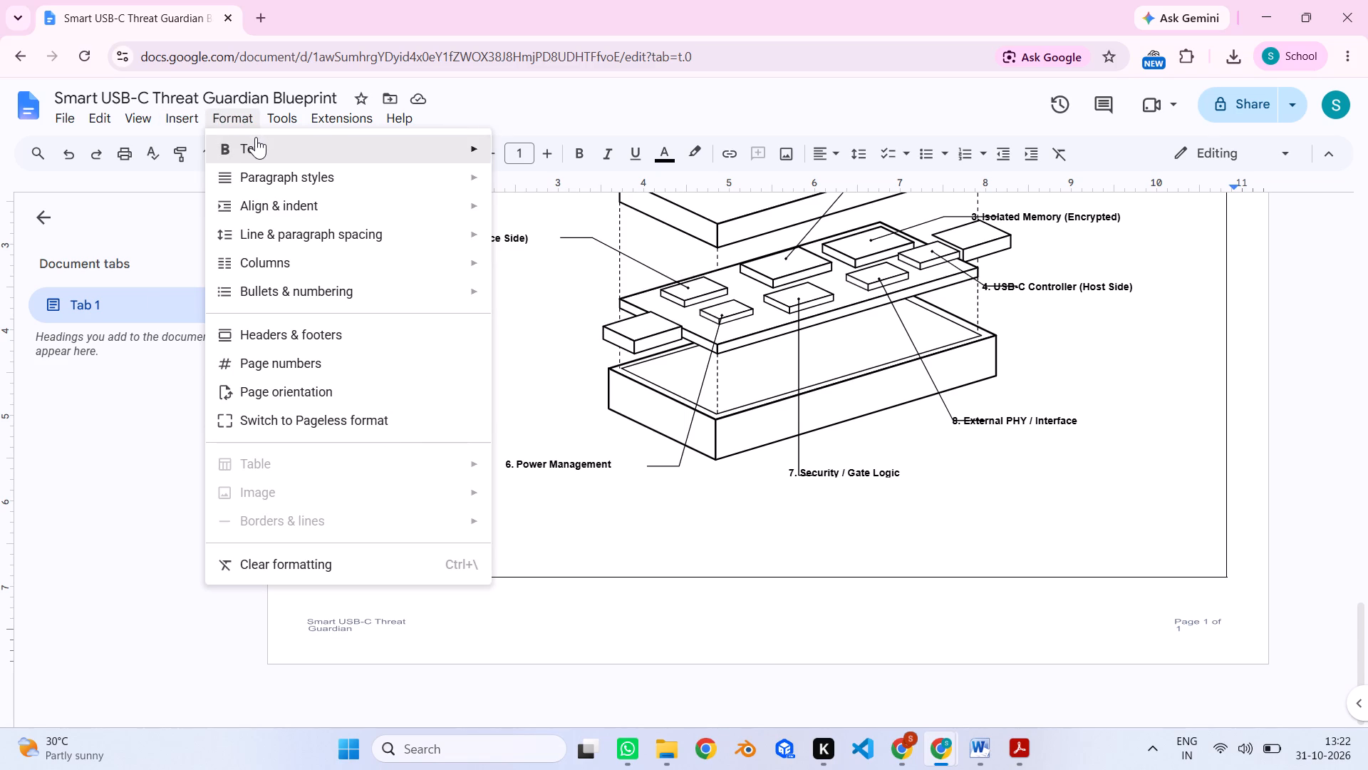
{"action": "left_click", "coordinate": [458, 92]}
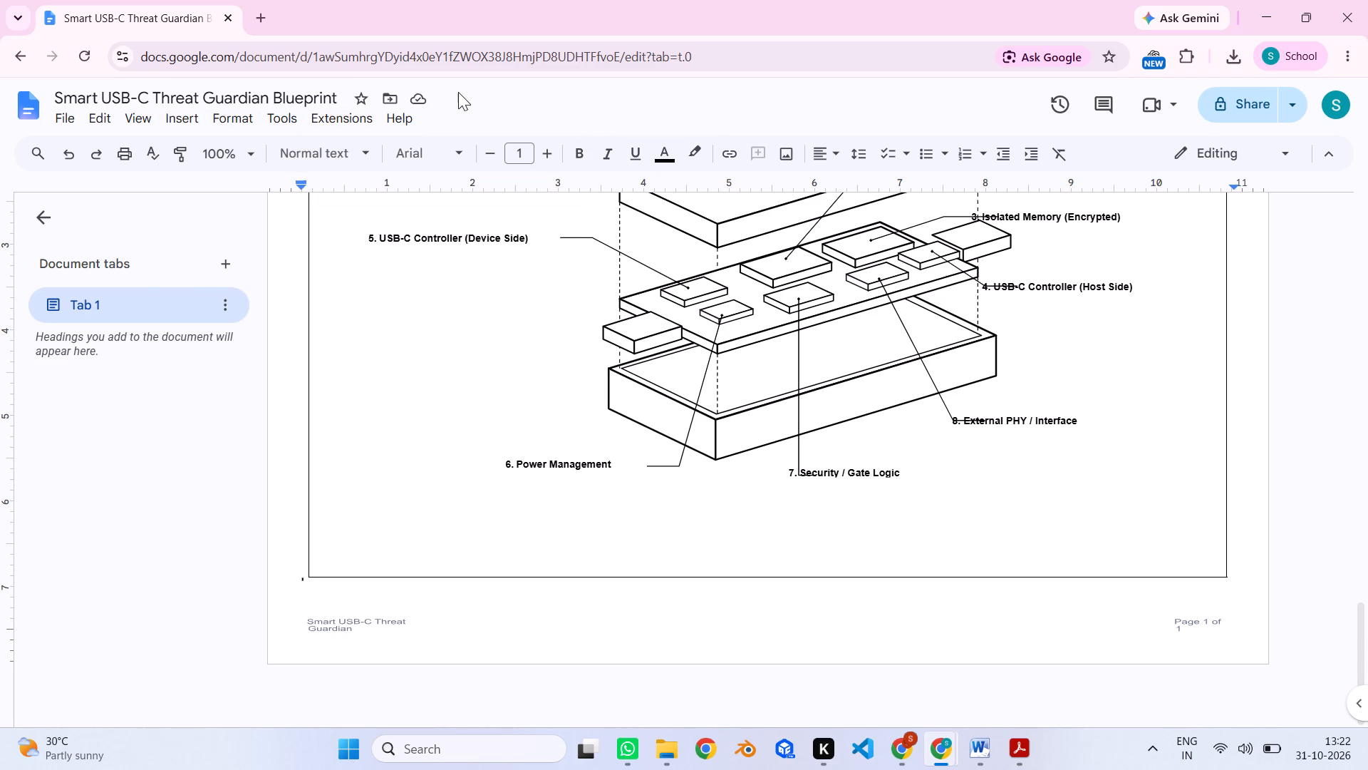
Add a run of blank lines below the 7. Security / Gate Logic label on the exploded view sheet.
{"action": "left_click", "coordinate": [1241, 571]}
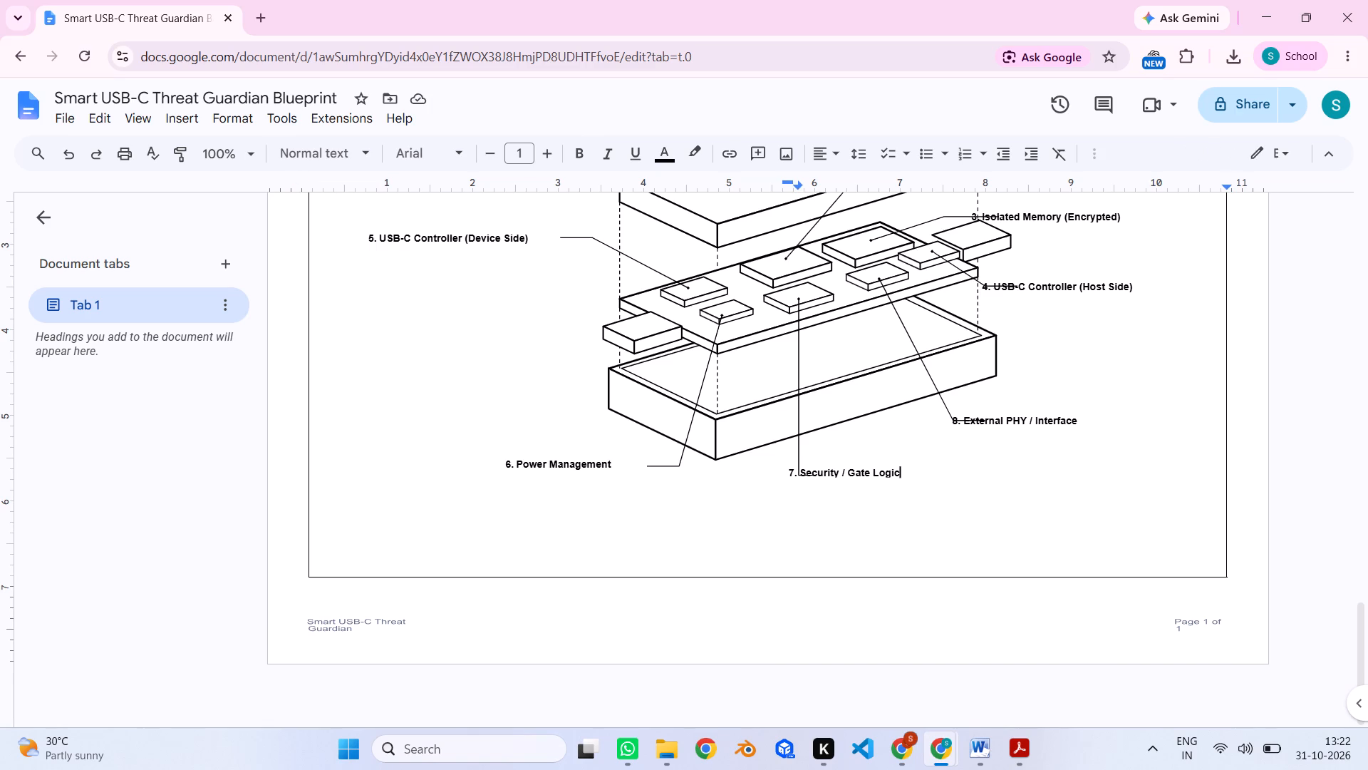
{"action": "key", "text": "Return"}
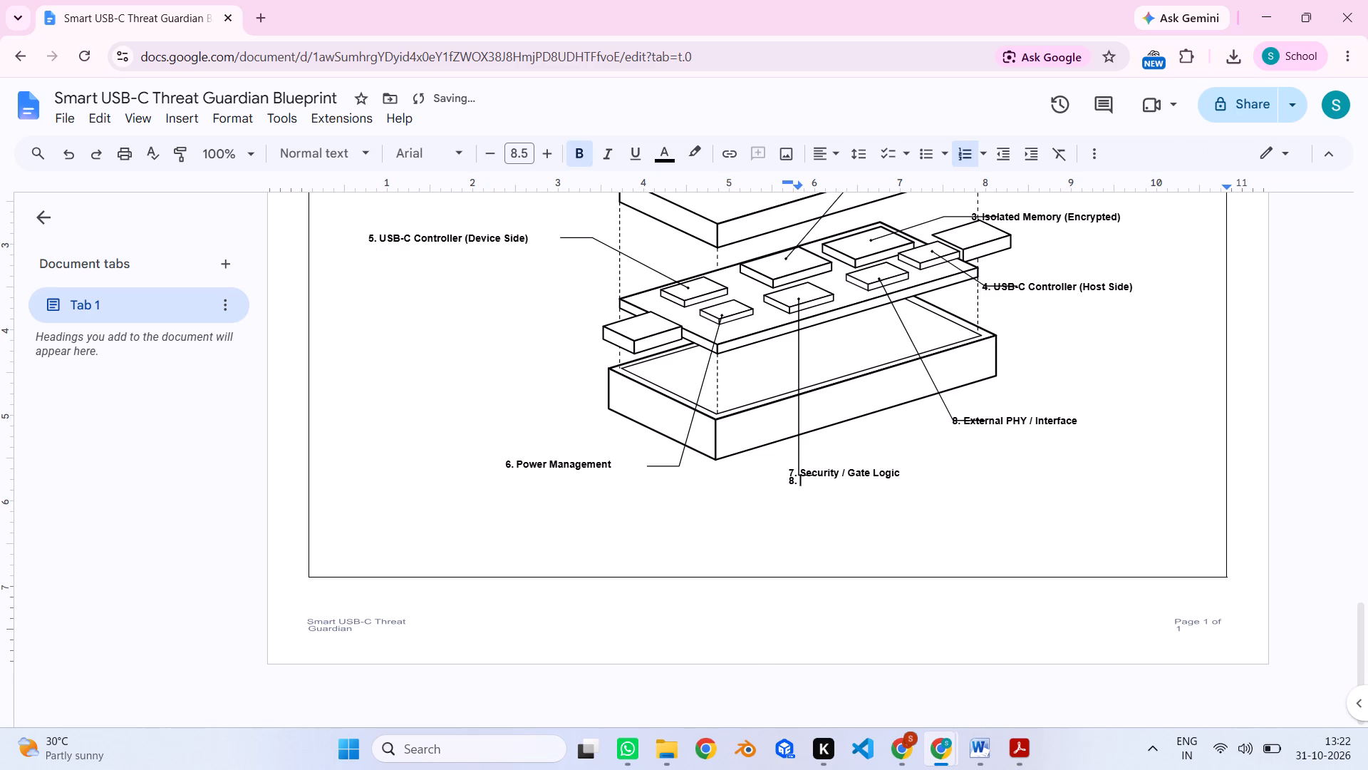
{"action": "key", "text": "BackSpace"}
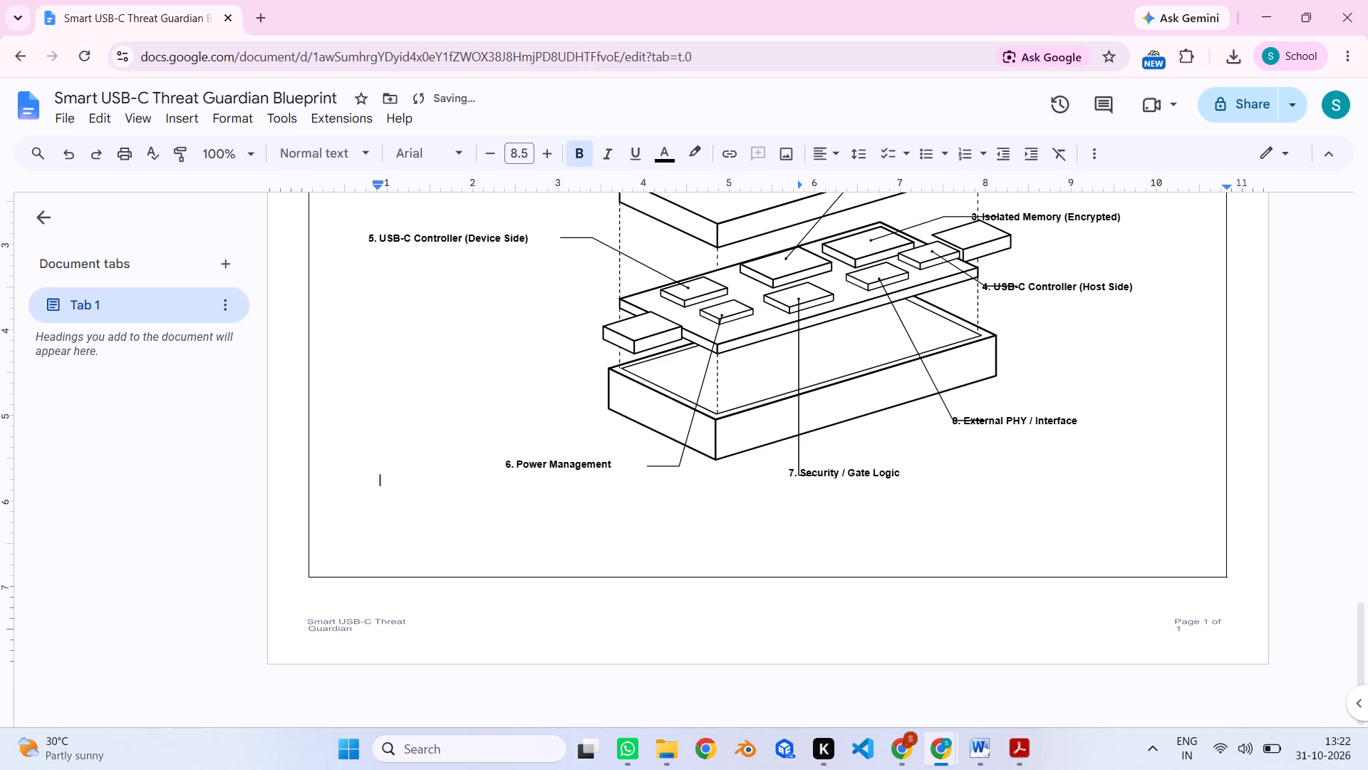
{"action": "scroll", "coordinate": [1237, 546], "scroll_direction": "down", "scroll_amount": 1}
{"action": "triple_click", "coordinate": [1233, 568]}
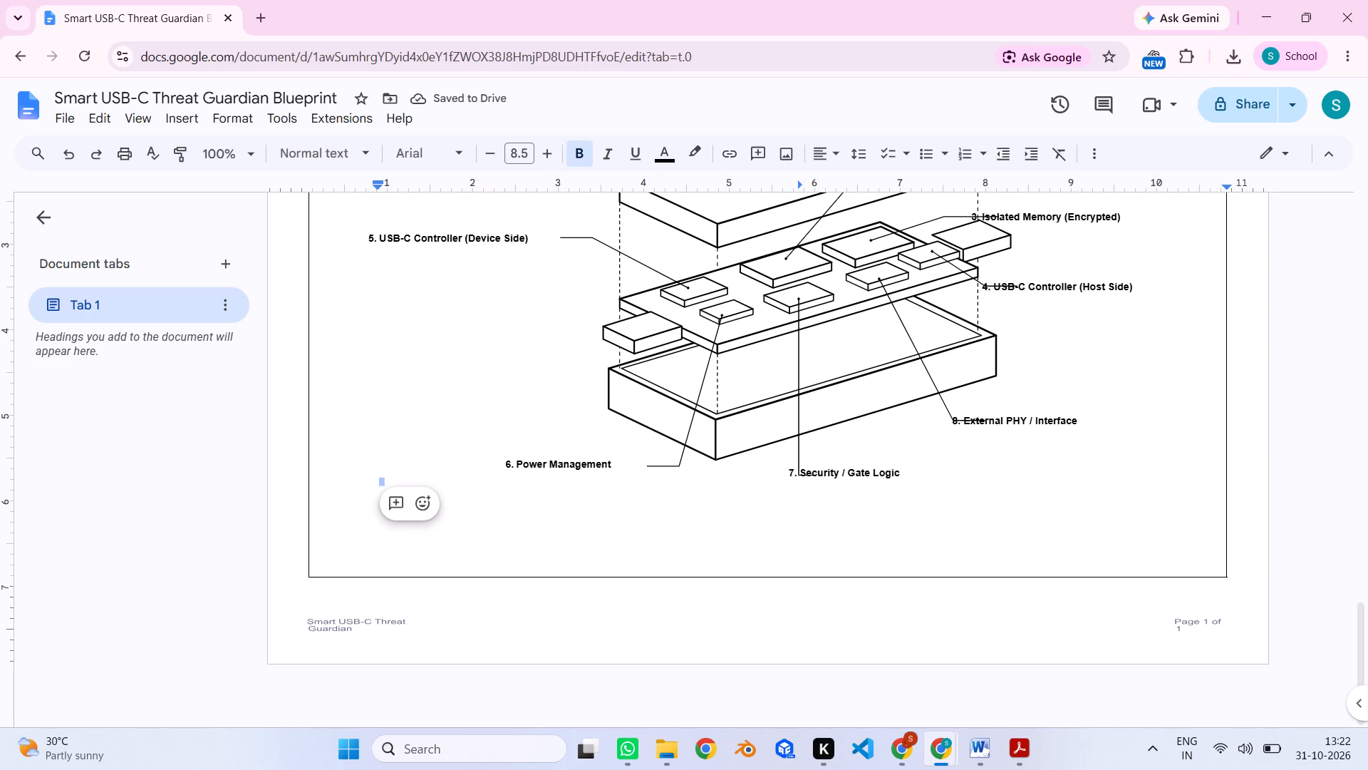
{"action": "left_click", "coordinate": [1229, 568]}
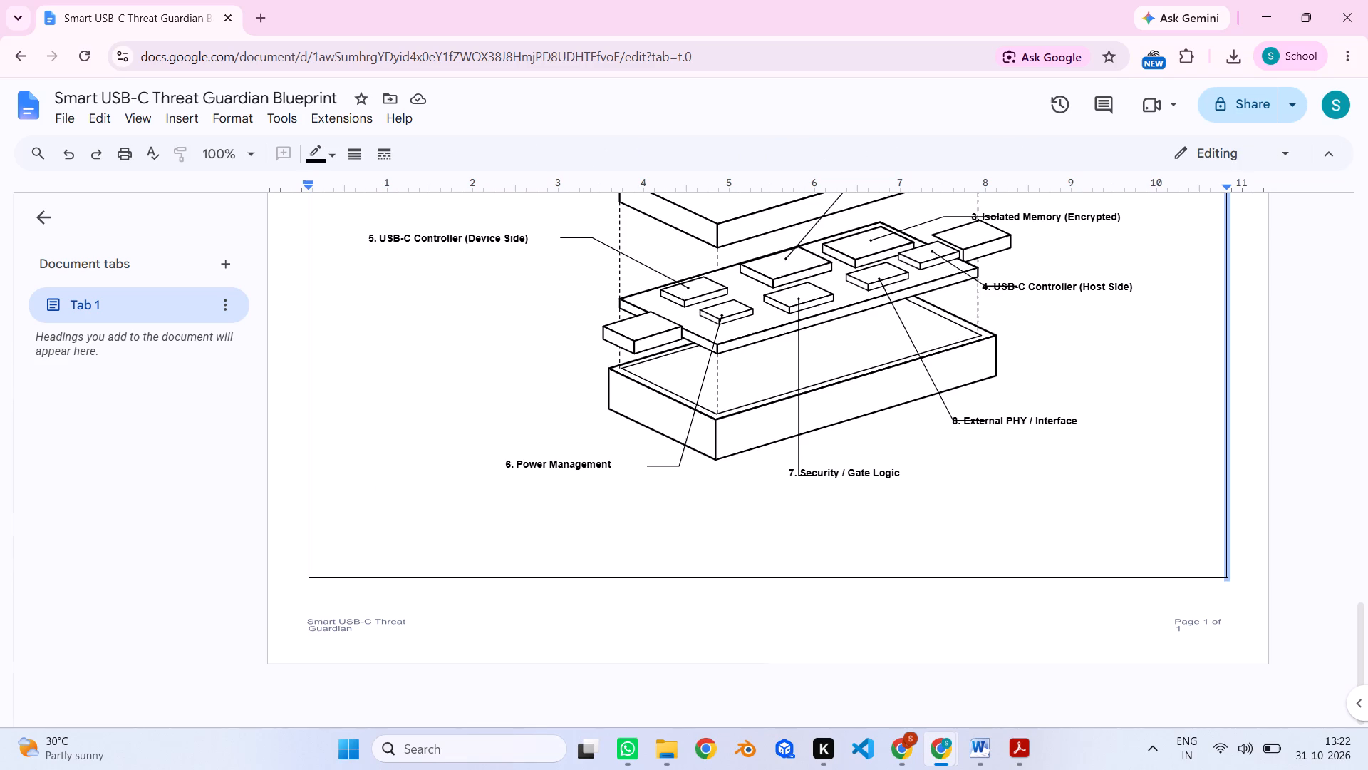
{"action": "left_click", "coordinate": [1250, 561]}
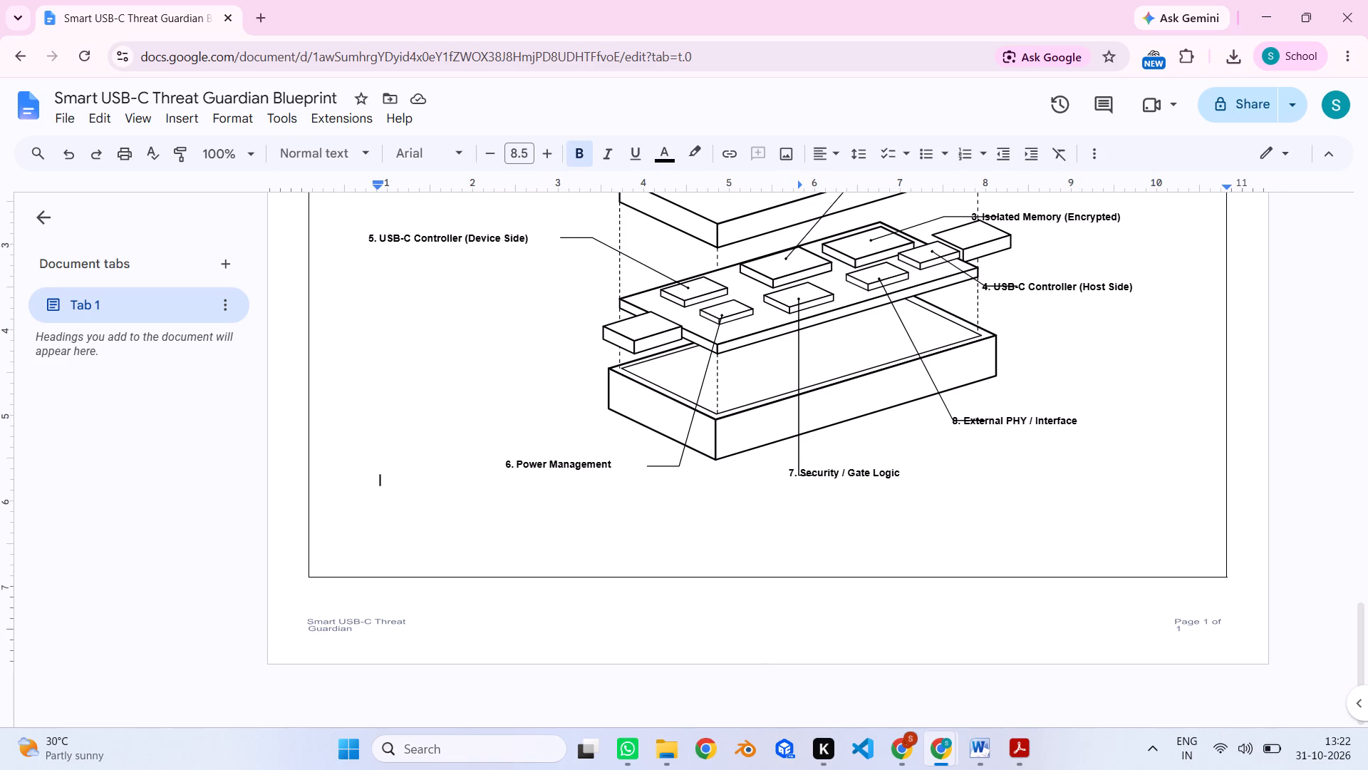
{"action": "key", "text": "Return"}
{"action": "key", "text": "Return"}
{"action": "key", "text": "Return"}
{"action": "key", "text": "Return"}
{"action": "key", "text": "Return"}
{"action": "key", "text": "Return"}
{"action": "key", "text": "Return"}
{"action": "key", "text": "Return"}
{"action": "key", "text": "Return"}
{"action": "key", "text": "Return"}
{"action": "key", "text": "Return"}
{"action": "key", "text": "Return"}
{"action": "key", "text": "Return"}
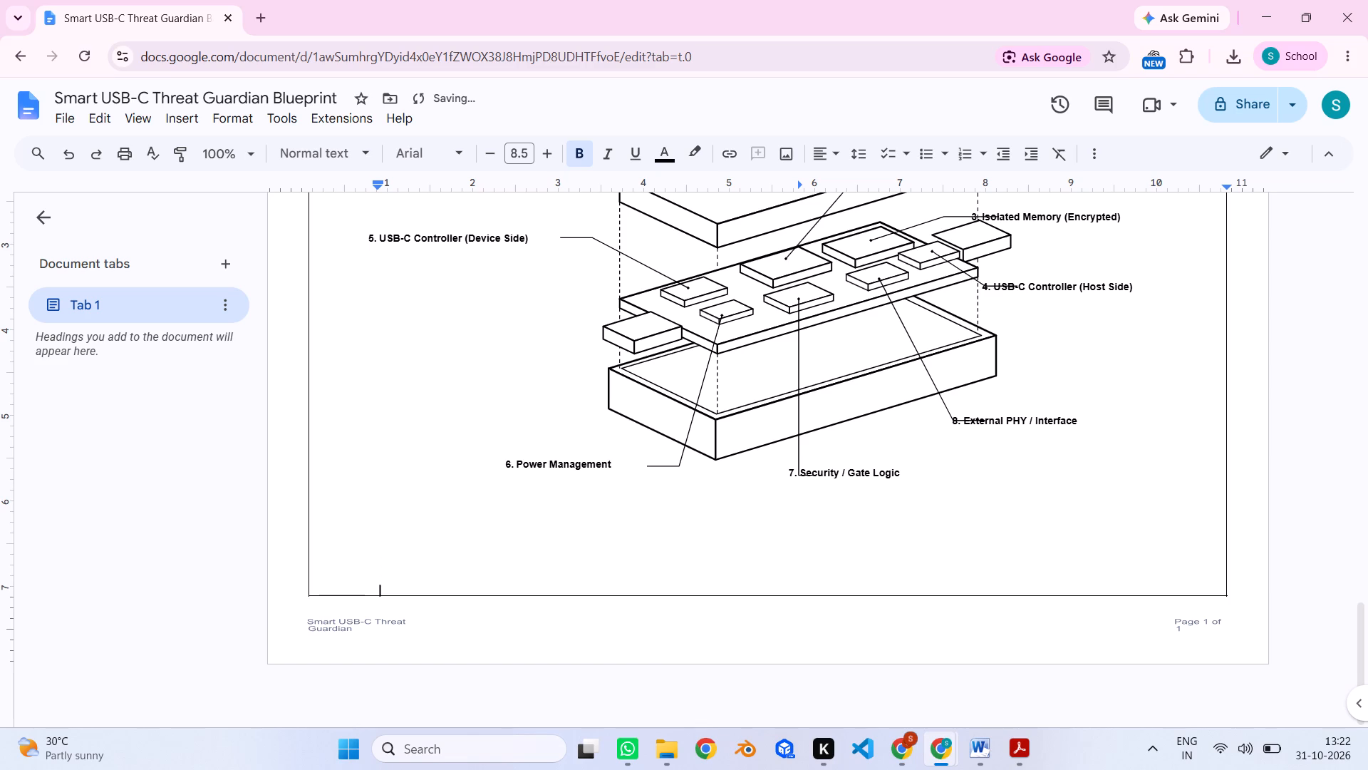
Add blank lines below the exploded view's frame until the document continues on a new page.
{"action": "key", "text": "Down"}
{"action": "key", "text": "Return"}
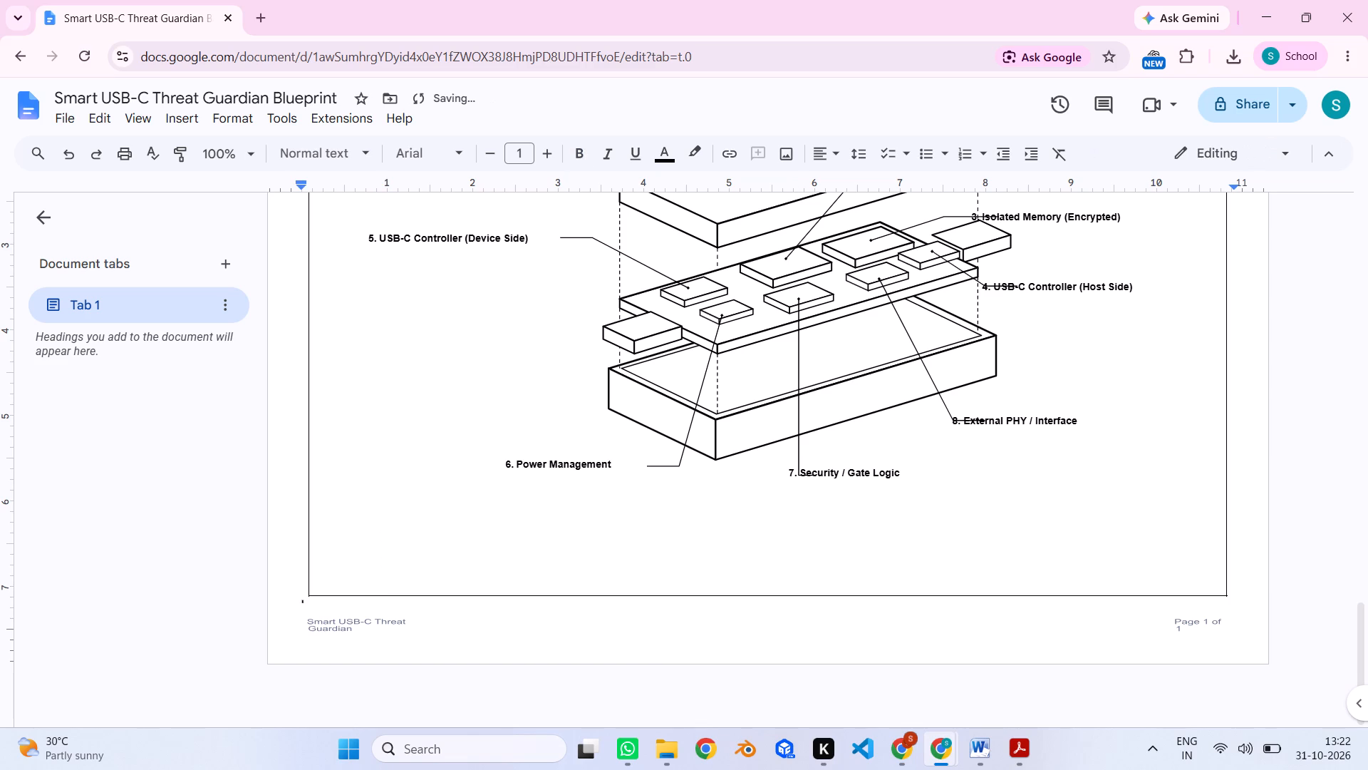
{"action": "key", "text": "Return"}
{"action": "key", "text": "Return"}
{"action": "key", "text": "Return"}
{"action": "key", "text": "Return"}
{"action": "key", "text": "Return"}
{"action": "key", "text": "Return"}
{"action": "key", "text": "Return"}
{"action": "key", "text": "Return"}
{"action": "key", "text": "Return"}
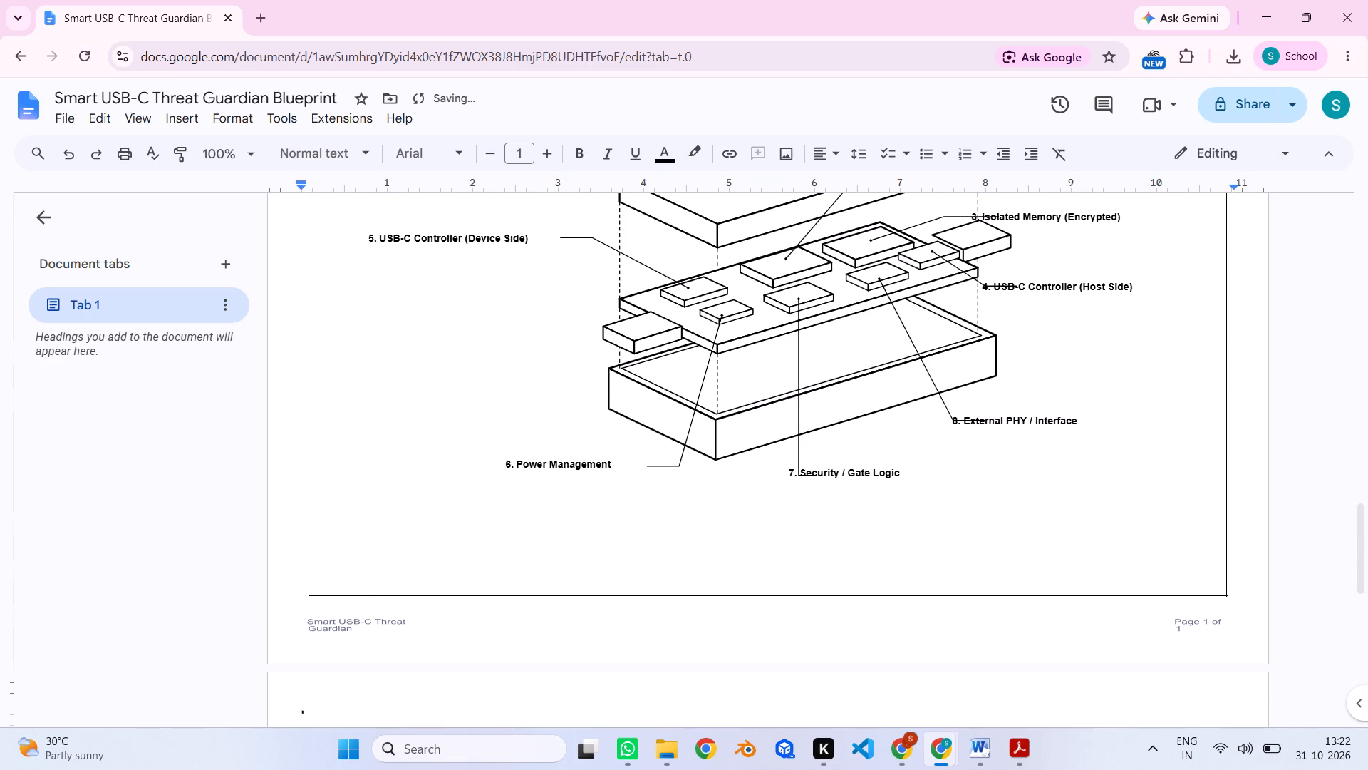
Cut the stray ThreatGuardian text drawing from the new last page.
{"action": "scroll", "coordinate": [637, 612], "scroll_direction": "down", "scroll_amount": 3}
{"action": "scroll", "coordinate": [628, 529], "scroll_direction": "down", "scroll_amount": 1}
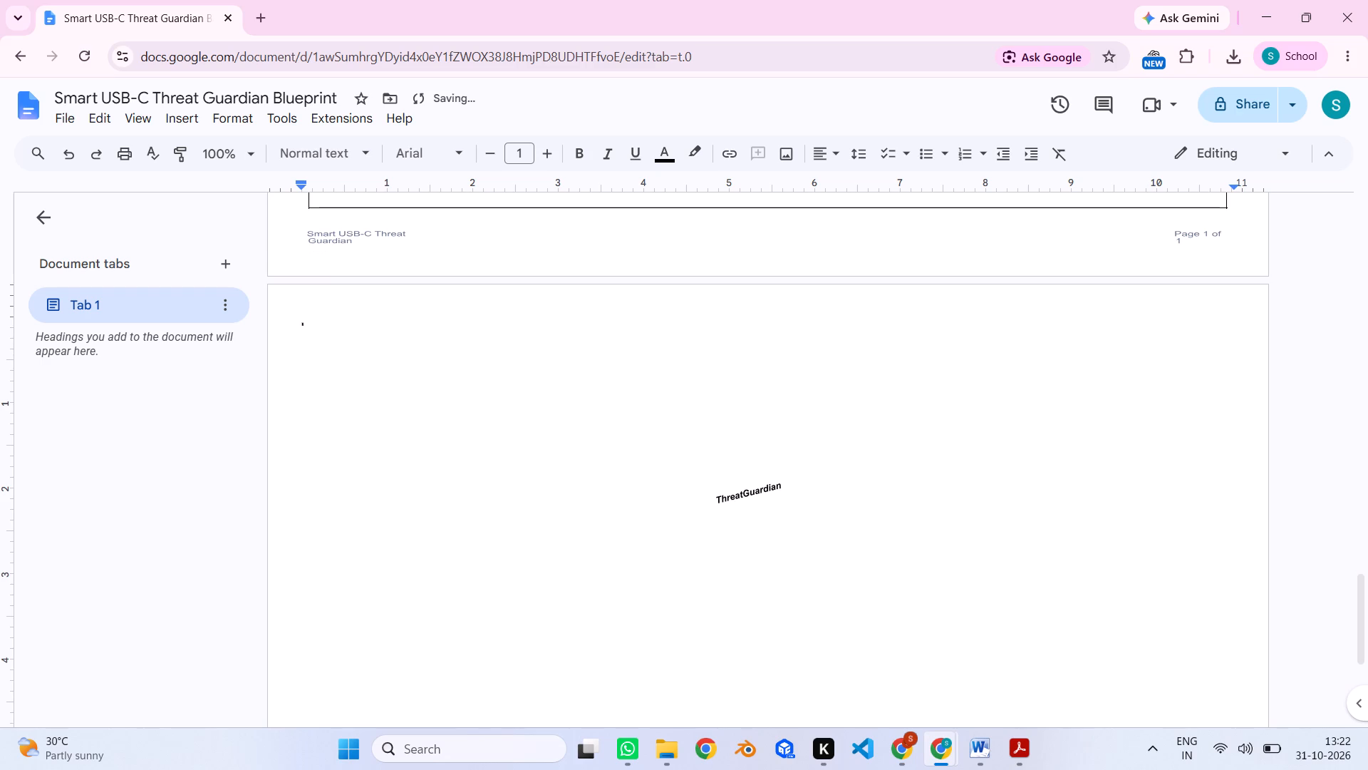
{"action": "right_click", "coordinate": [745, 491]}
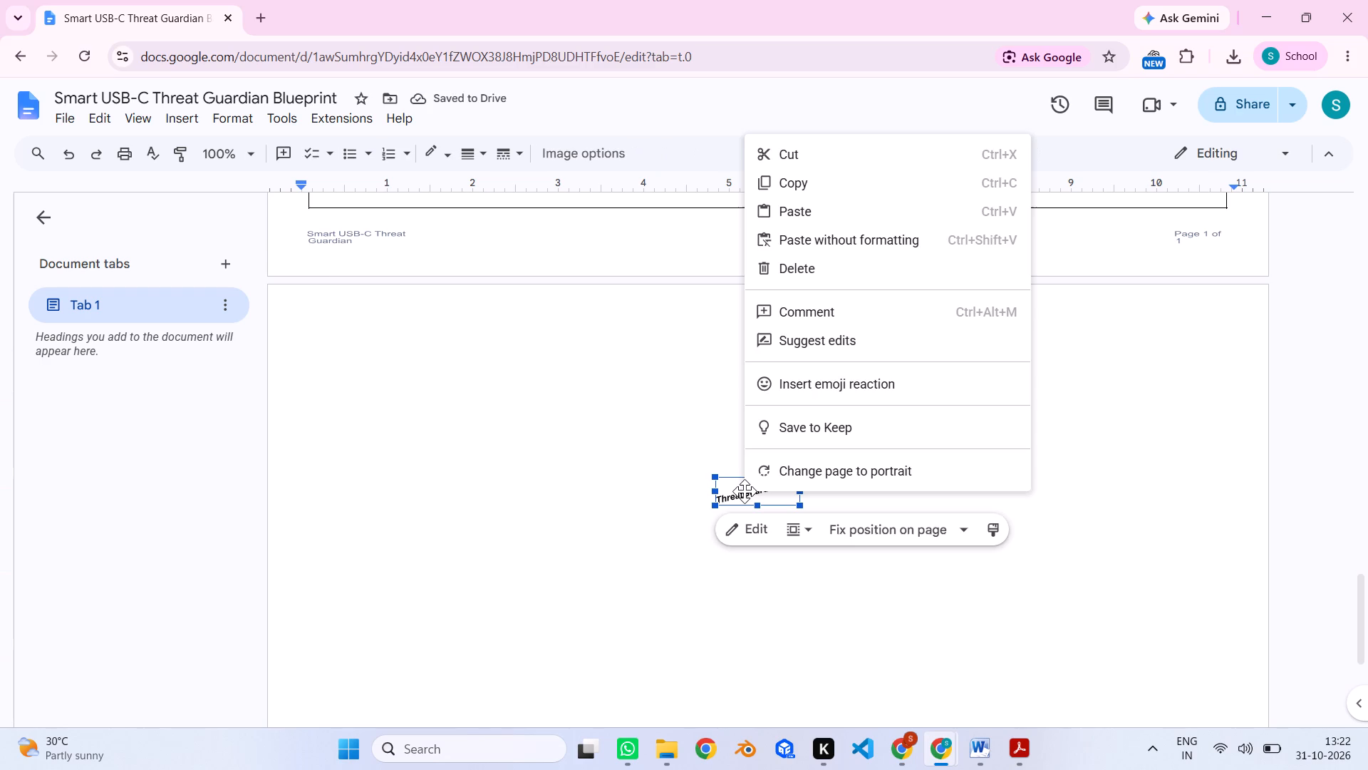
{"action": "left_click", "coordinate": [807, 163]}
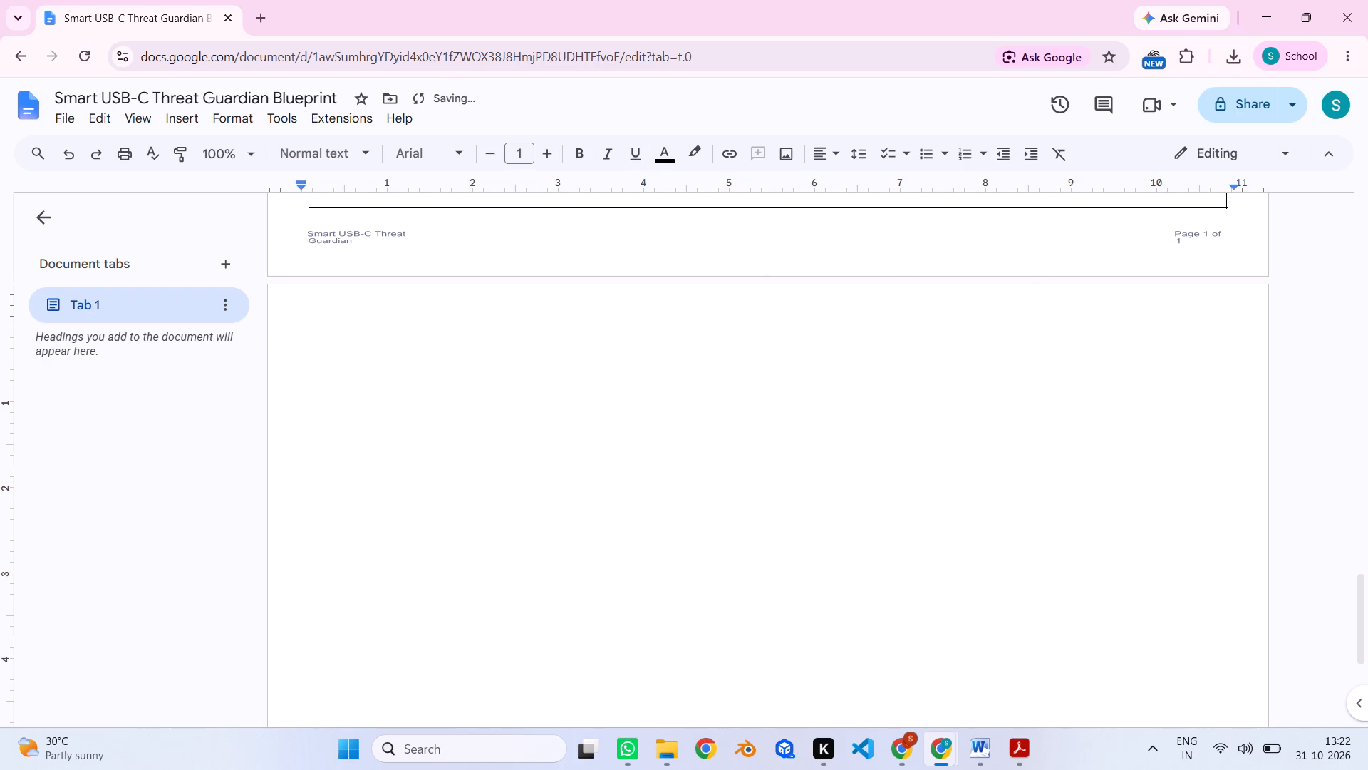
Set the font size of the blank line at the top of the last page to 18.
{"action": "triple_click", "coordinate": [548, 151]}
{"action": "double_click", "coordinate": [548, 151]}
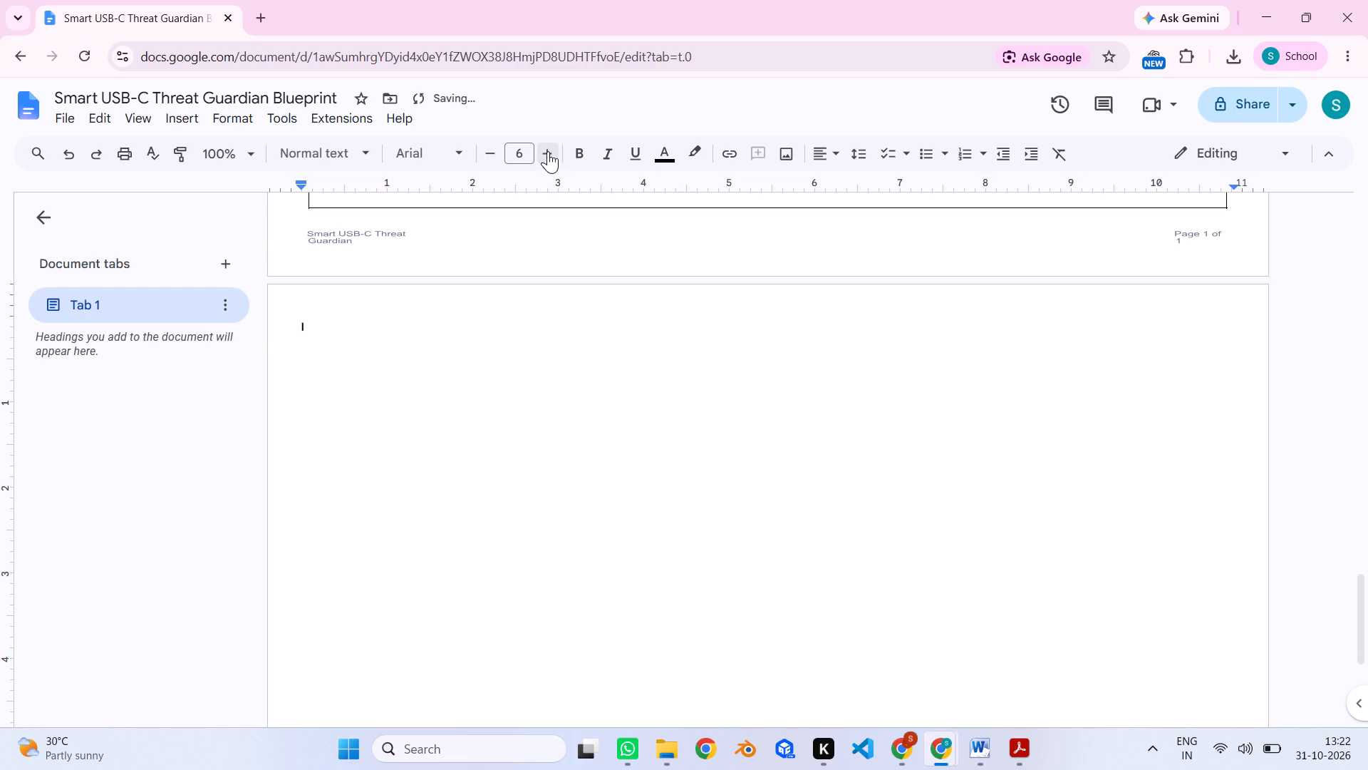
{"action": "left_click", "coordinate": [548, 151]}
{"action": "triple_click", "coordinate": [548, 151]}
{"action": "triple_click", "coordinate": [548, 151]}
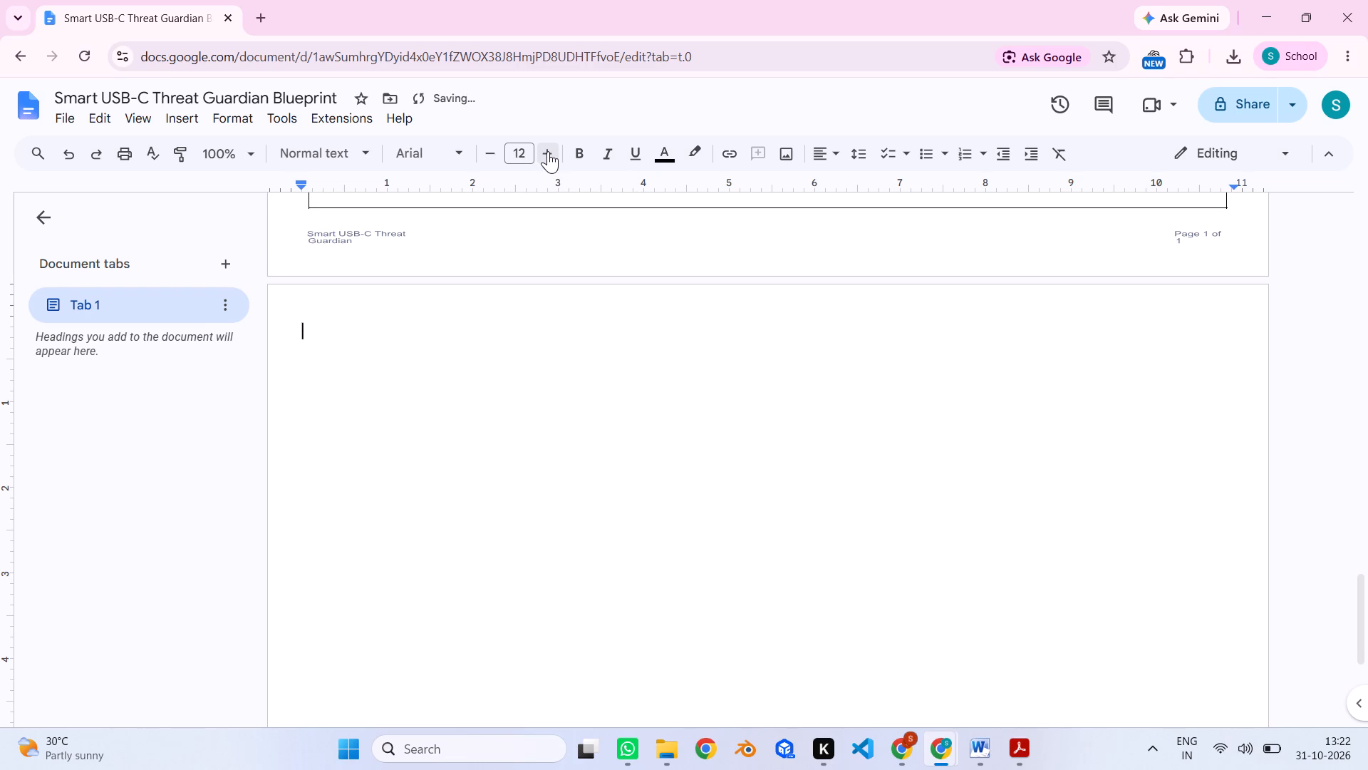
{"action": "triple_click", "coordinate": [548, 151]}
{"action": "left_click", "coordinate": [548, 151]}
{"action": "left_click", "coordinate": [548, 151]}
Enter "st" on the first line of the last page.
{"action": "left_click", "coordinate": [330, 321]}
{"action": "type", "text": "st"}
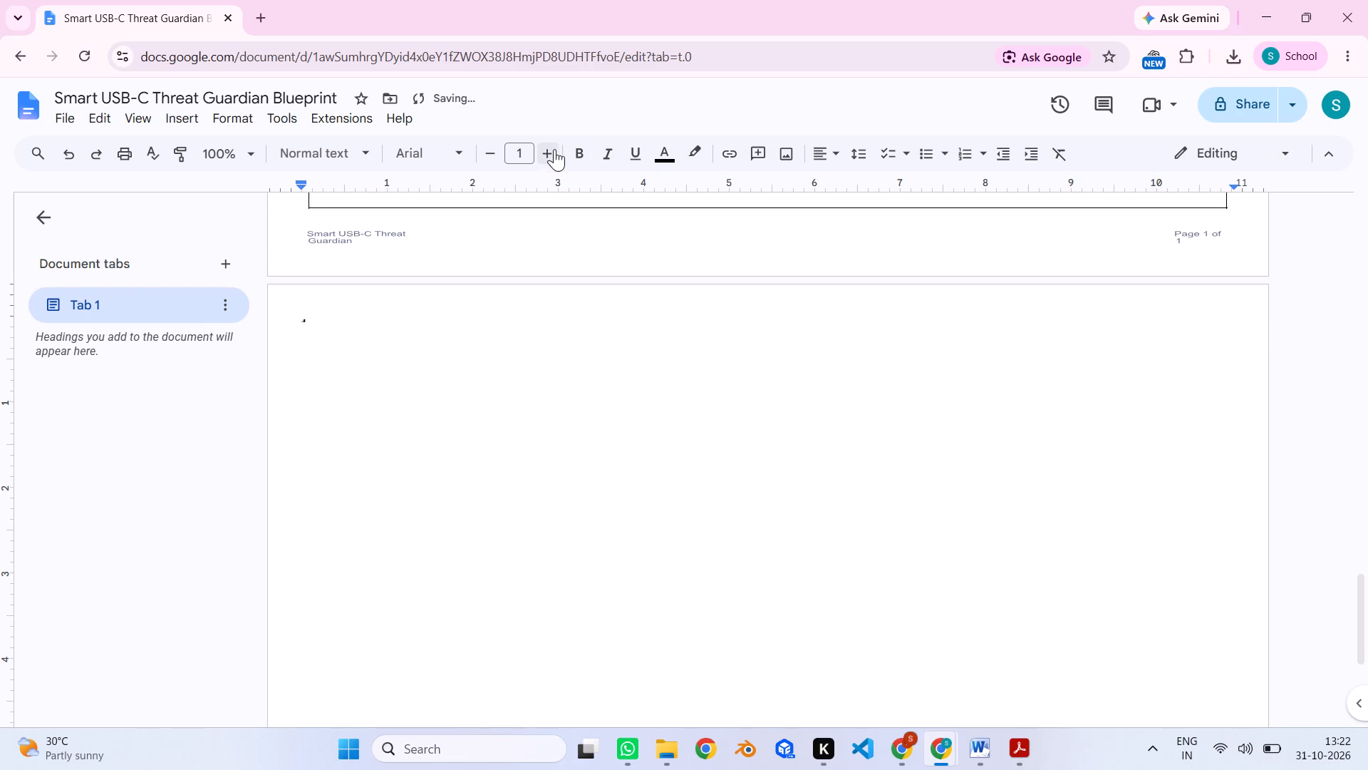
Set the font size to 18 and add four blank lines at the top of the last page.
{"action": "triple_click", "coordinate": [551, 148]}
{"action": "left_click", "coordinate": [529, 151]}
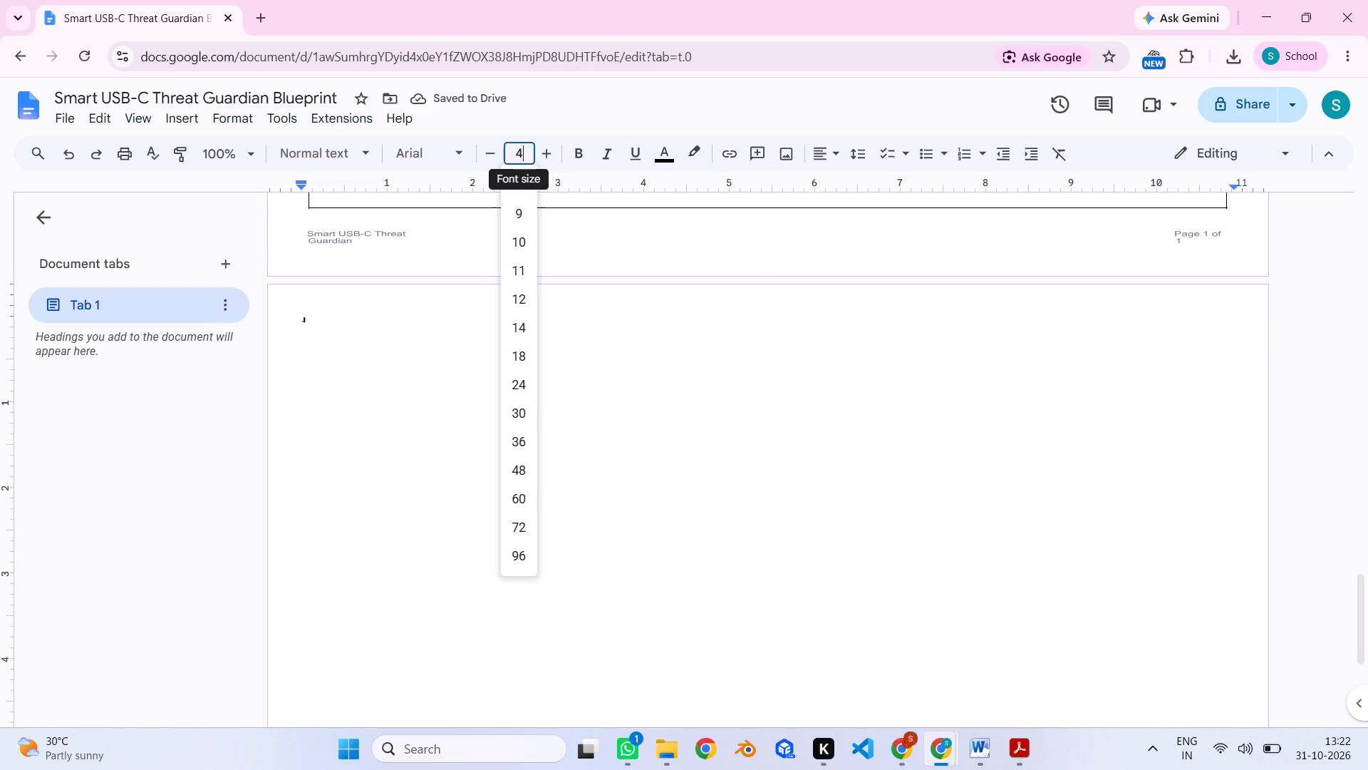
{"action": "left_click", "coordinate": [521, 350]}
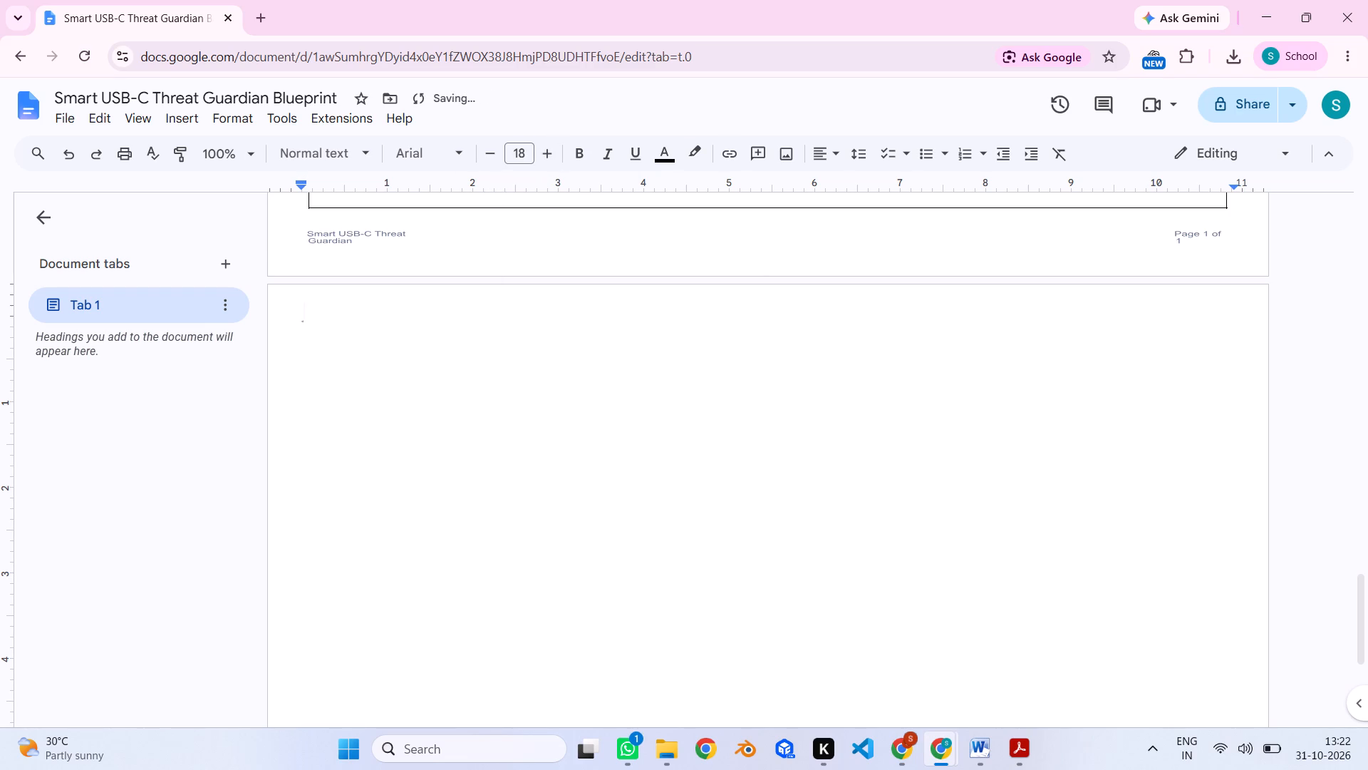
{"action": "key", "text": "Return"}
{"action": "key", "text": "Return"}
{"action": "key", "text": "Return"}
{"action": "key", "text": "Return"}
Delete the "st" text and the tiny blank lines before it at the start of the last page.
{"action": "left_click", "coordinate": [398, 307]}
{"action": "left_click", "coordinate": [388, 334]}
{"action": "left_click", "coordinate": [388, 314]}
{"action": "key", "text": "BackSpace"}
{"action": "key", "text": "BackSpace"}
{"action": "key", "text": "BackSpace"}
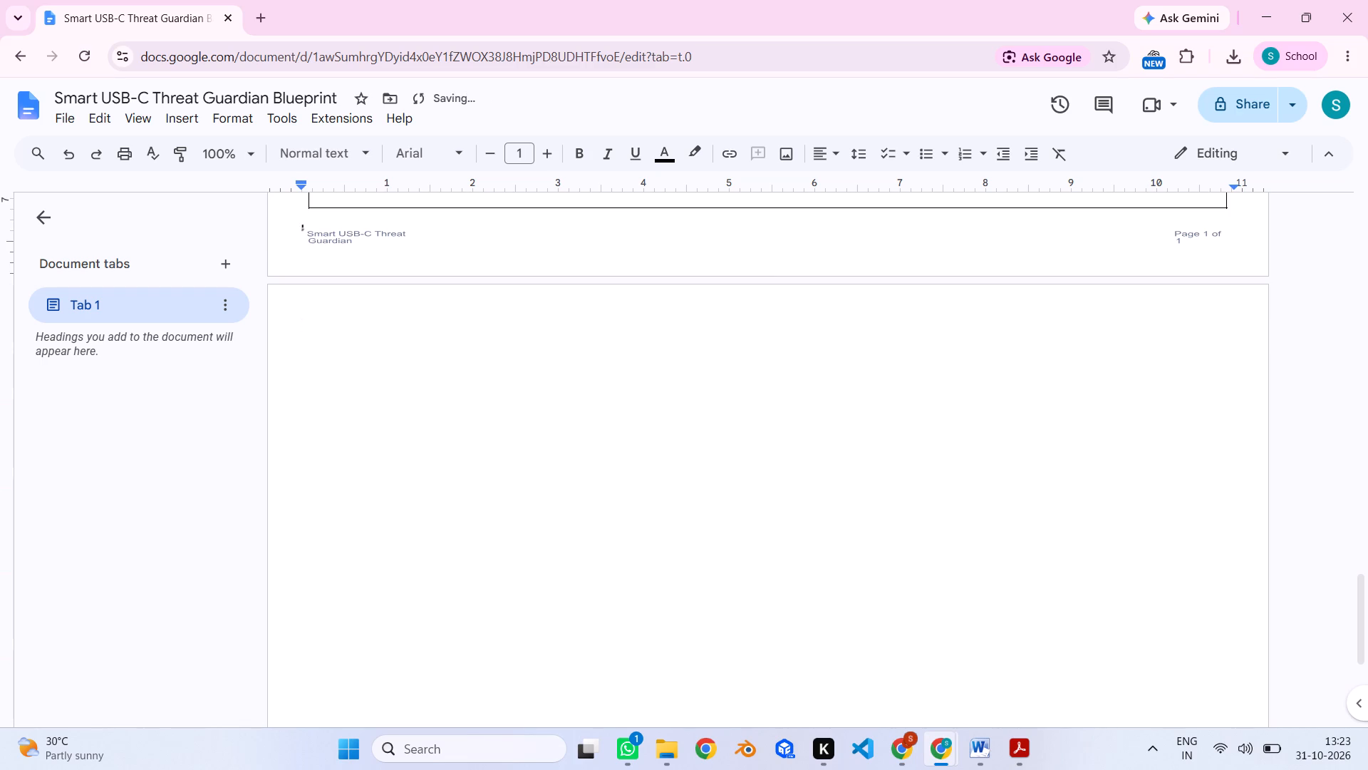
{"action": "key", "text": "BackSpace"}
{"action": "key", "text": "BackSpace"}
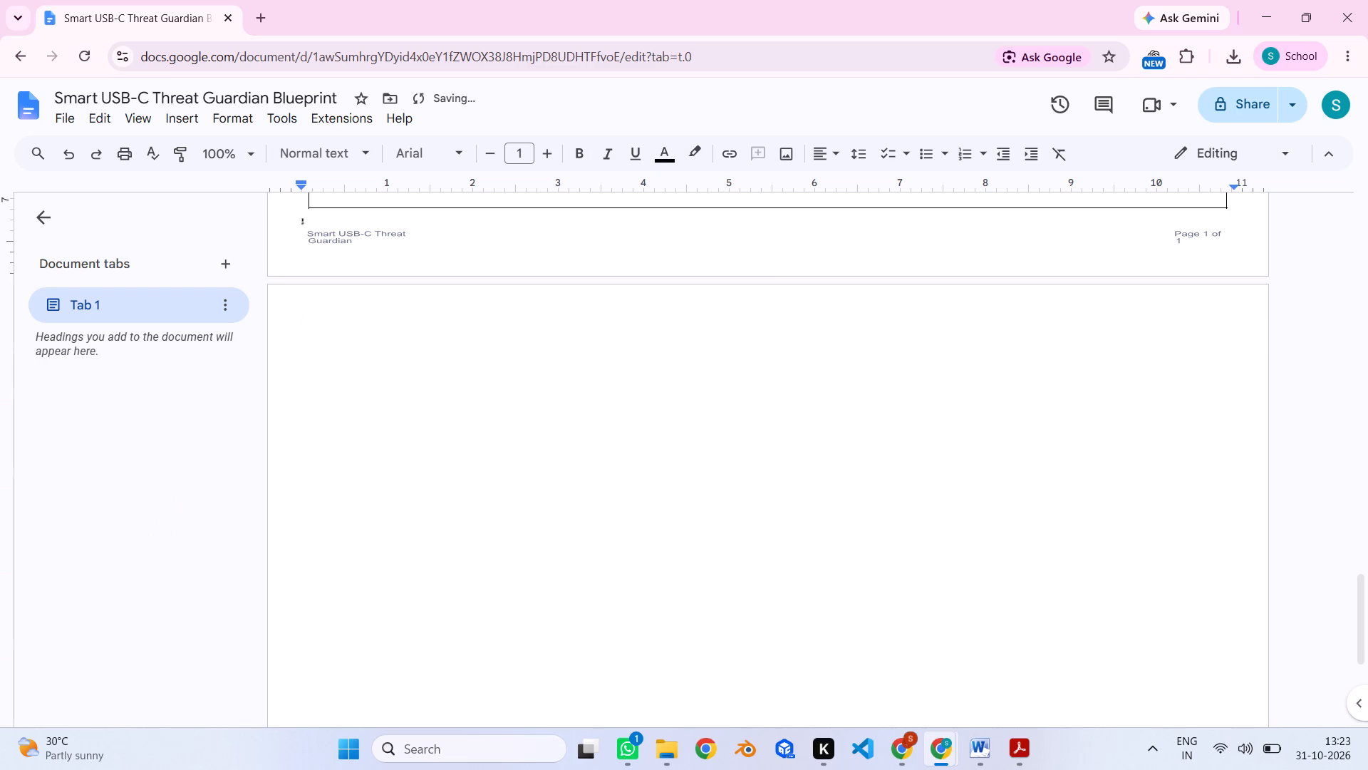
Remove the extra blank lines at the end of the last page, leaving the cursor on its first line.
{"action": "left_click", "coordinate": [291, 446]}
{"action": "key", "text": "BackSpace"}
{"action": "key", "text": "BackSpace"}
{"action": "key", "text": "BackSpace"}
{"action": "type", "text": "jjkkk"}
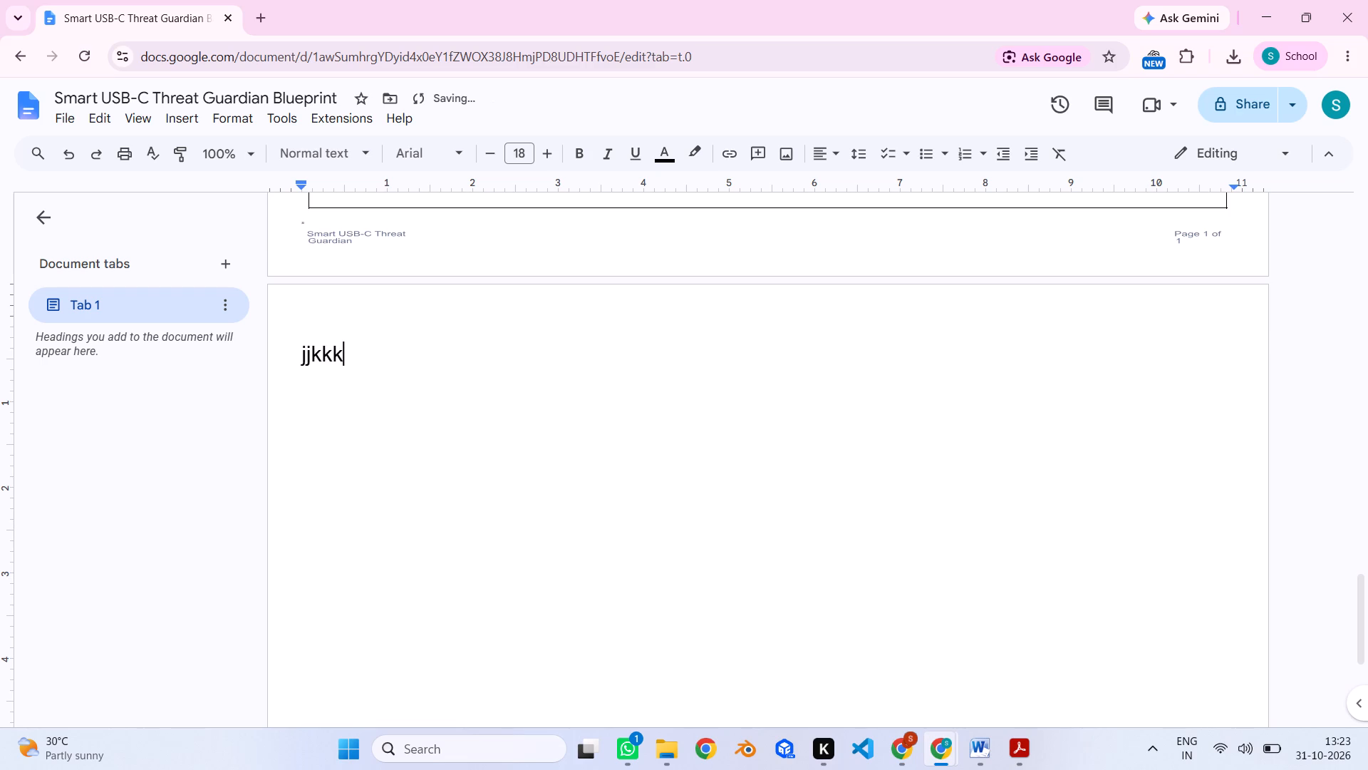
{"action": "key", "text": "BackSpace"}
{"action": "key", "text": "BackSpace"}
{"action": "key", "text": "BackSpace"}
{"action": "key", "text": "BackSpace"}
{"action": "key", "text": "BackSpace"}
Enter the heading "Statement Of Novelty" on the first line of the last page and start a new line below it.
{"action": "type", "text": "Statement"}
{"action": "key", "text": "space"}
{"action": "type", "text": "OF"}
{"action": "key", "text": "BackSpace"}
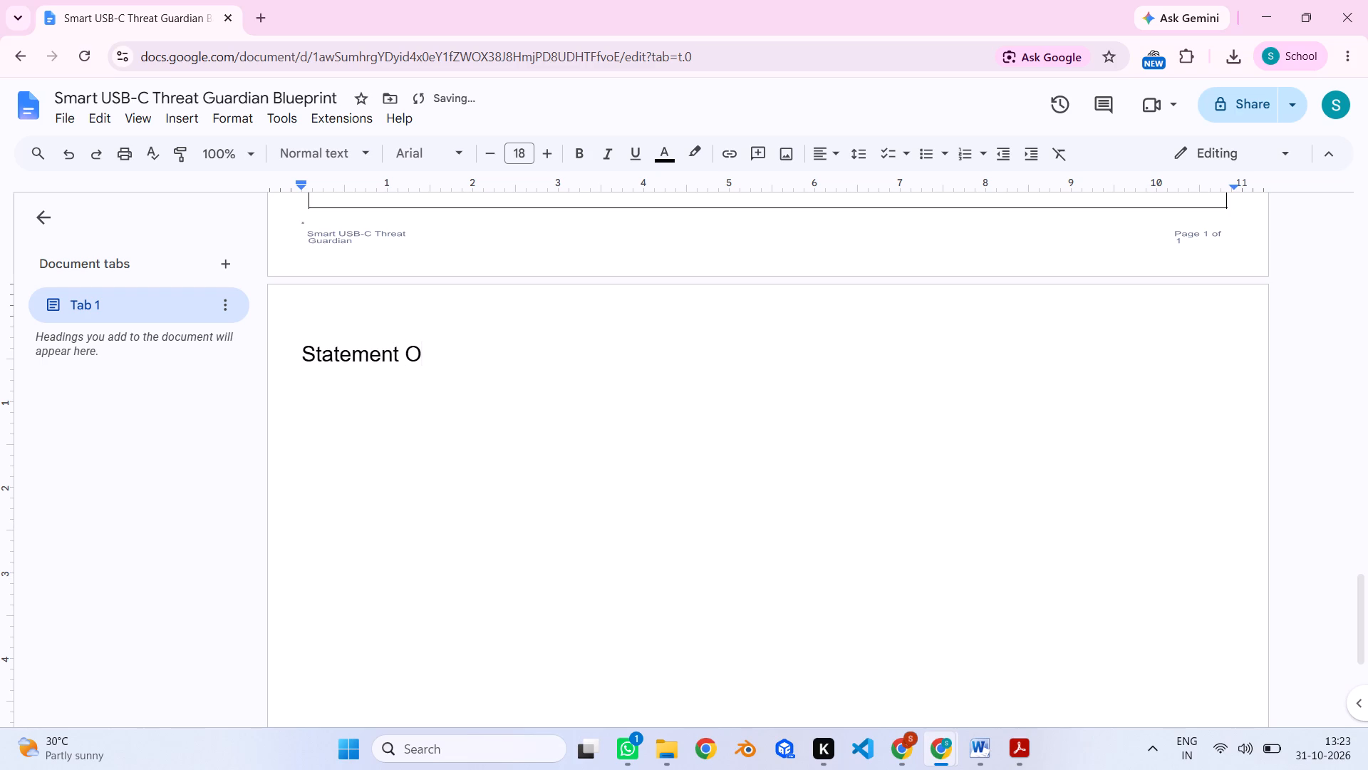
{"action": "type", "text": "f Novelty"}
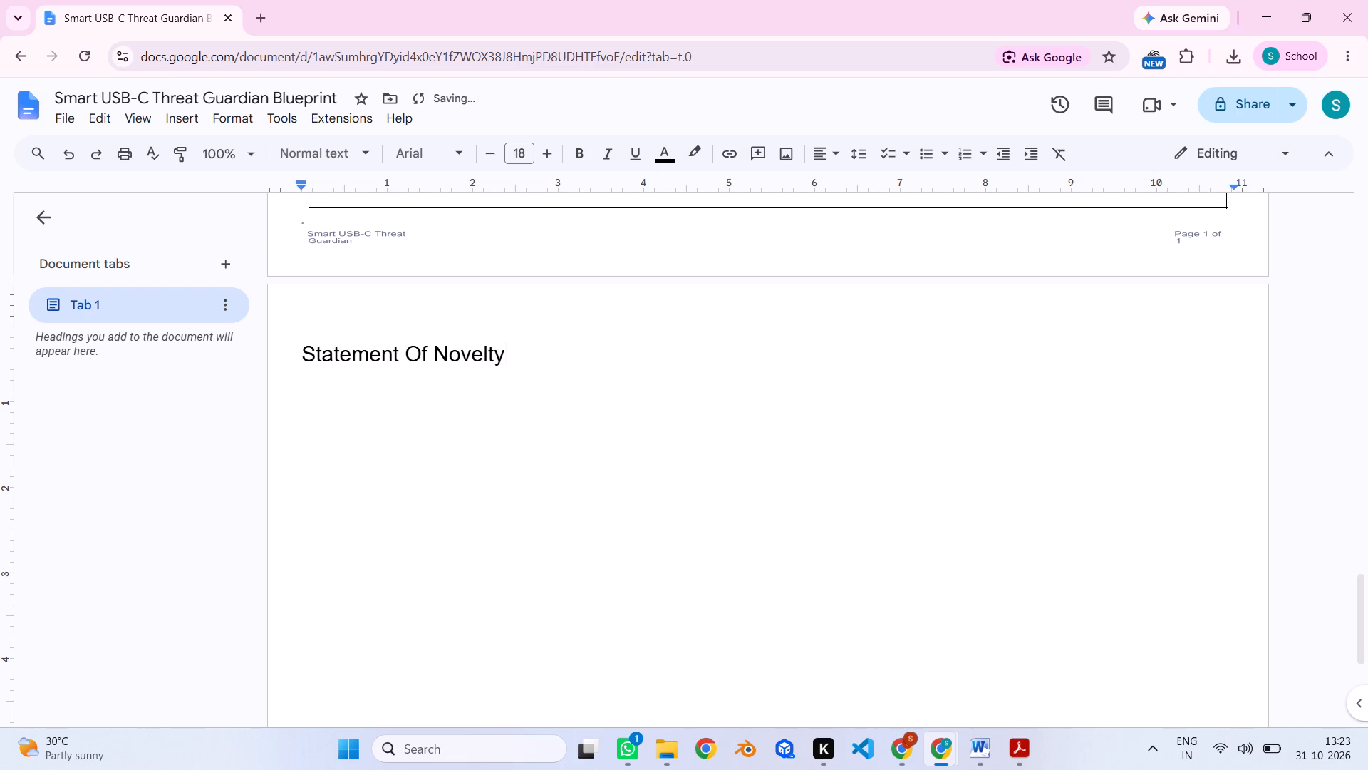
{"action": "key", "text": "Return"}
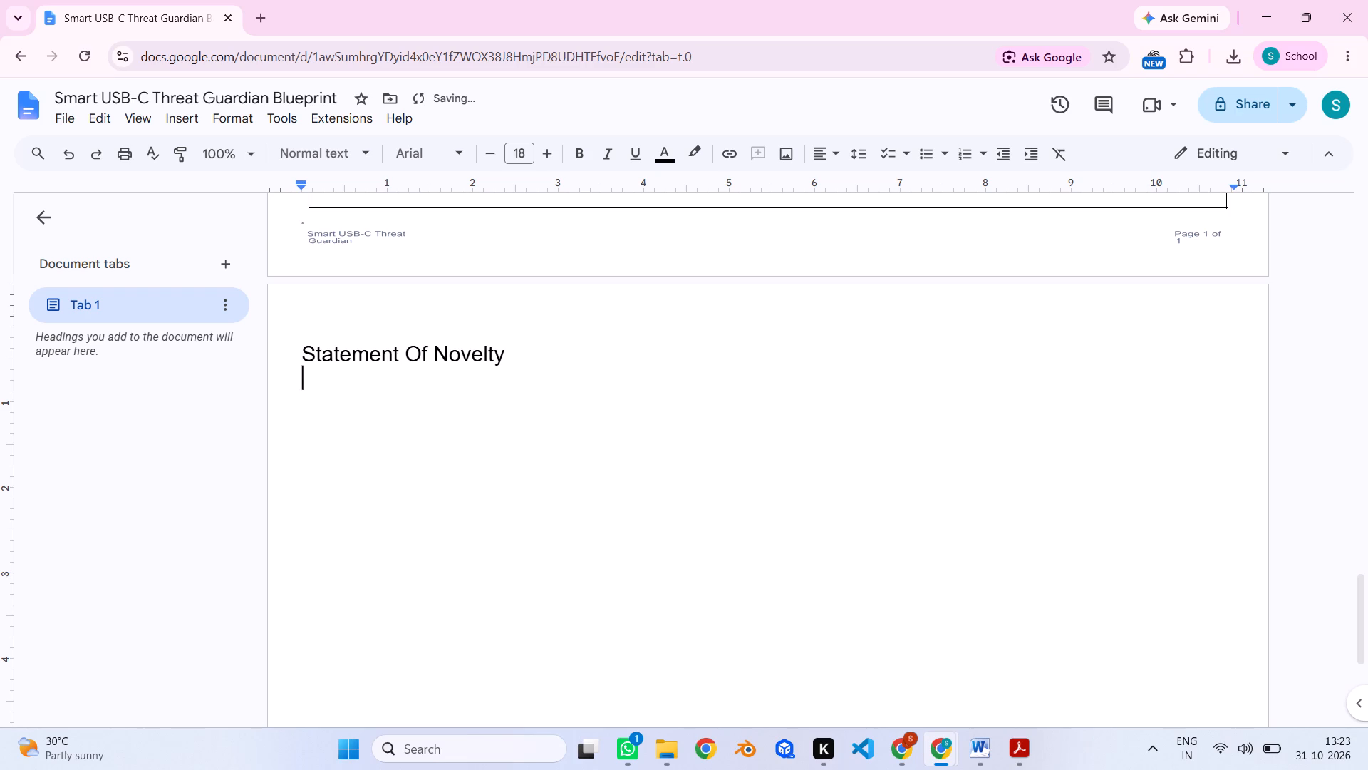
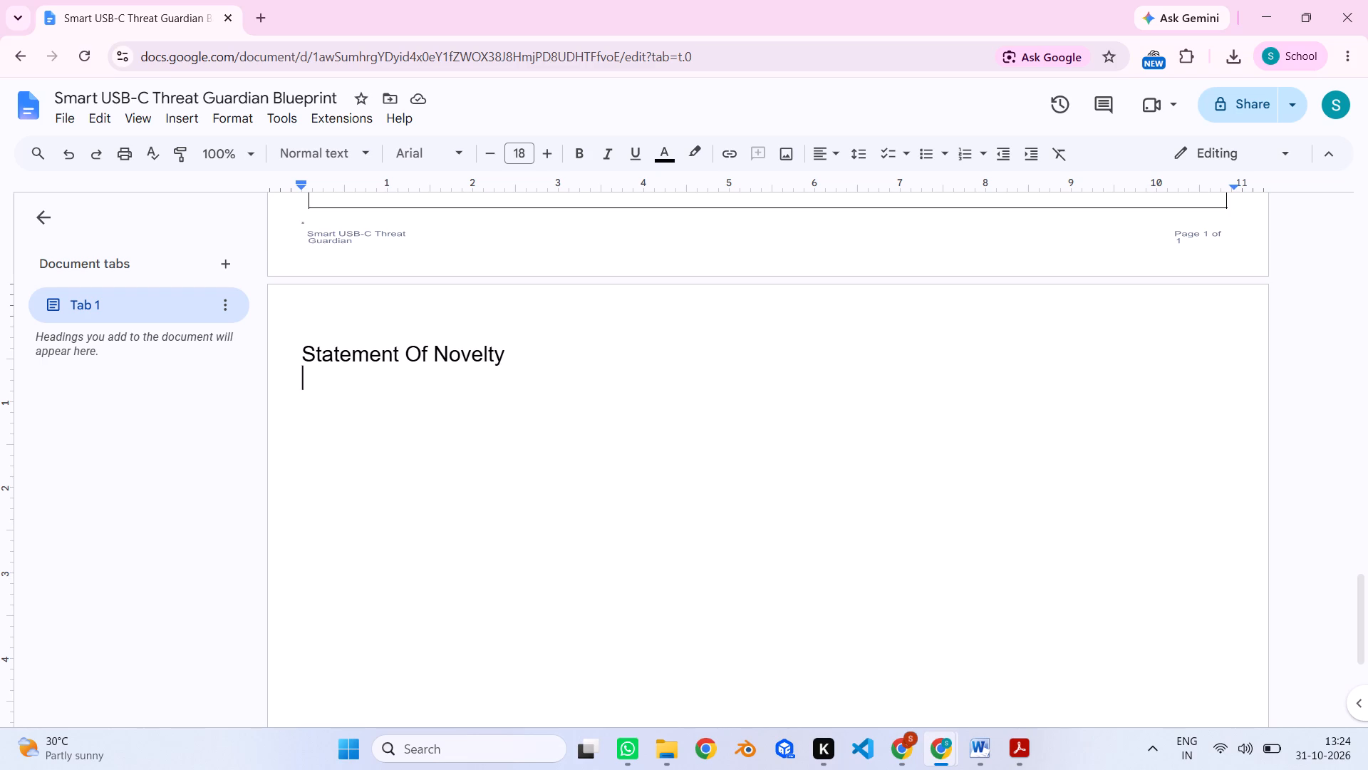
Review the blueprint sheets above the Statement Of Novelty page, from the exploded view back to the first sheet.
{"action": "scroll", "coordinate": [465, 413], "scroll_direction": "up", "scroll_amount": 5}
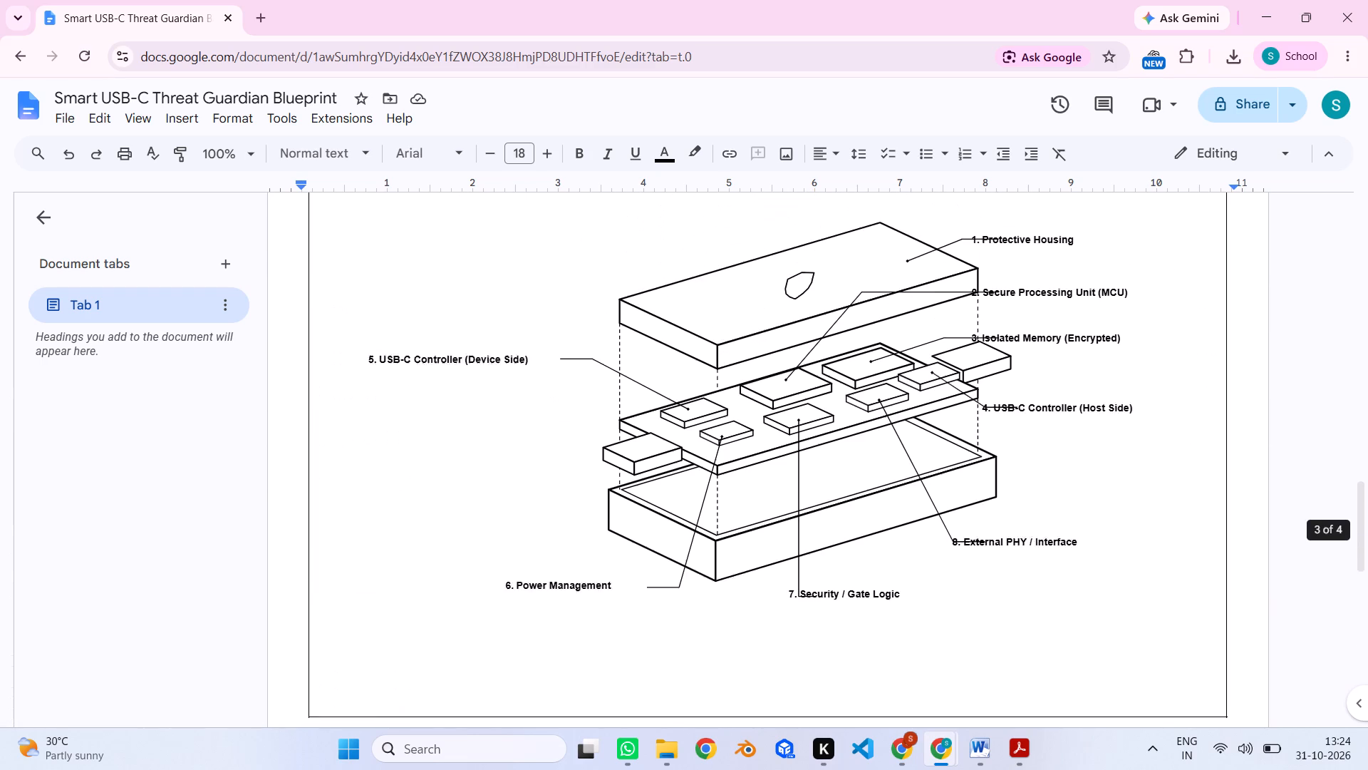
{"action": "scroll", "coordinate": [465, 413], "scroll_direction": "up", "scroll_amount": 10}
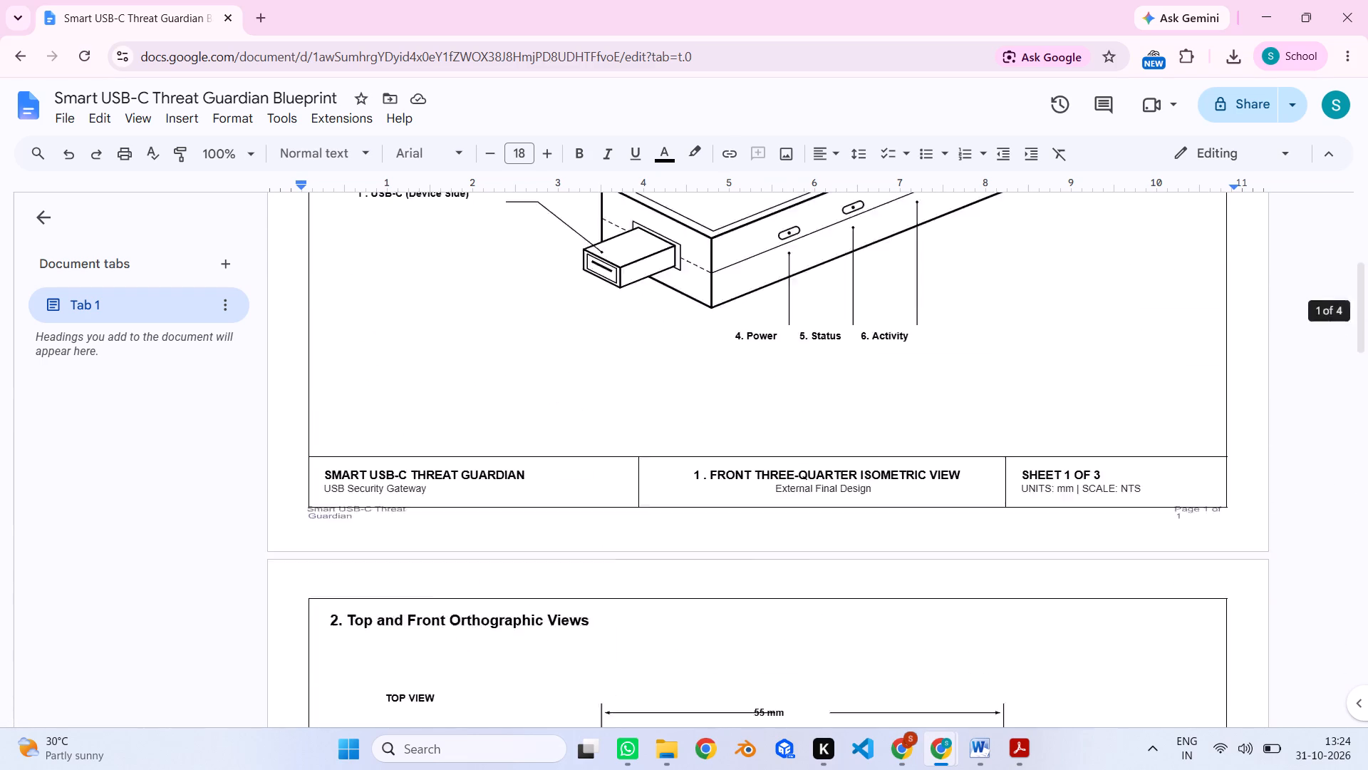
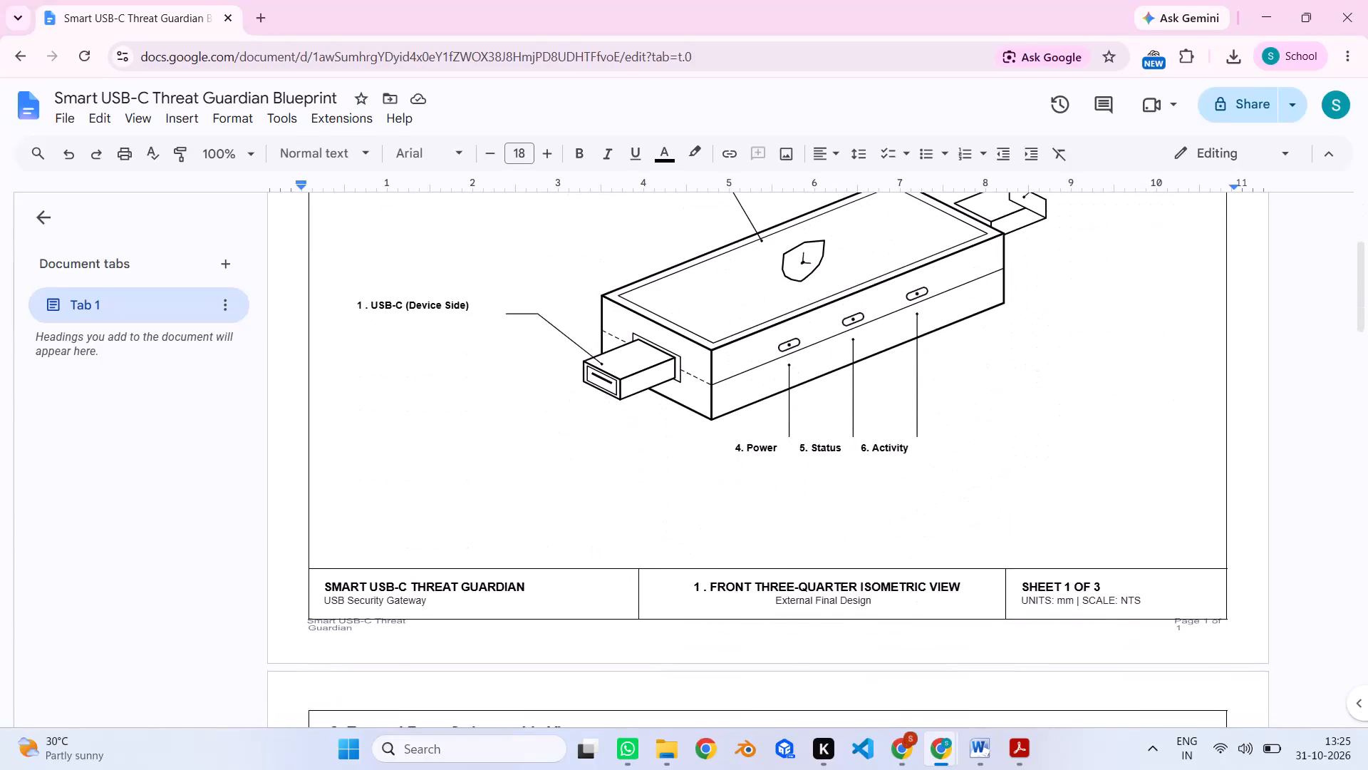
Examine the isometric, orthographic and exploded view sheets of the Smart USB-C Threat Guardian blueprint again, checking their labels and dimensions.
{"action": "scroll", "coordinate": [813, 396], "scroll_direction": "down", "scroll_amount": 4}
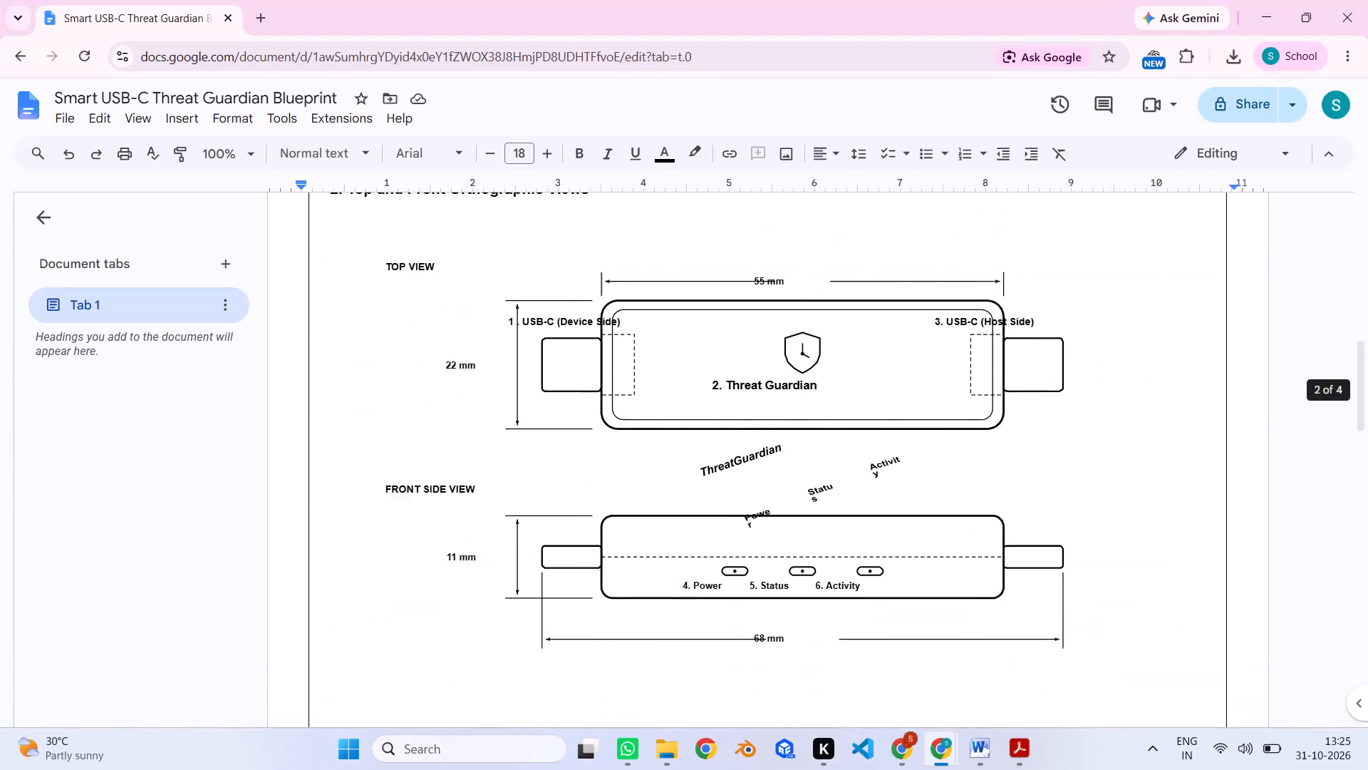
{"action": "scroll", "coordinate": [813, 396], "scroll_direction": "down", "scroll_amount": 3}
{"action": "scroll", "coordinate": [813, 396], "scroll_direction": "up", "scroll_amount": 4}
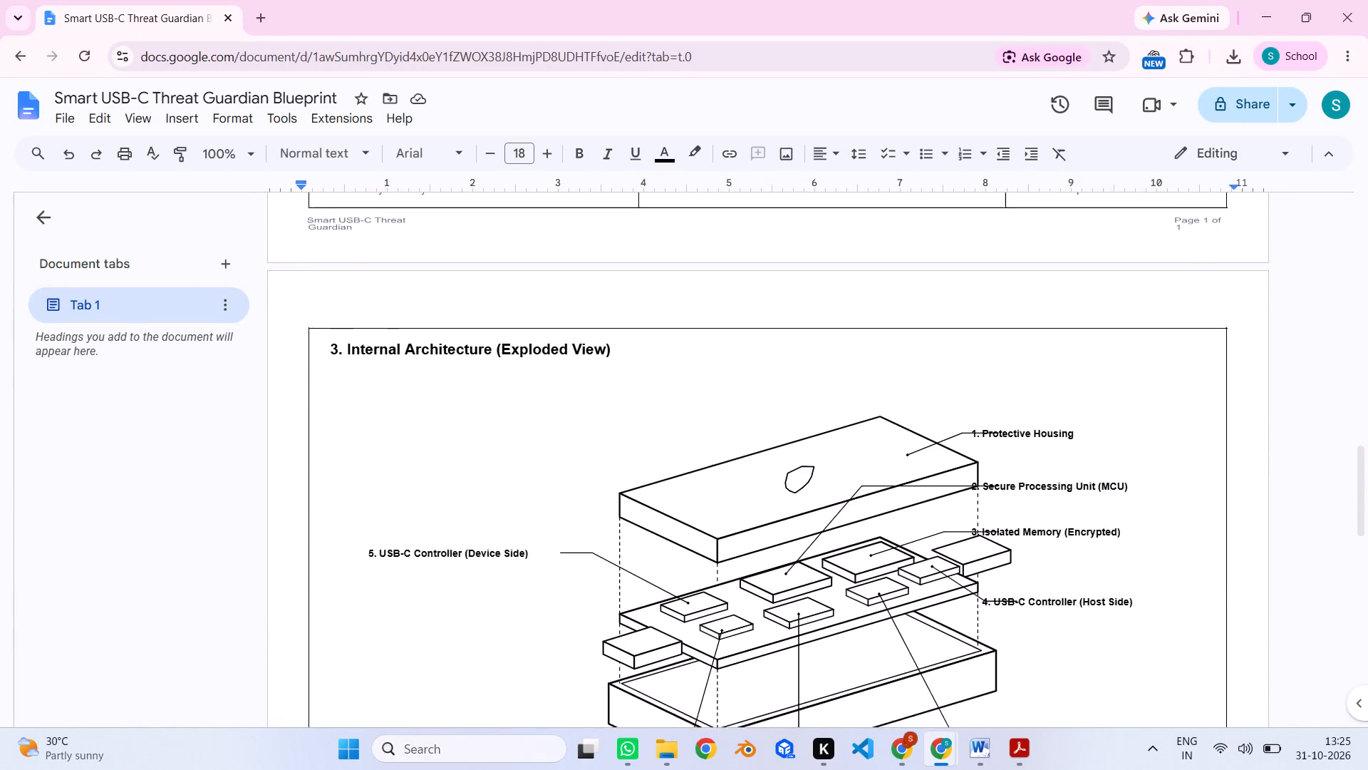
{"action": "scroll", "coordinate": [813, 396], "scroll_direction": "up", "scroll_amount": 5}
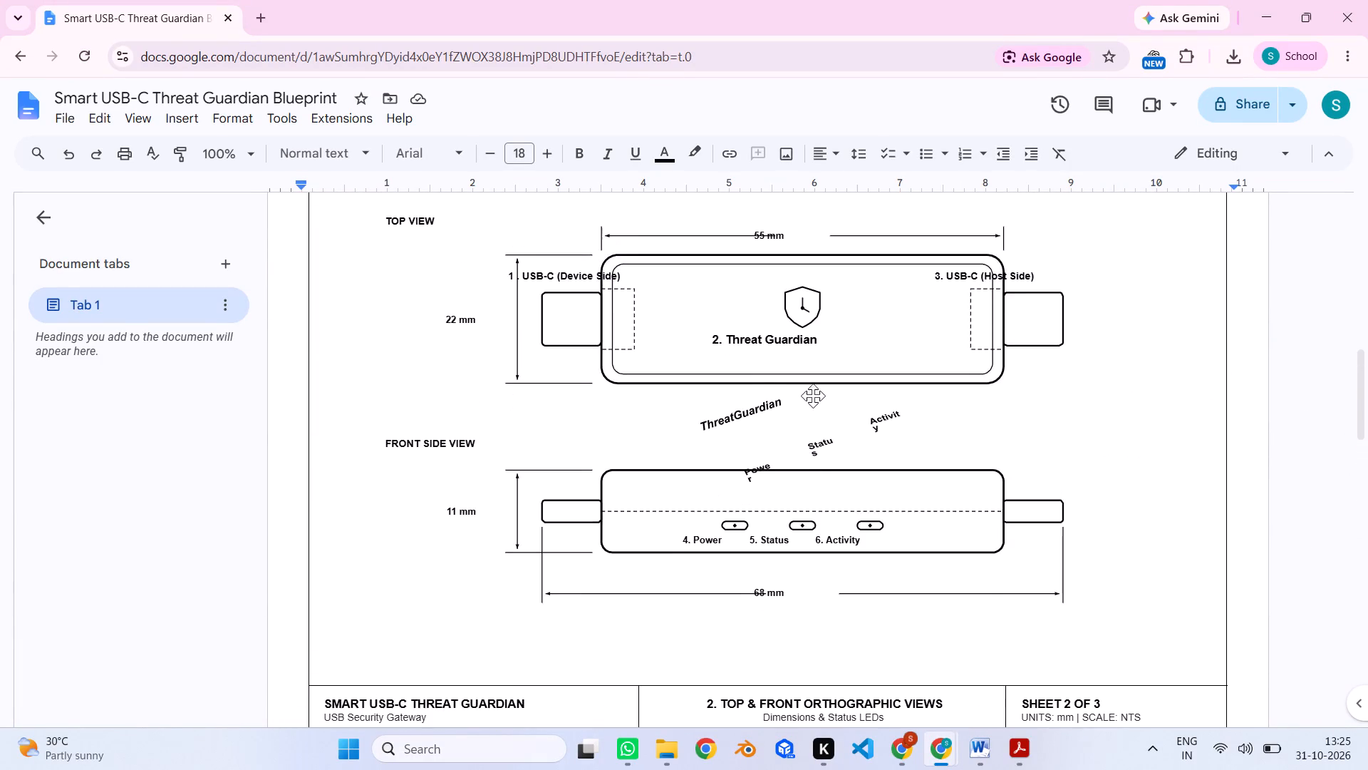
{"action": "scroll", "coordinate": [813, 396], "scroll_direction": "up", "scroll_amount": 1}
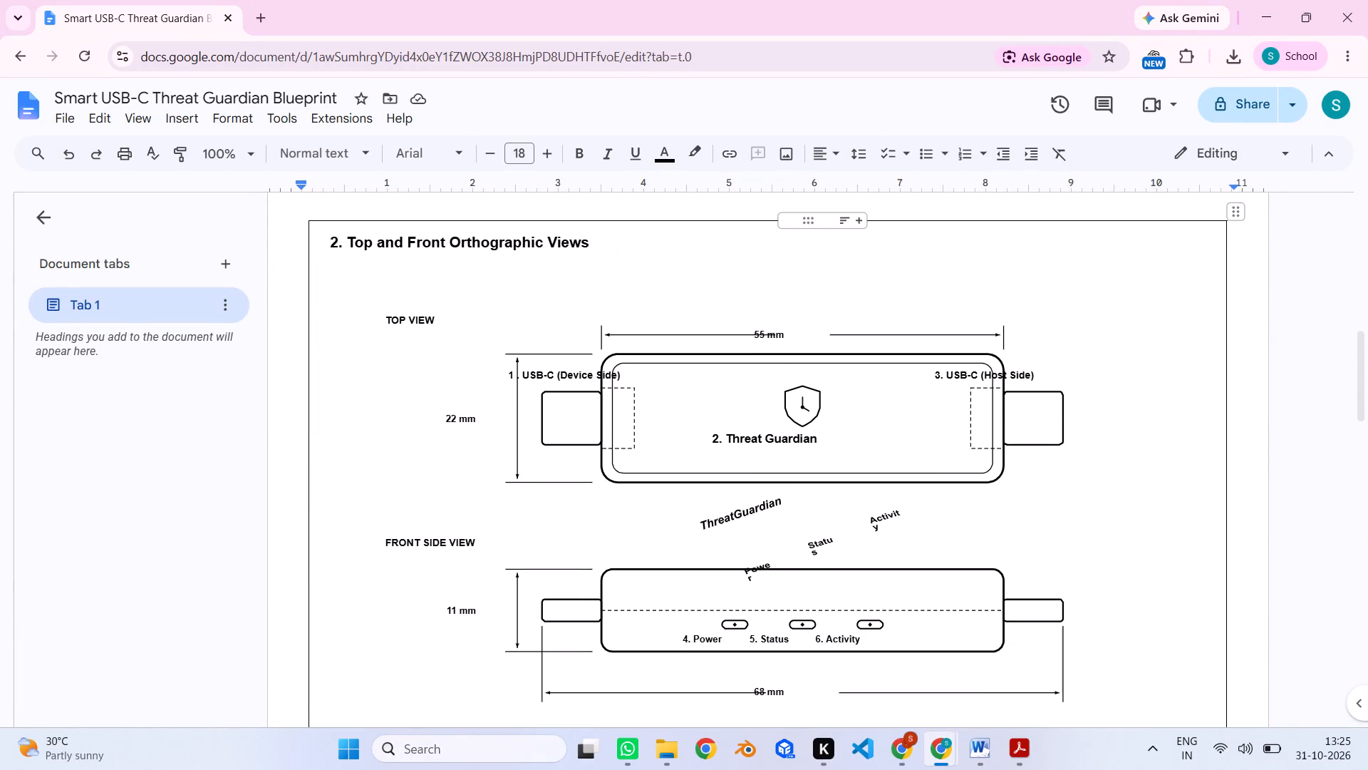
{"action": "scroll", "coordinate": [813, 396], "scroll_direction": "up", "scroll_amount": 5}
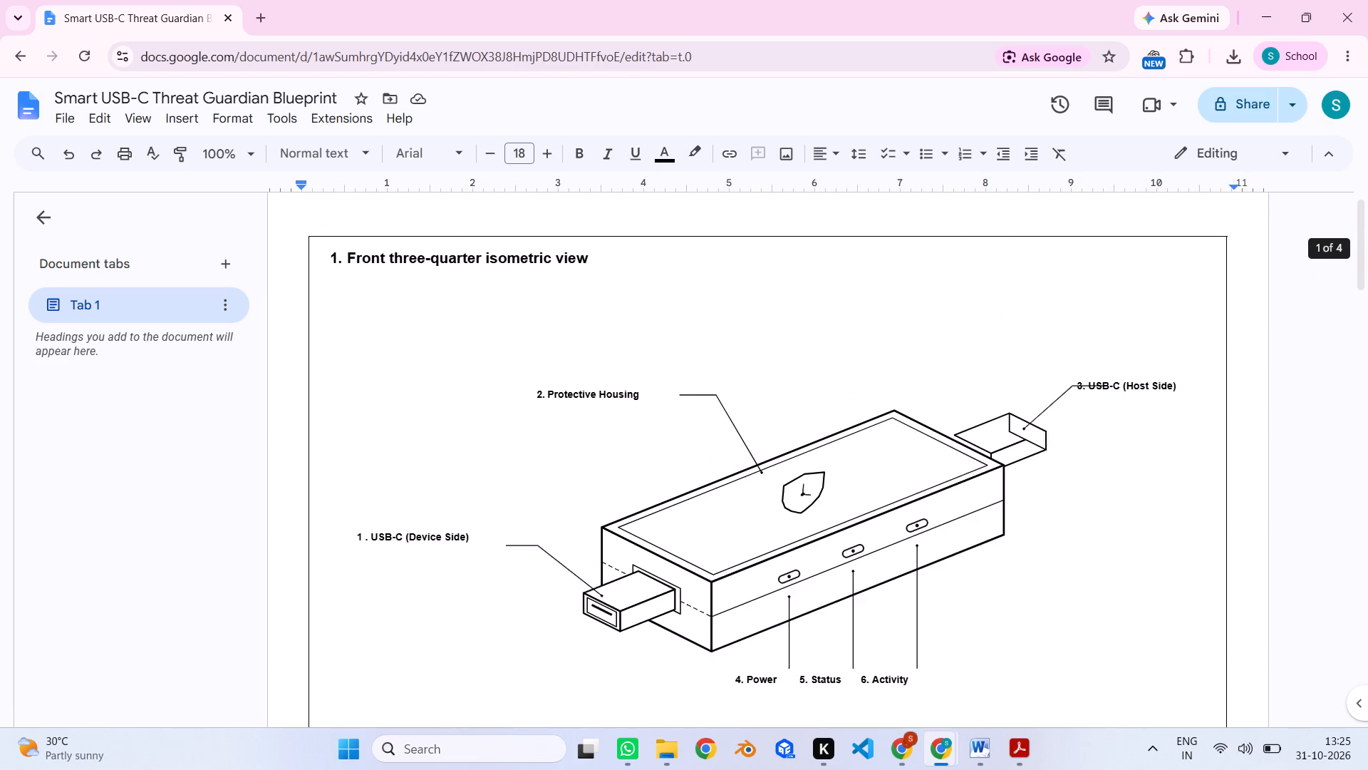
{"action": "scroll", "coordinate": [813, 396], "scroll_direction": "up", "scroll_amount": 1}
{"action": "scroll", "coordinate": [813, 396], "scroll_direction": "down", "scroll_amount": 5}
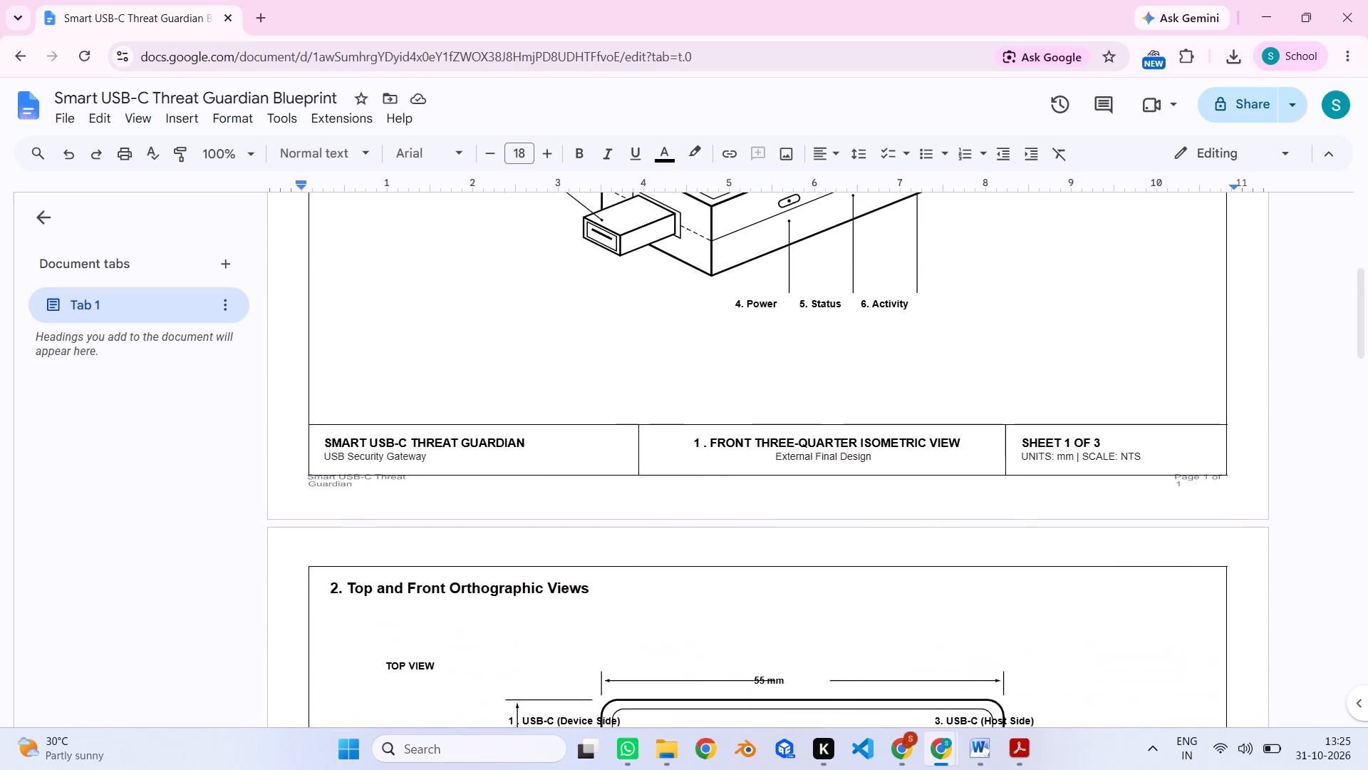
{"action": "scroll", "coordinate": [813, 396], "scroll_direction": "down", "scroll_amount": 2}
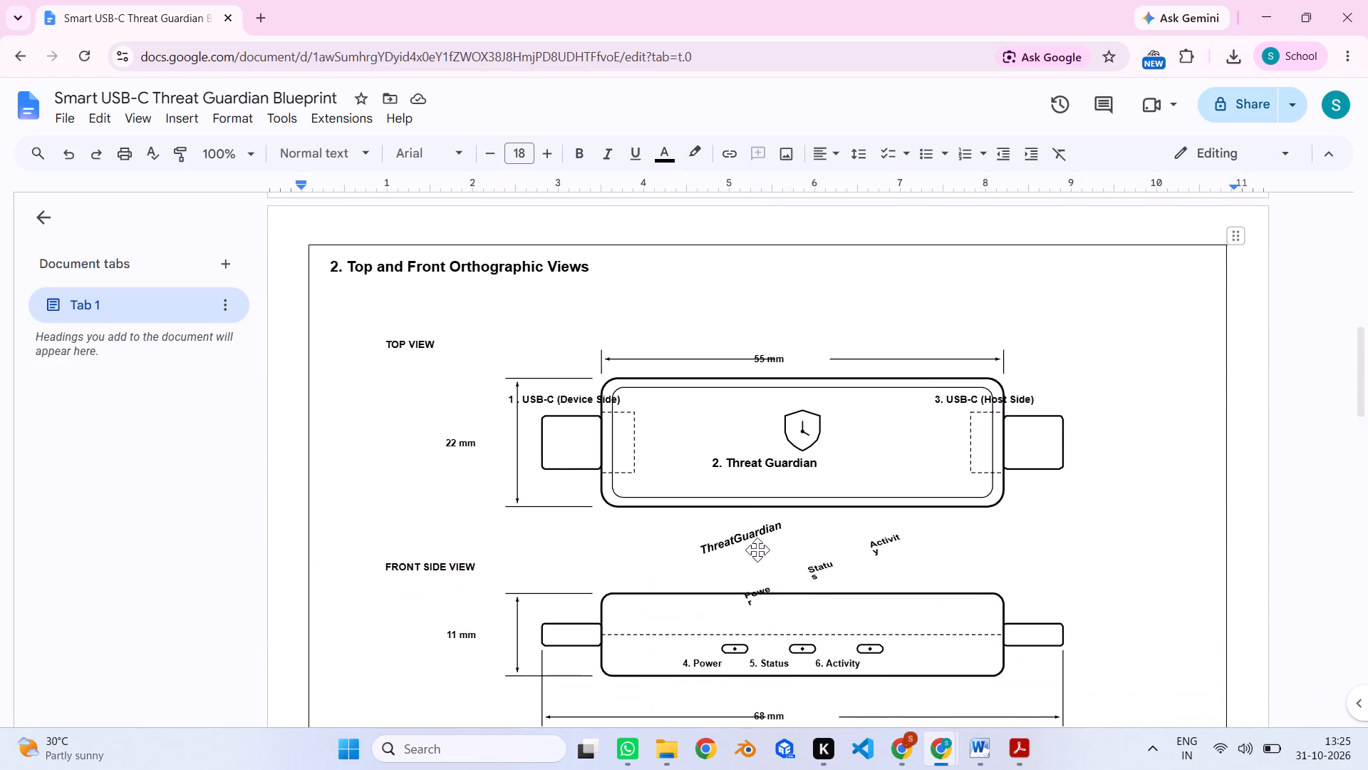
{"action": "scroll", "coordinate": [803, 574], "scroll_direction": "down", "scroll_amount": 2}
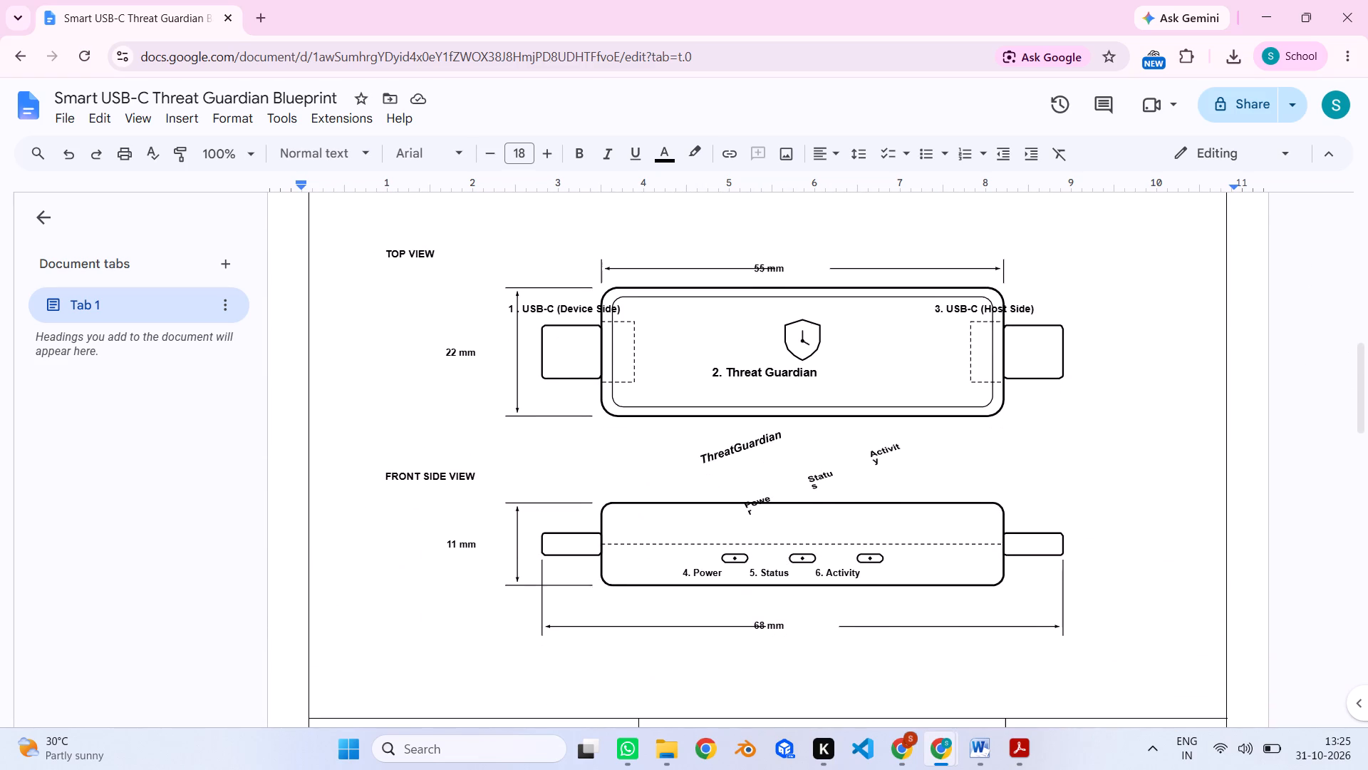
{"action": "scroll", "coordinate": [803, 574], "scroll_direction": "down", "scroll_amount": 3}
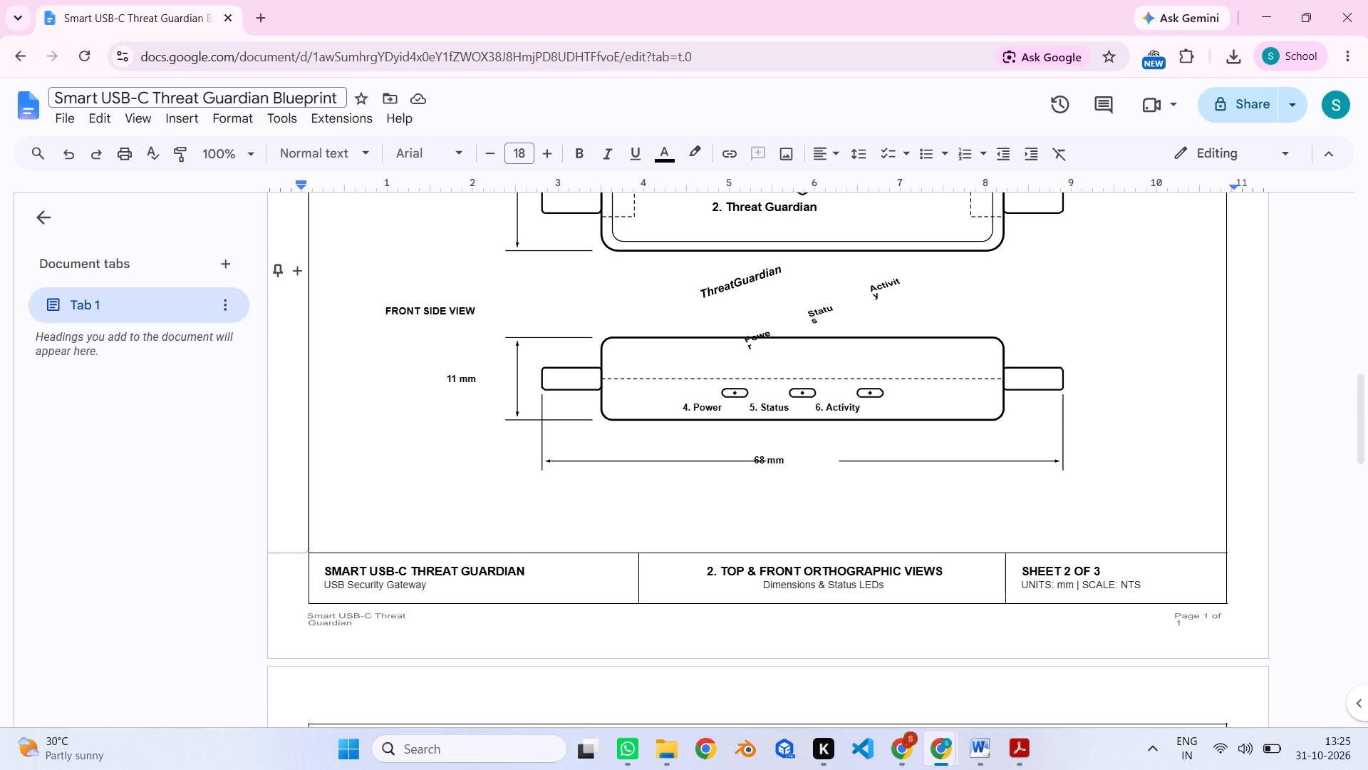
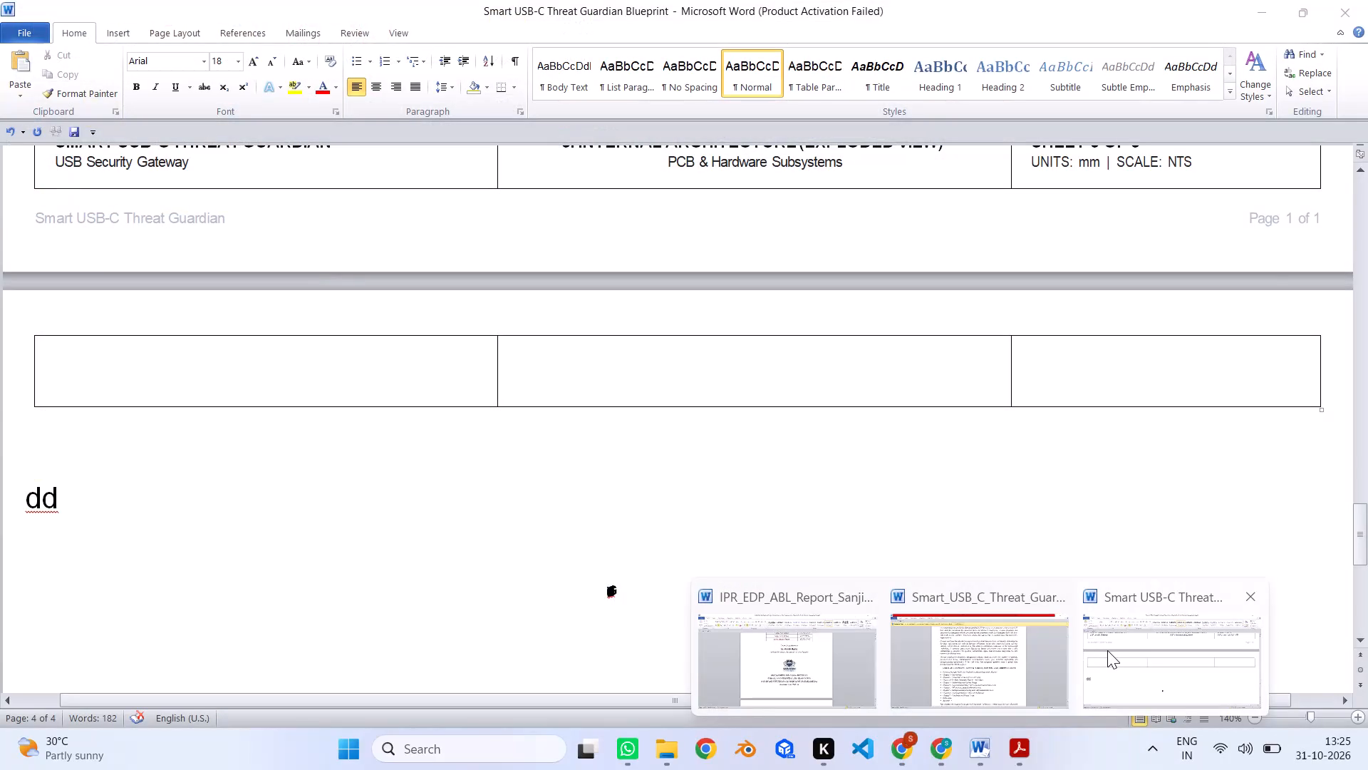
Switch to the Smart USB-C Threat Guardian Blueprint document and delete the "dd" text below the empty table on page 4.
{"action": "left_click", "coordinate": [1107, 650]}
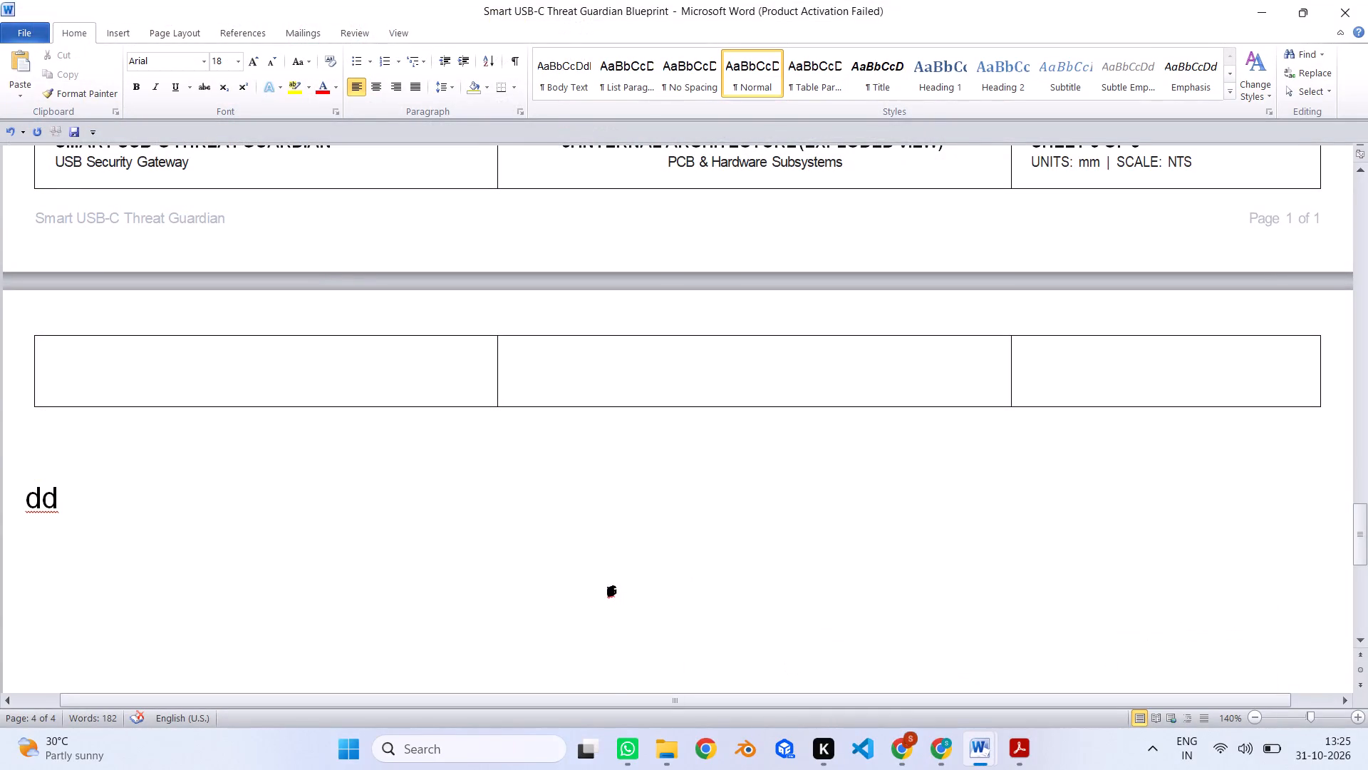
{"action": "scroll", "coordinate": [478, 417], "scroll_direction": "right", "scroll_amount": 1}
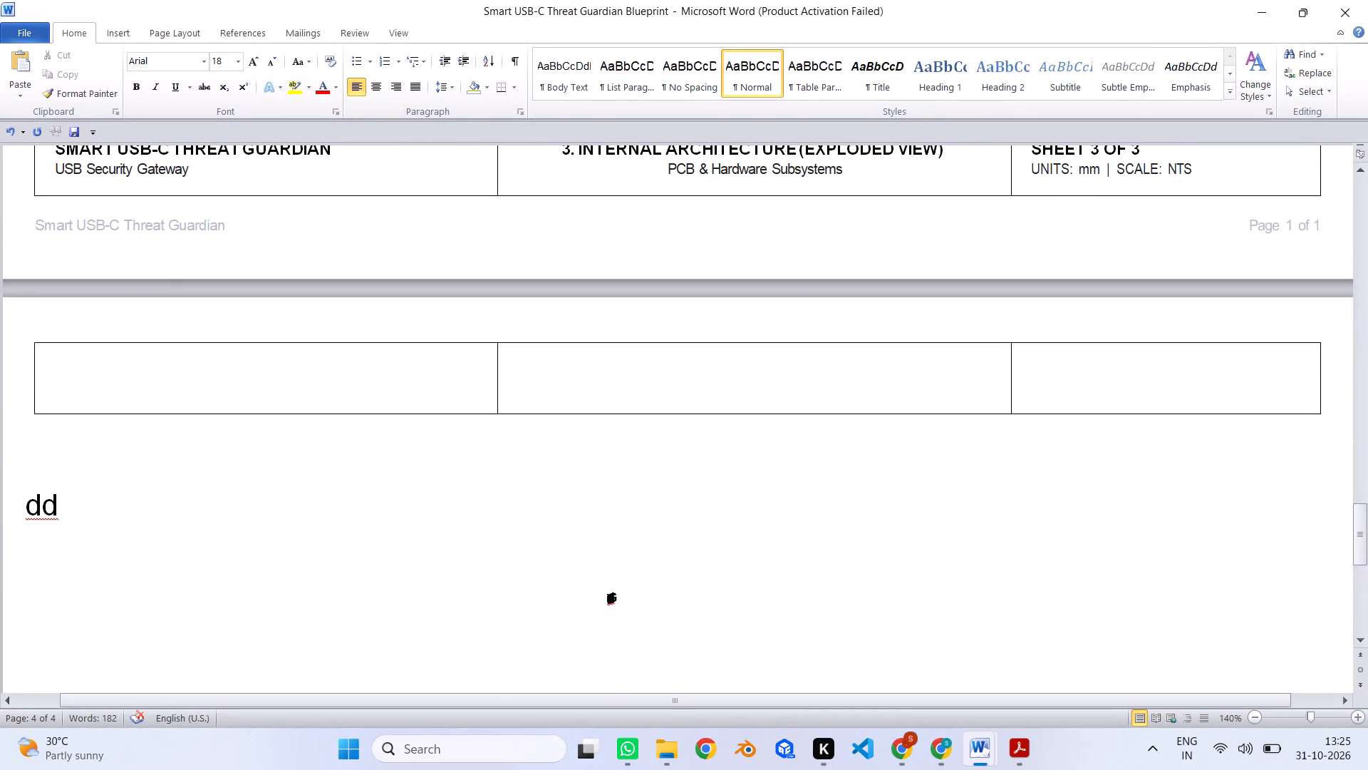
{"action": "left_click", "coordinate": [59, 505]}
{"action": "key", "text": "BackSpace"}
{"action": "key", "text": "BackSpace"}
Remove the blank lines between the cursor and the empty three-column table on the last page.
{"action": "key", "text": "BackSpace"}
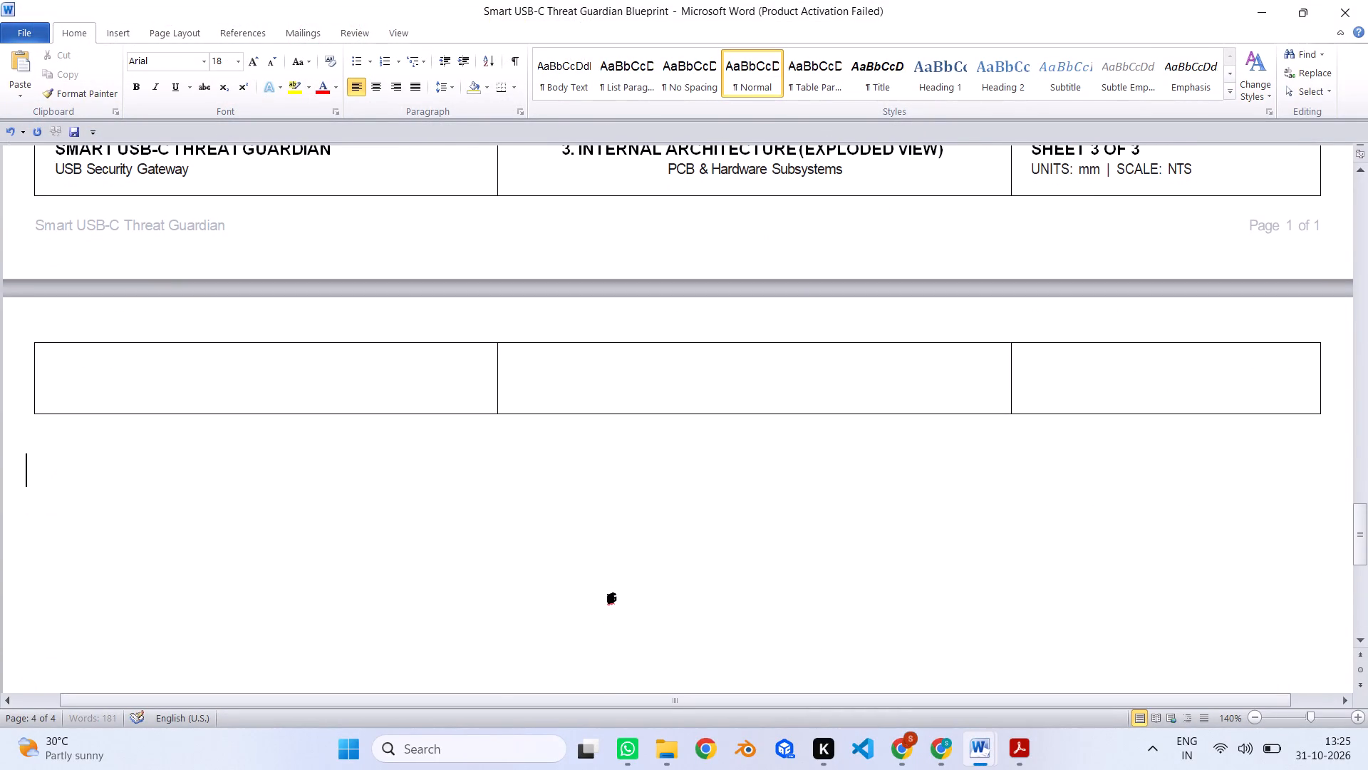
{"action": "key", "text": "BackSpace"}
{"action": "key", "text": "BackSpace"}
{"action": "key", "text": "BackSpace"}
{"action": "key", "text": "BackSpace"}
{"action": "key", "text": "BackSpace"}
{"action": "key", "text": "BackSpace"}
{"action": "key", "text": "BackSpace"}
{"action": "key", "text": "BackSpace"}
{"action": "key", "text": "BackSpace"}
{"action": "key", "text": "BackSpace"}
{"action": "key", "text": "BackSpace"}
{"action": "key", "text": "BackSpace"}
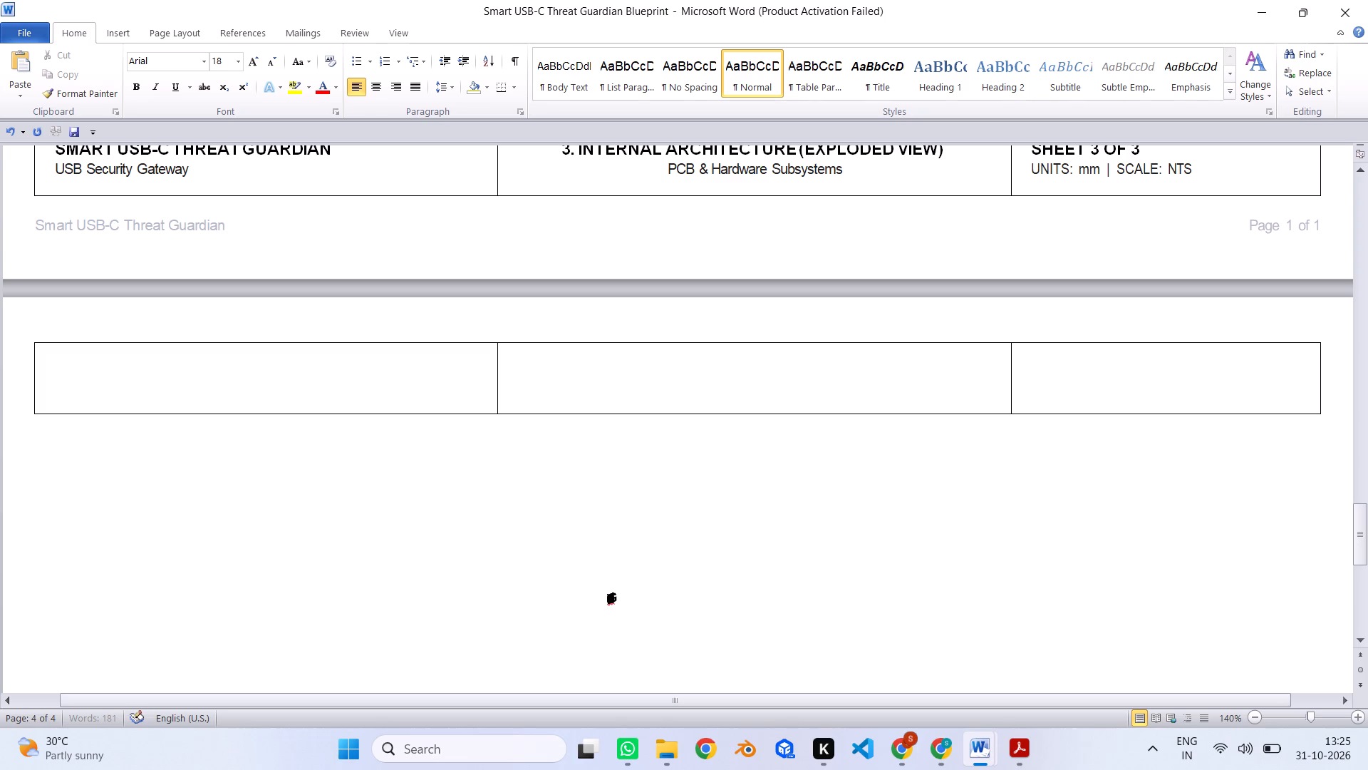
{"action": "key", "text": "BackSpace"}
{"action": "key", "text": "BackSpace"}
{"action": "key", "text": "BackSpace"}
{"action": "key", "text": "BackSpace"}
{"action": "key", "text": "BackSpace"}
{"action": "key", "text": "BackSpace"}
{"action": "key", "text": "BackSpace"}
{"action": "key", "text": "BackSpace"}
{"action": "key", "text": "BackSpace"}
{"action": "key", "text": "BackSpace"}
{"action": "key", "text": "BackSpace"}
{"action": "key", "text": "BackSpace"}
{"action": "key", "text": "BackSpace"}
{"action": "key", "text": "BackSpace"}
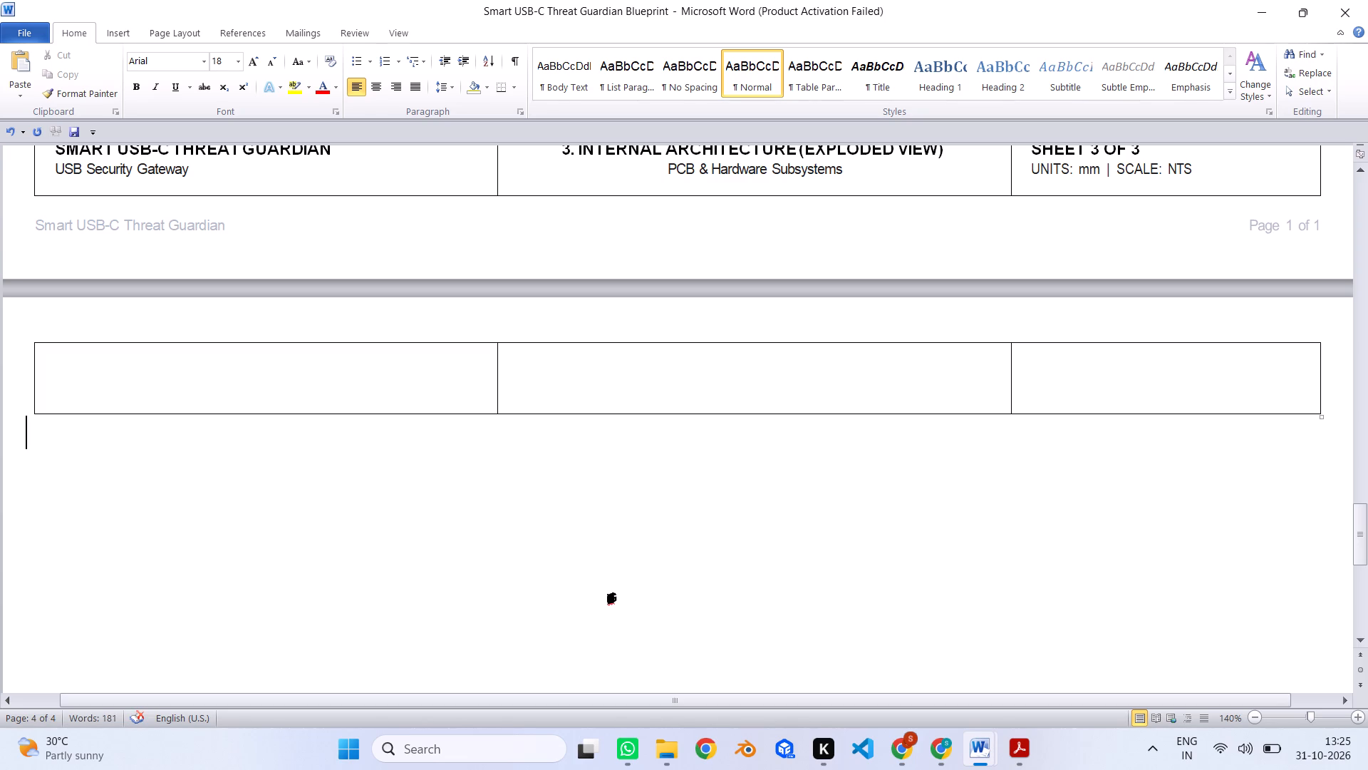
Delete the empty three-column table cells at the top of the last page, starting from the first cell.
{"action": "left_click", "coordinate": [309, 399]}
{"action": "left_click", "coordinate": [316, 413]}
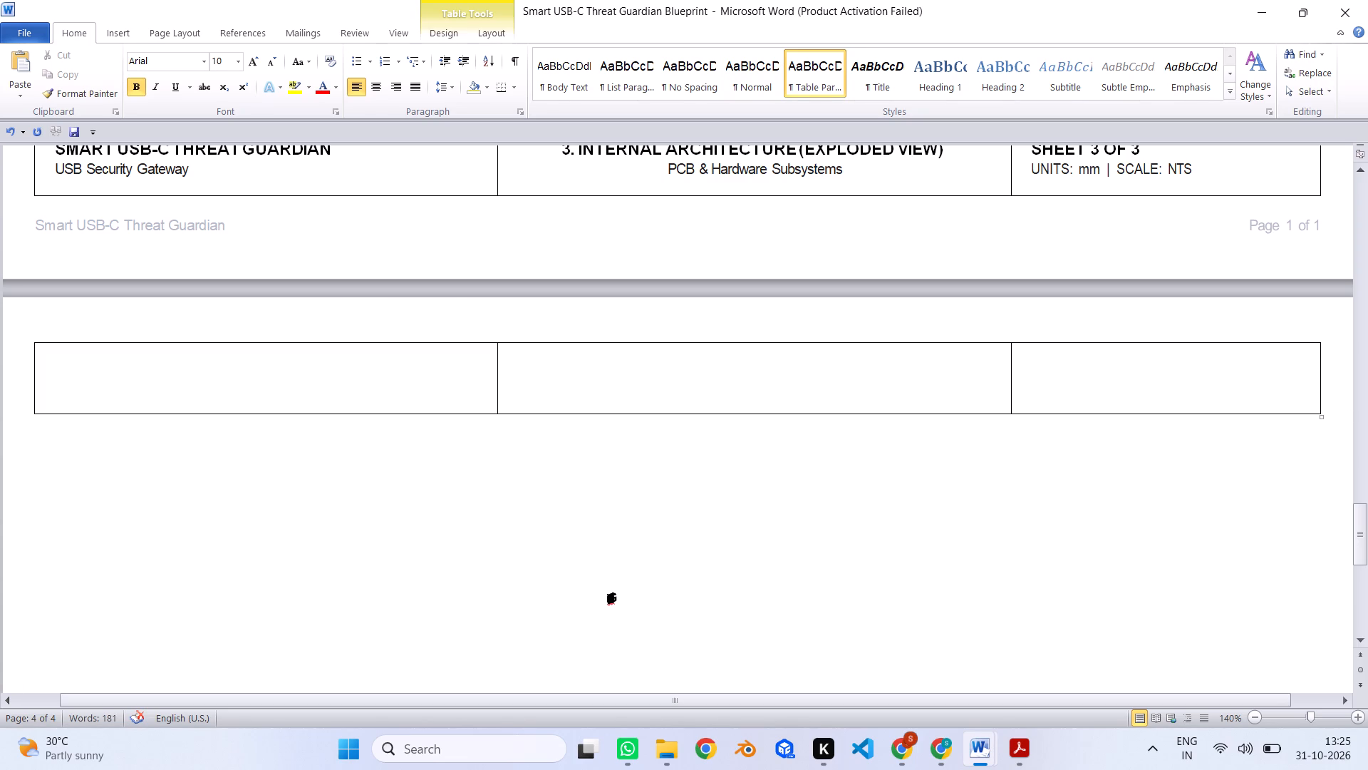
{"action": "right_click", "coordinate": [316, 413]}
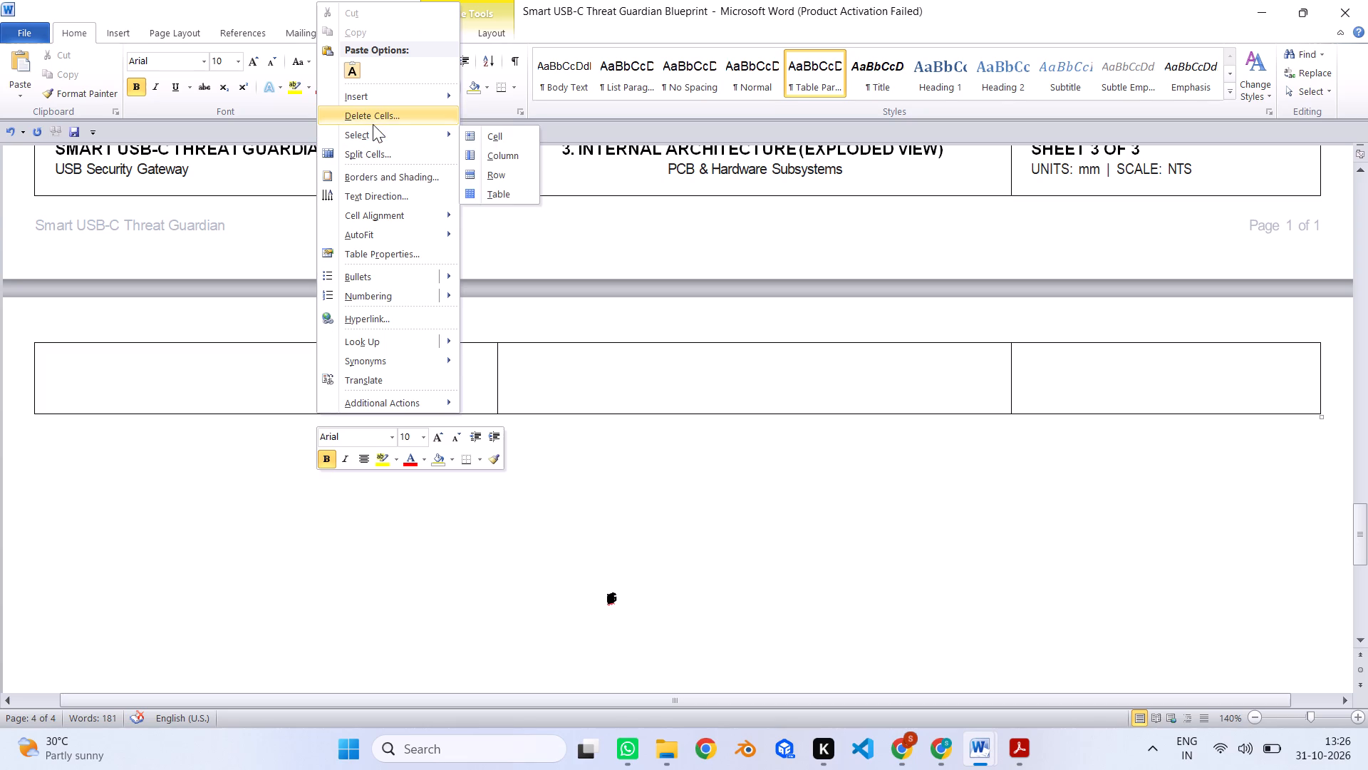
Delete the cells of the empty three-cell table on the page after the exploded view sheet until the table is gone.
{"action": "left_click", "coordinate": [373, 123]}
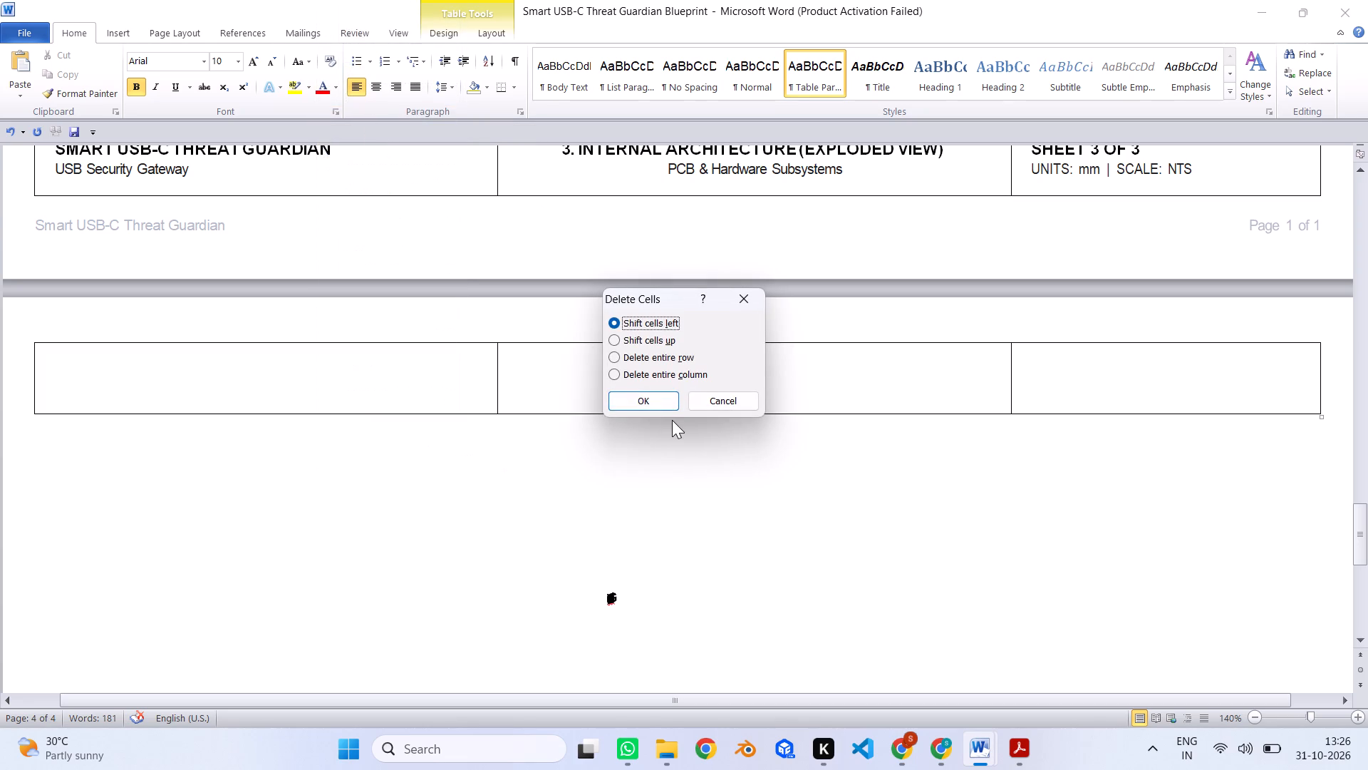
{"action": "left_click", "coordinate": [649, 396]}
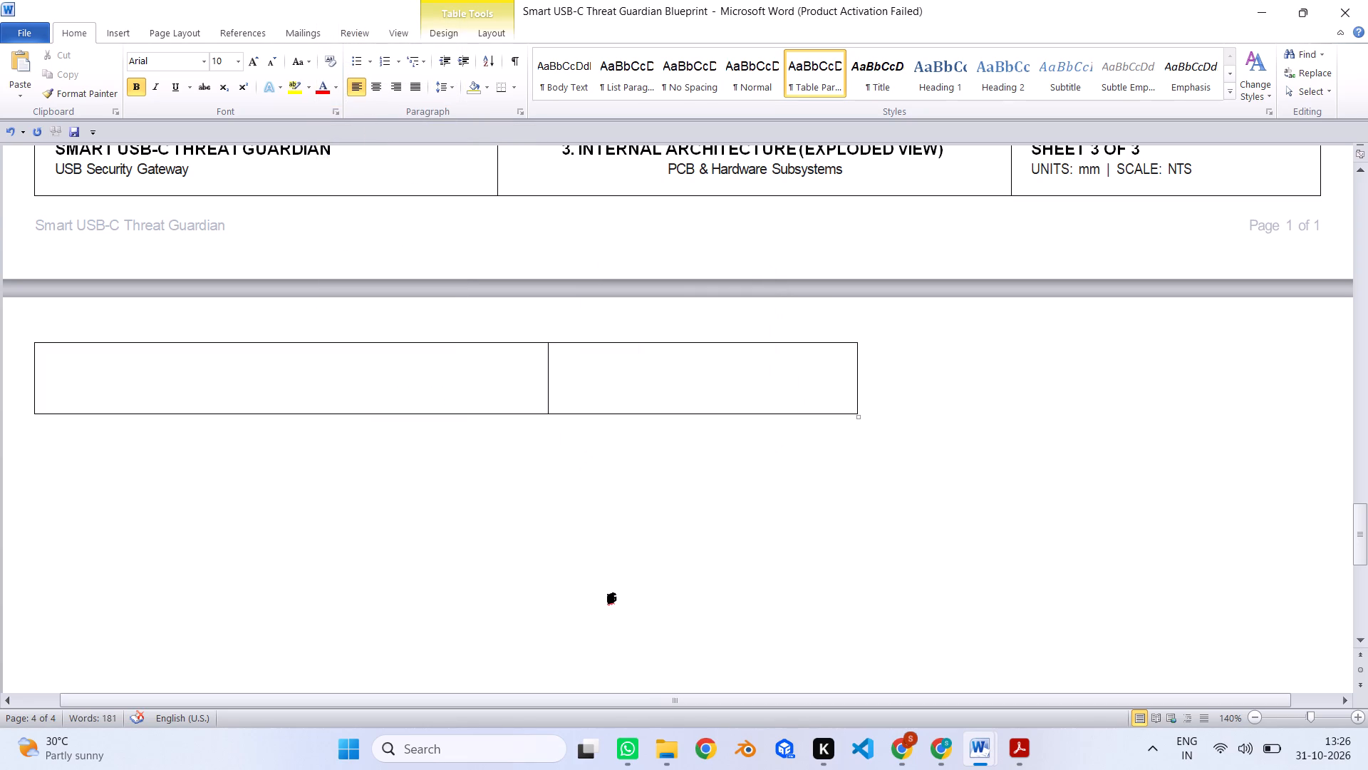
{"action": "right_click", "coordinate": [504, 413]}
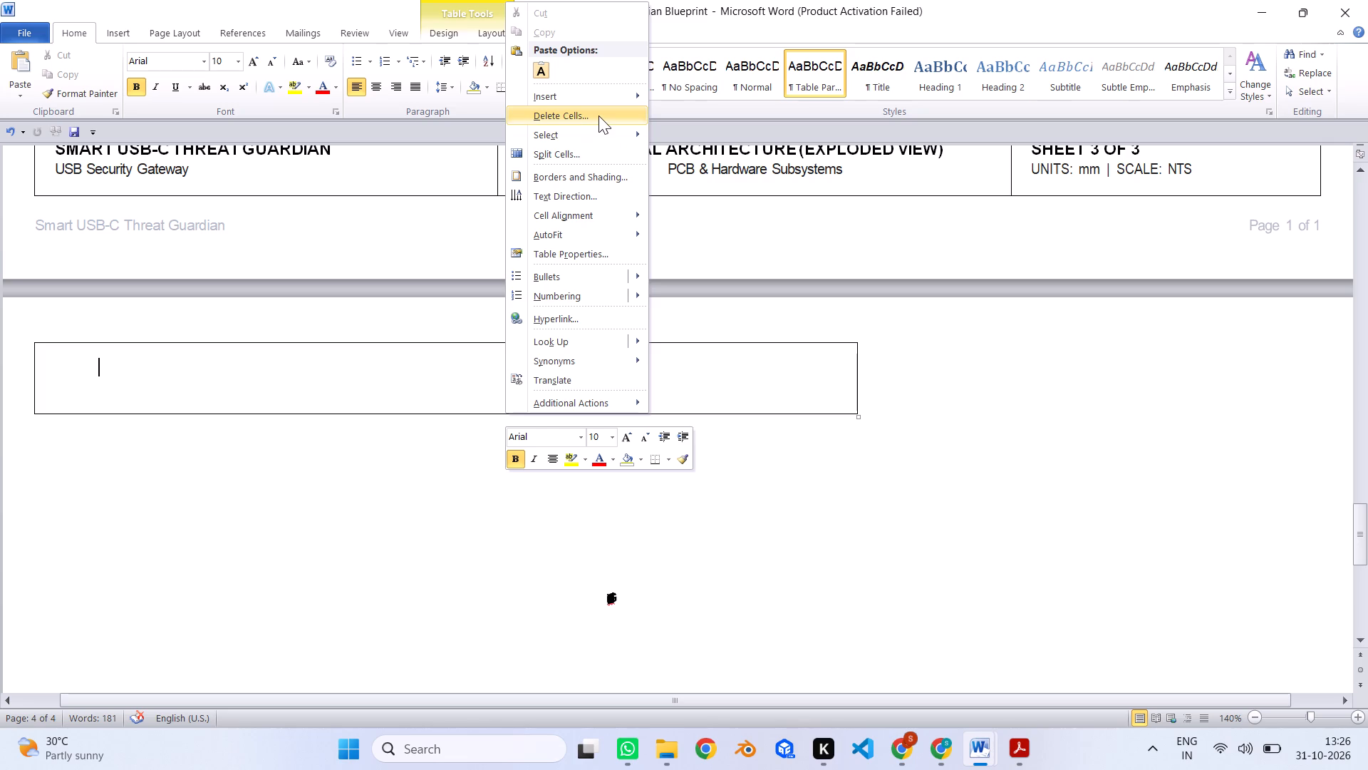
{"action": "left_click", "coordinate": [598, 115]}
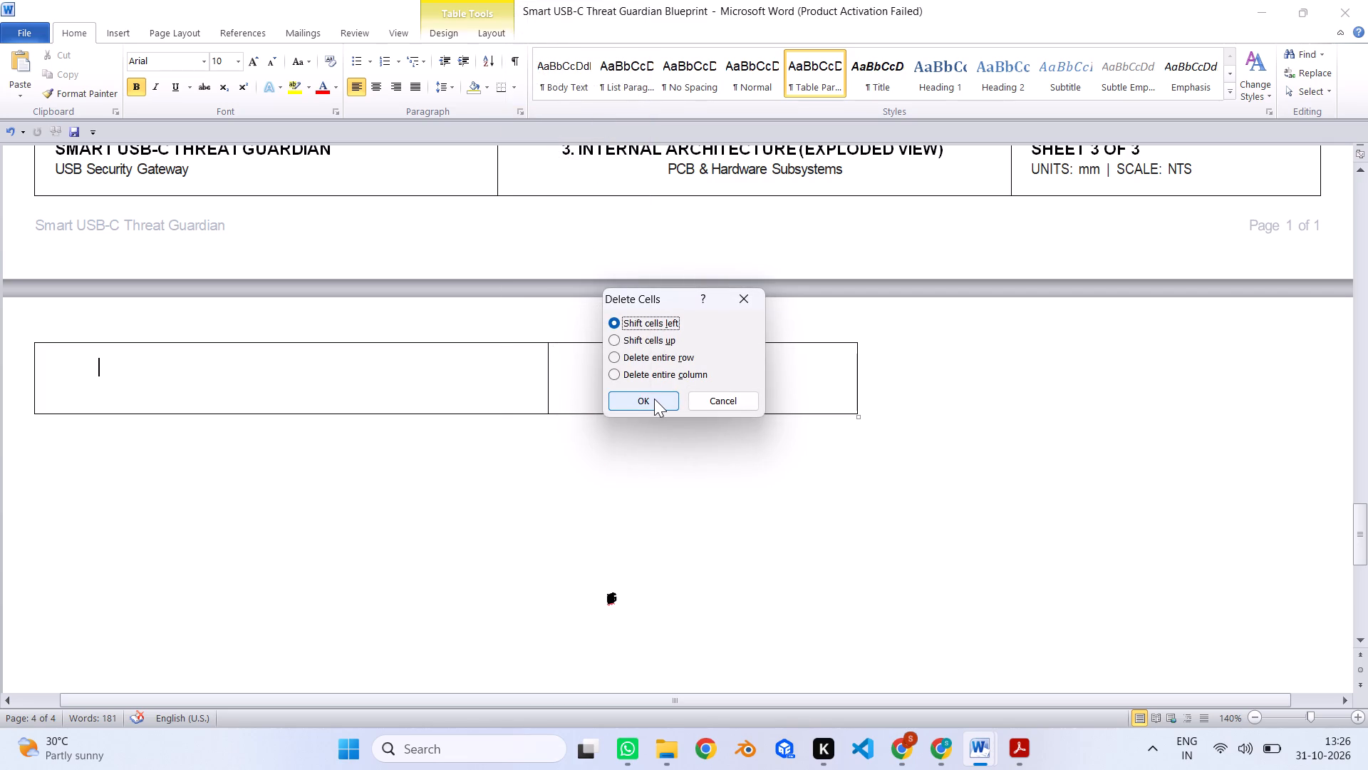
{"action": "left_click", "coordinate": [654, 399]}
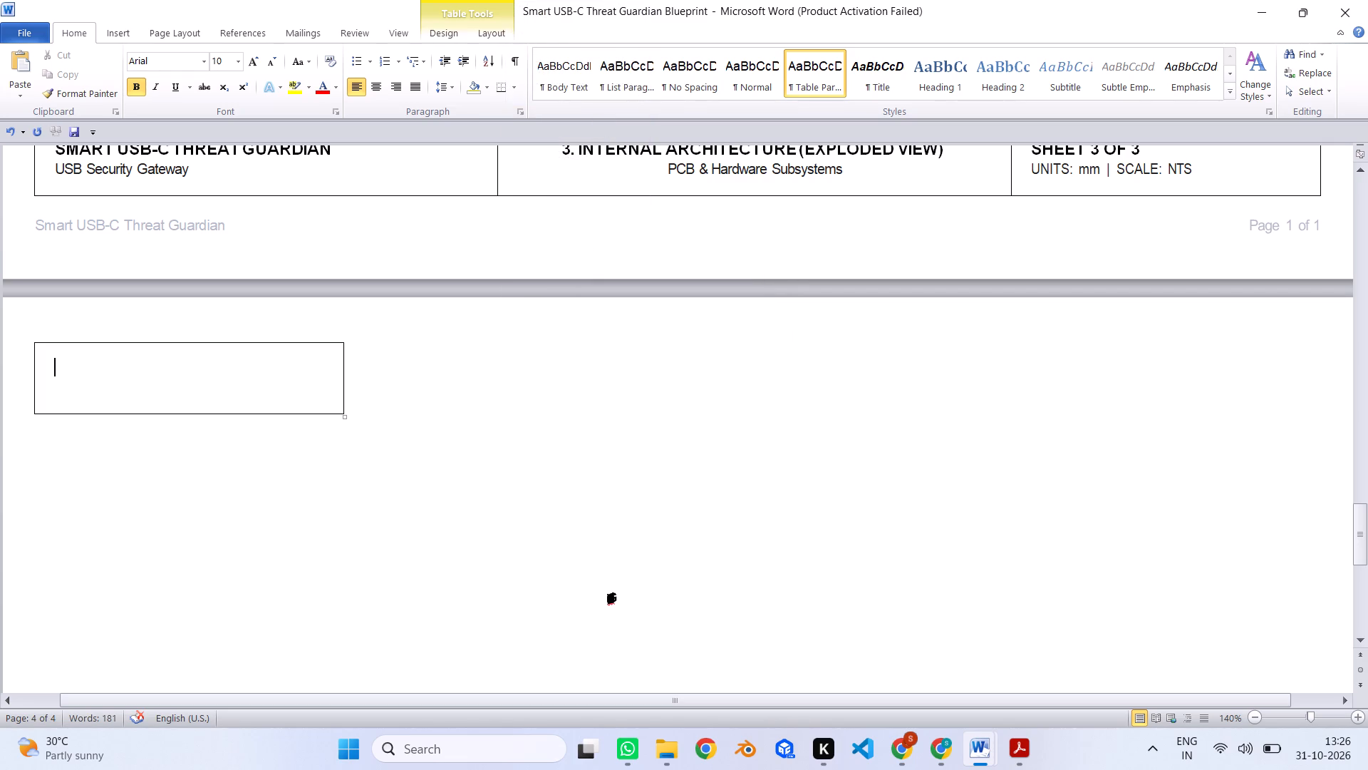
{"action": "right_click", "coordinate": [322, 414]}
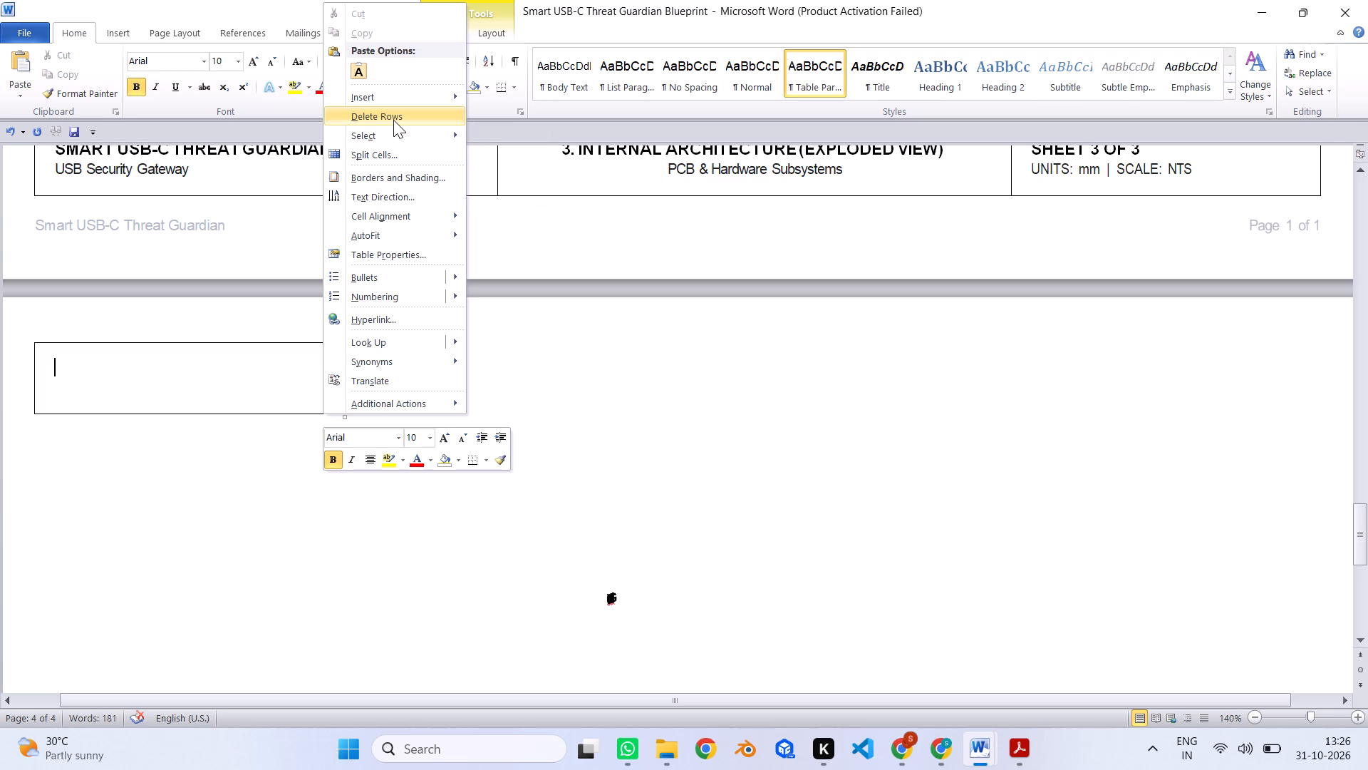
{"action": "left_click", "coordinate": [393, 120]}
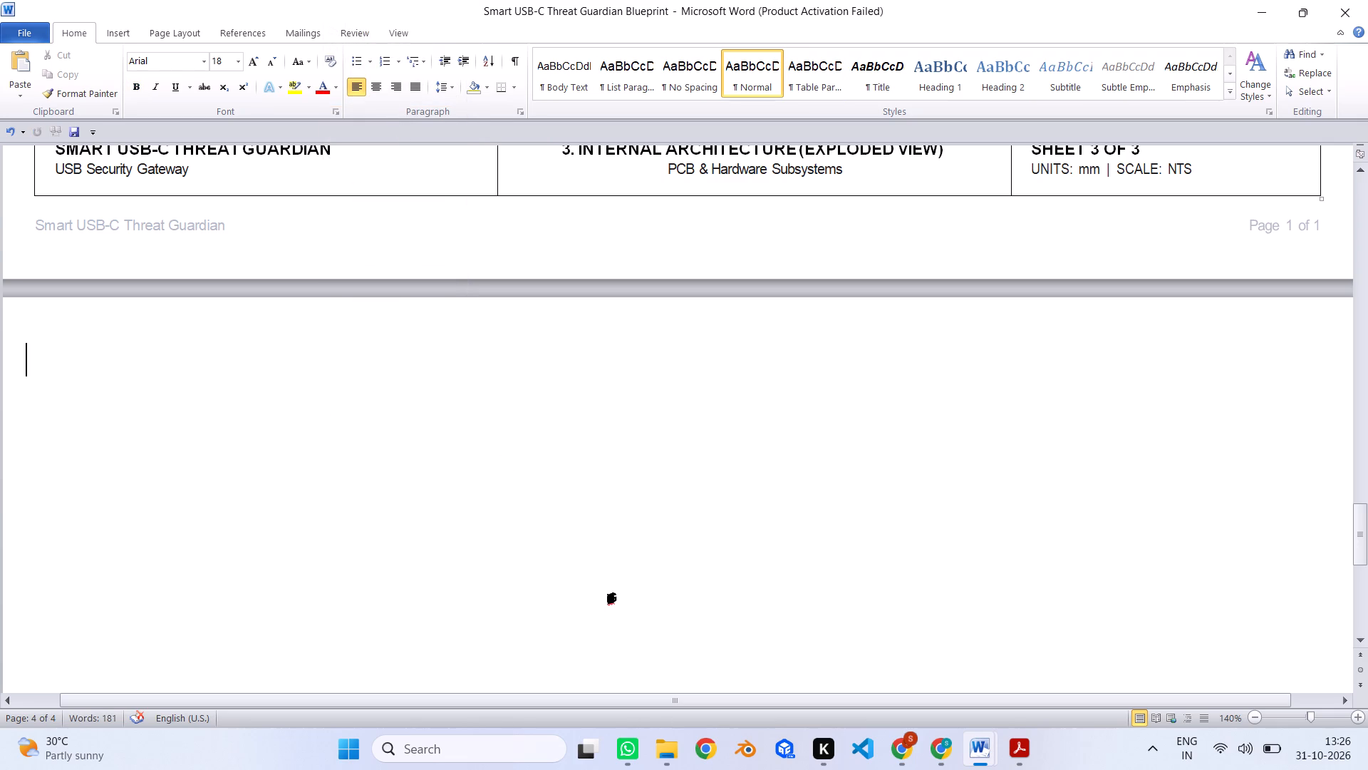
Paste the copied Statement of Novelty text onto the emptied page after sheet 3.
{"action": "key", "text": "ctrl+v"}
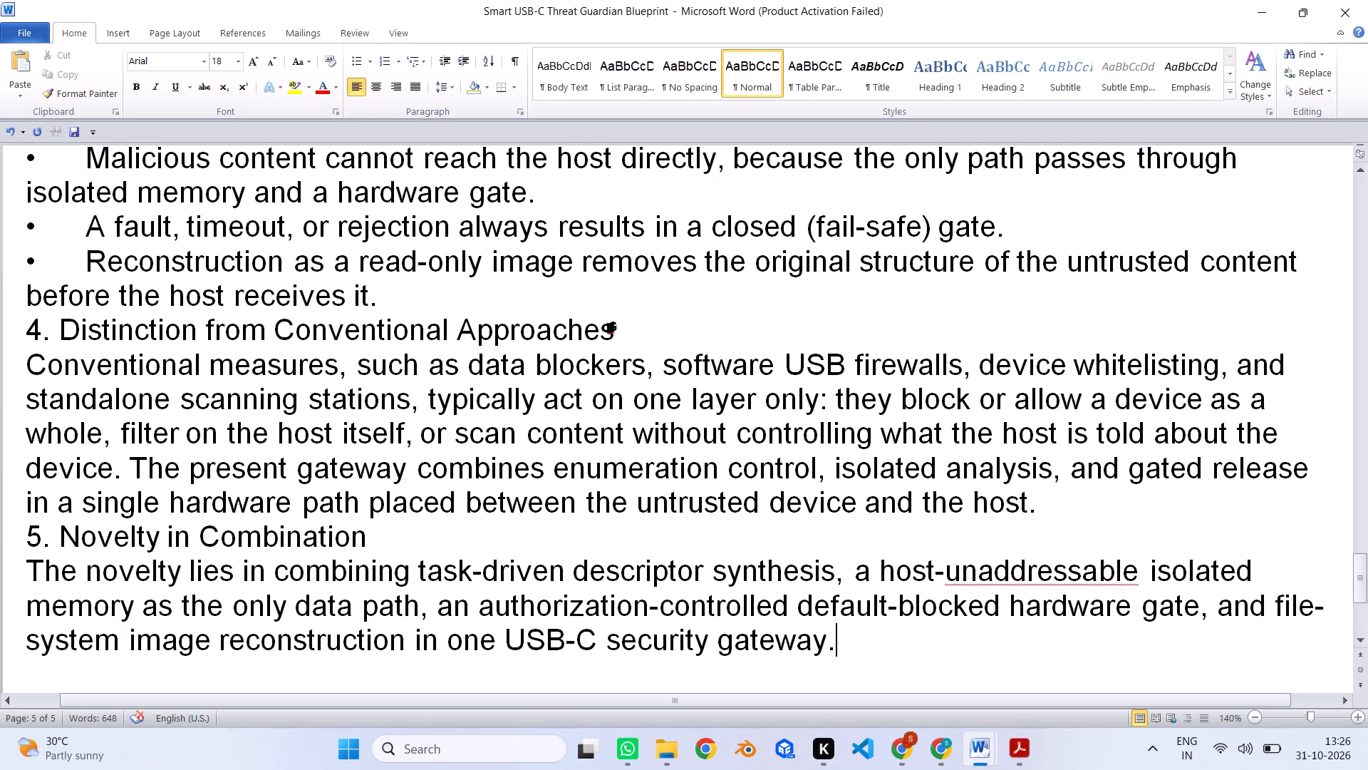
Justify the entire pasted Statement of Novelty text, from its title through the Novelty in Combination section.
{"action": "scroll", "coordinate": [128, 468], "scroll_direction": "down", "scroll_amount": 6, "text": "ctrl"}
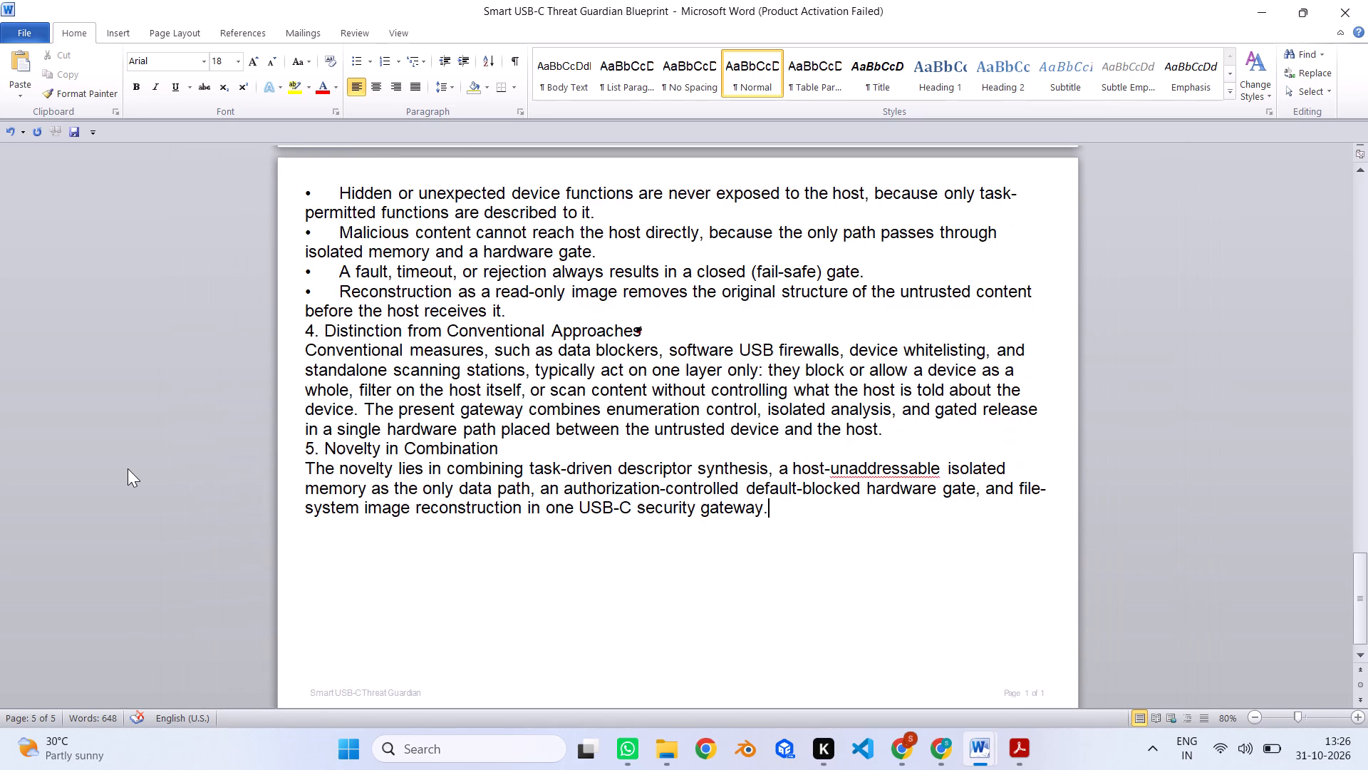
{"action": "scroll", "coordinate": [128, 468], "scroll_direction": "down", "scroll_amount": 1, "text": "ctrl"}
{"action": "scroll", "coordinate": [364, 381], "scroll_direction": "up", "scroll_amount": 4}
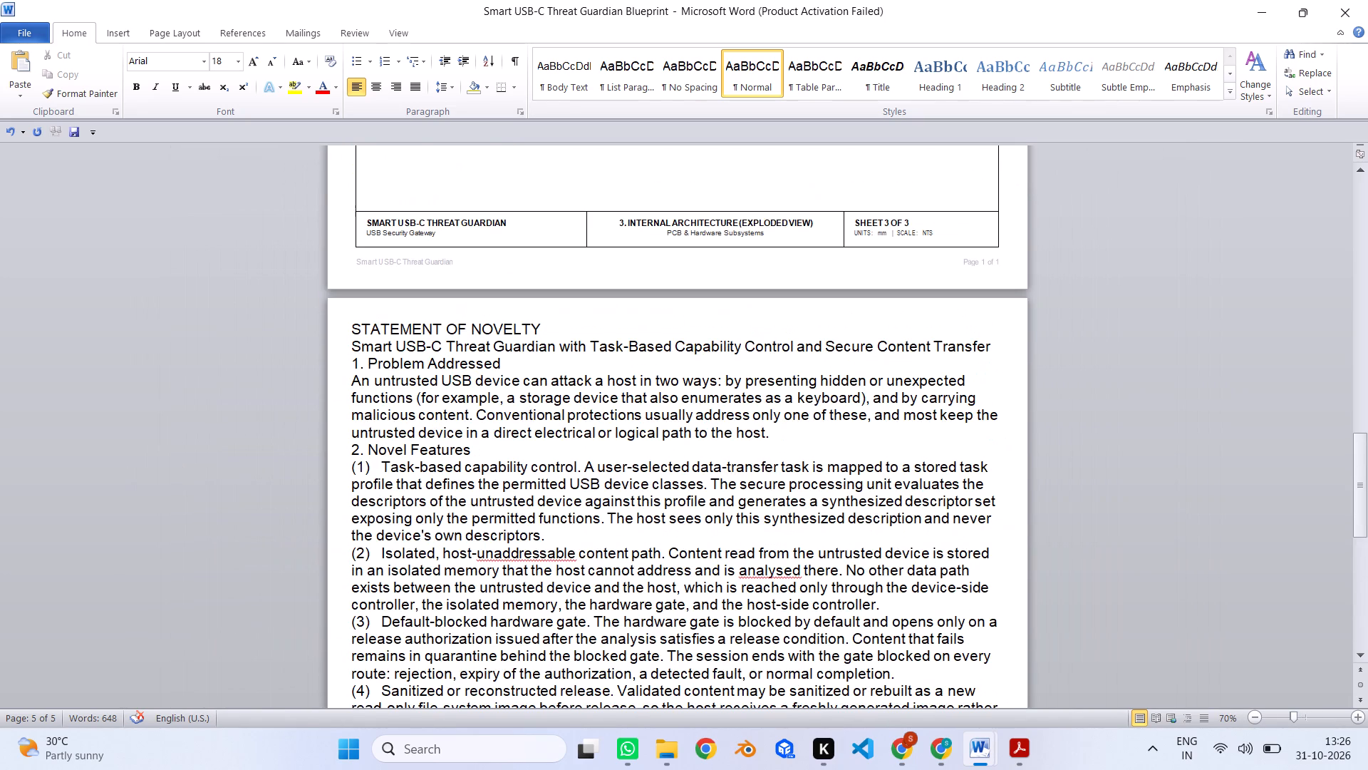
{"action": "scroll", "coordinate": [364, 381], "scroll_direction": "down", "scroll_amount": 6}
{"action": "scroll", "coordinate": [364, 381], "scroll_direction": "up", "scroll_amount": 4}
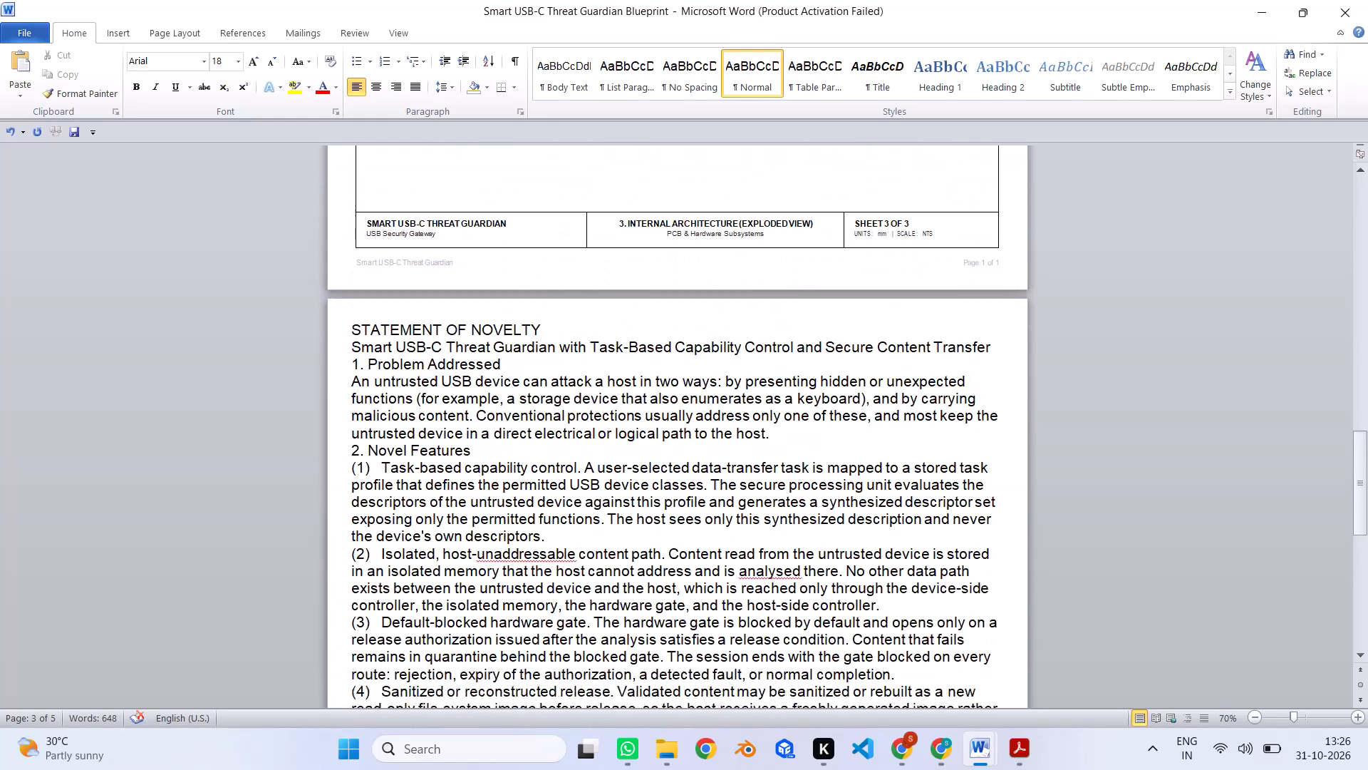
{"action": "left_click_drag", "start_coordinate": [351, 374], "coordinate": [579, 769]}
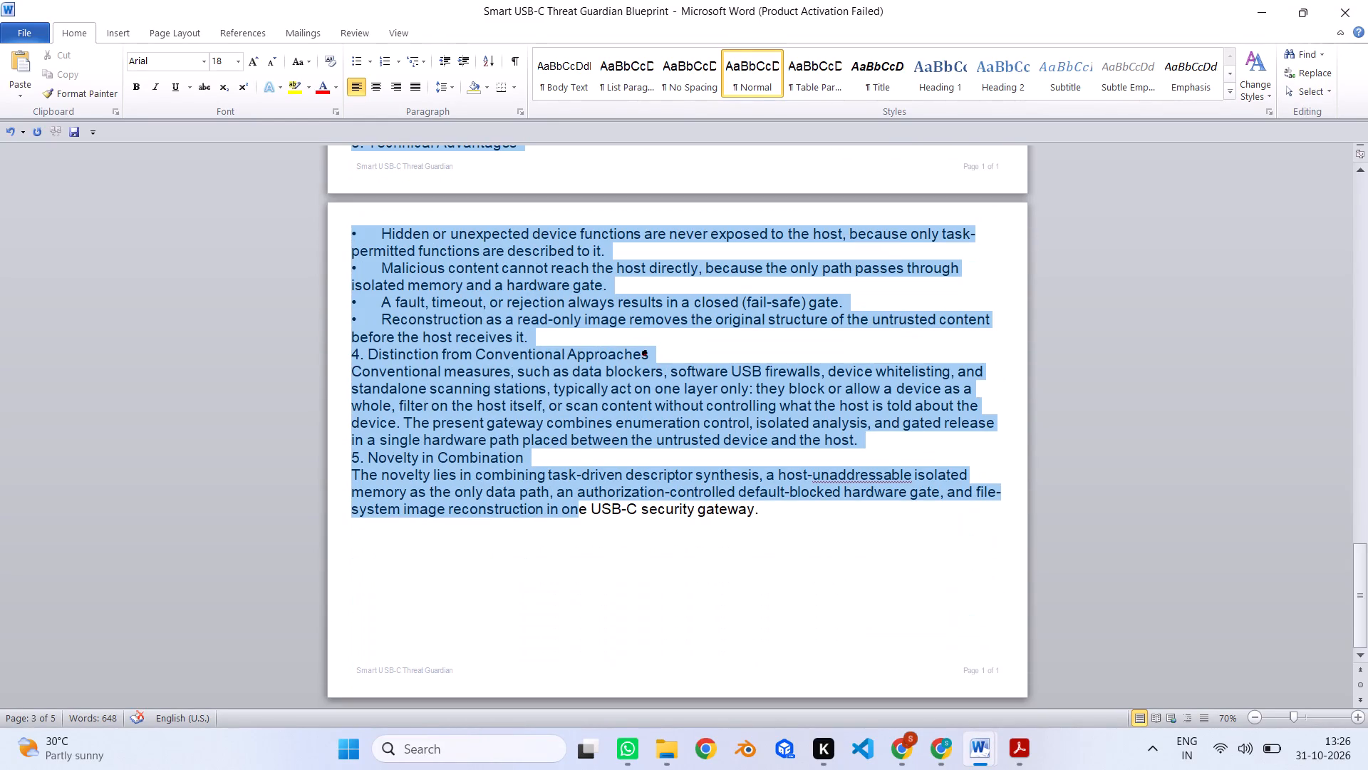
{"action": "left_click_drag", "start_coordinate": [579, 769], "coordinate": [844, 612]}
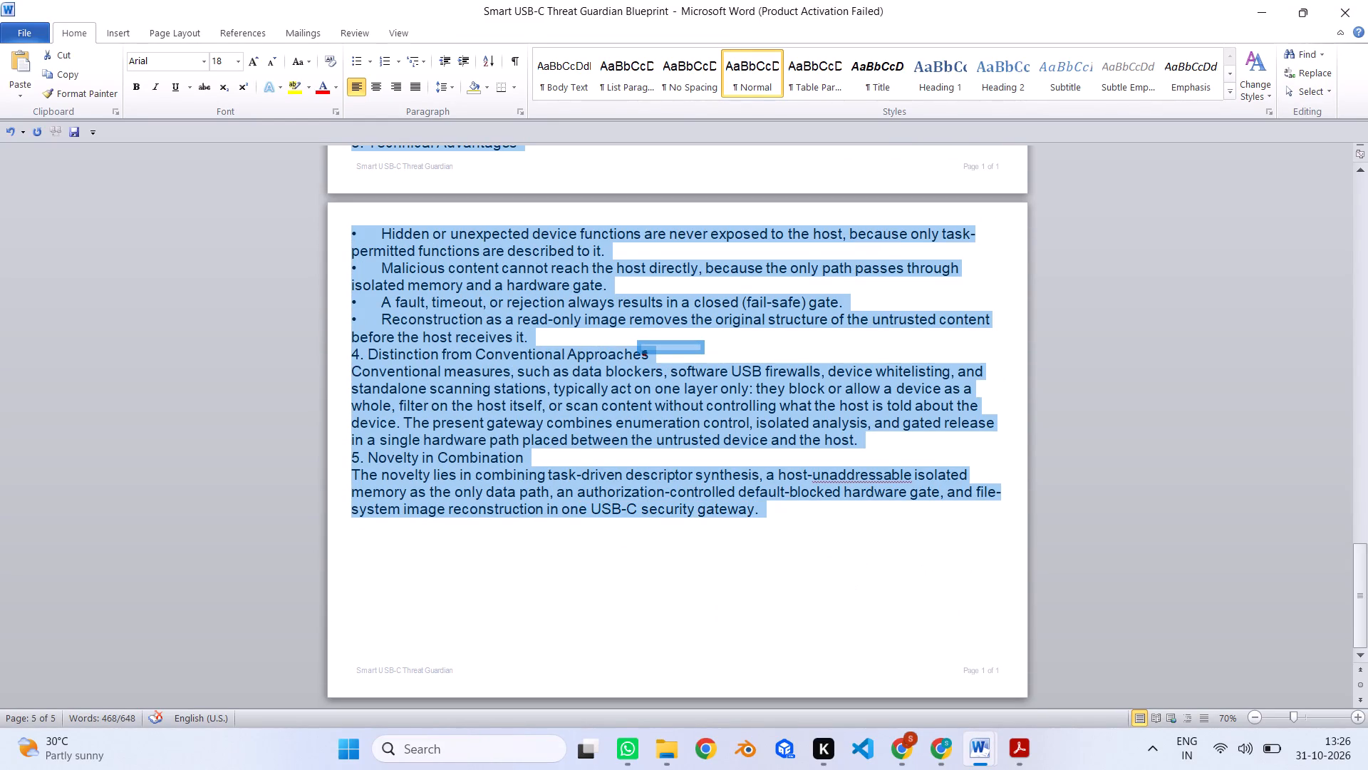
{"action": "key", "text": "ctrl+j"}
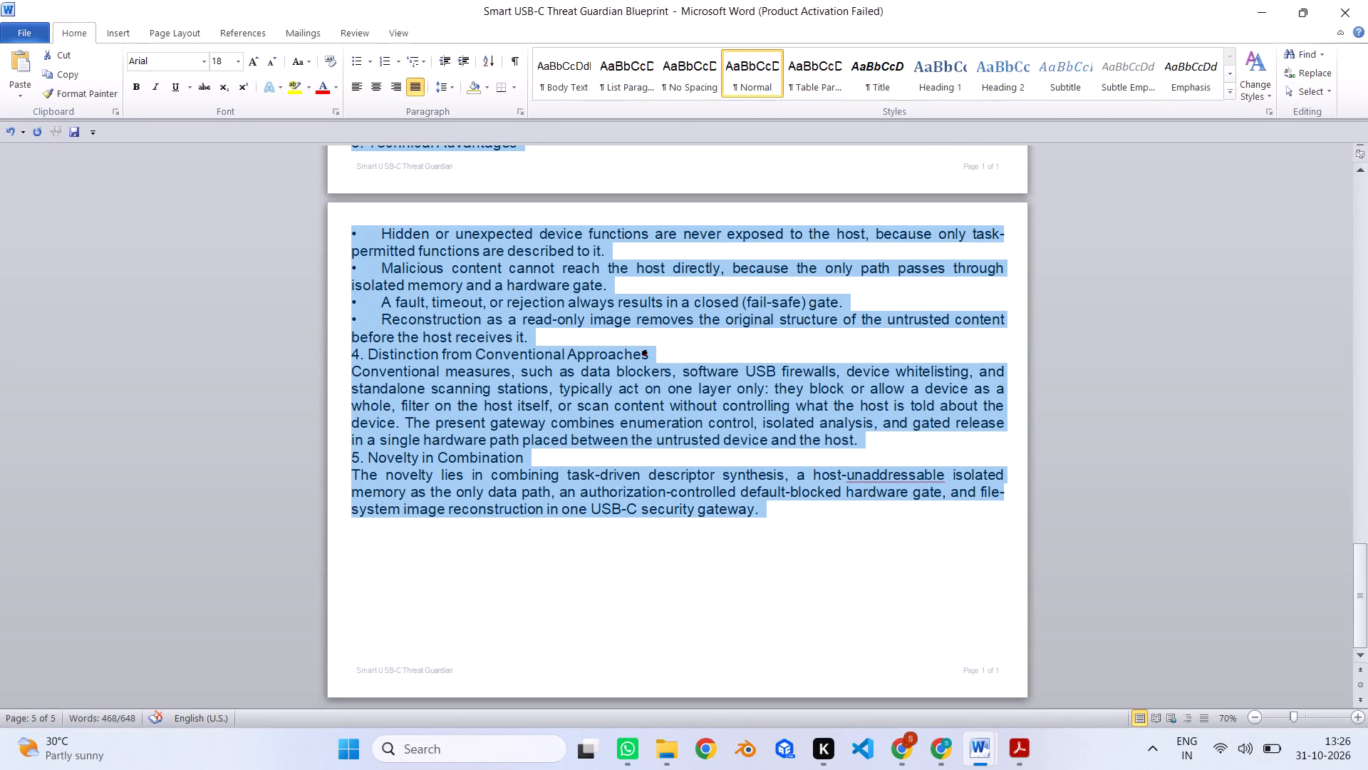
Reduce the font size of the whole Statement of Novelty text to 16, and further to 14.
{"action": "left_click", "coordinate": [242, 62]}
{"action": "left_click", "coordinate": [220, 170]}
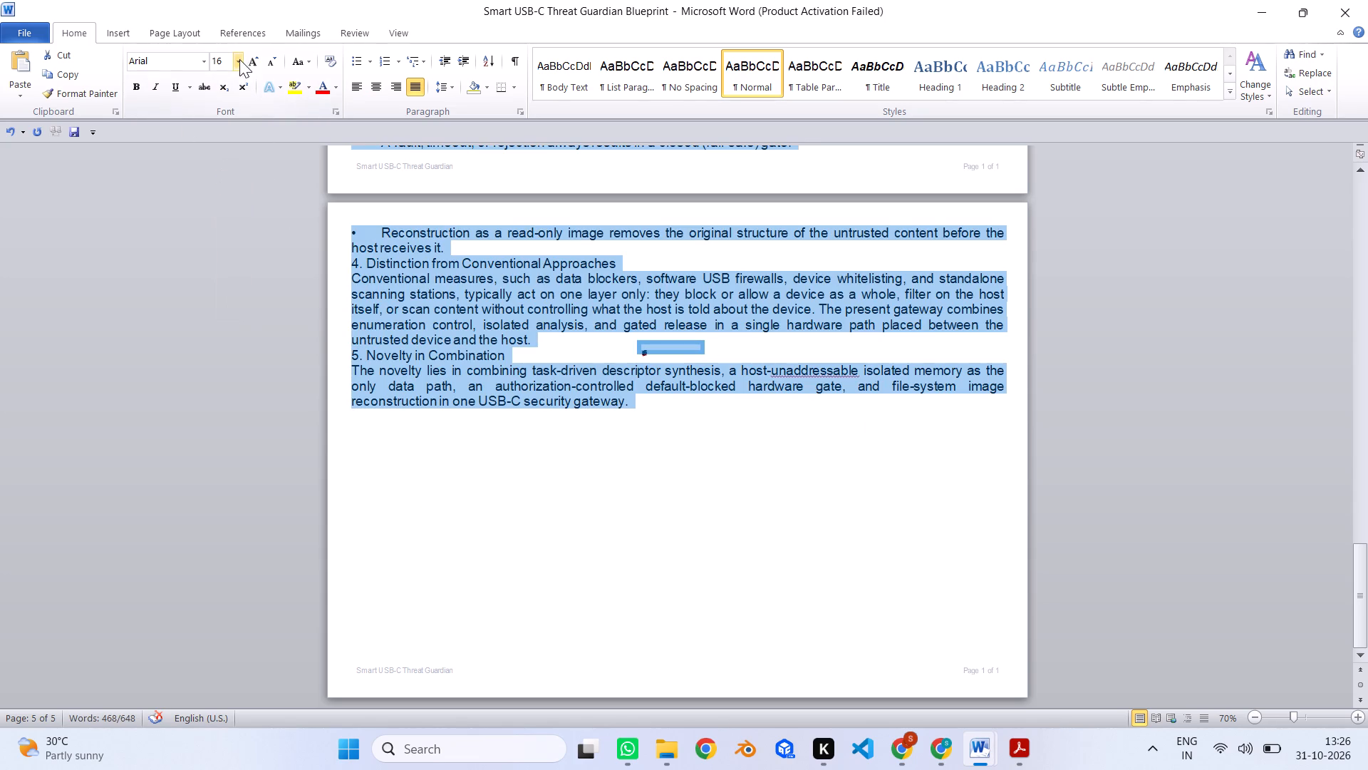
{"action": "left_click", "coordinate": [239, 63]}
{"action": "left_click", "coordinate": [219, 154]}
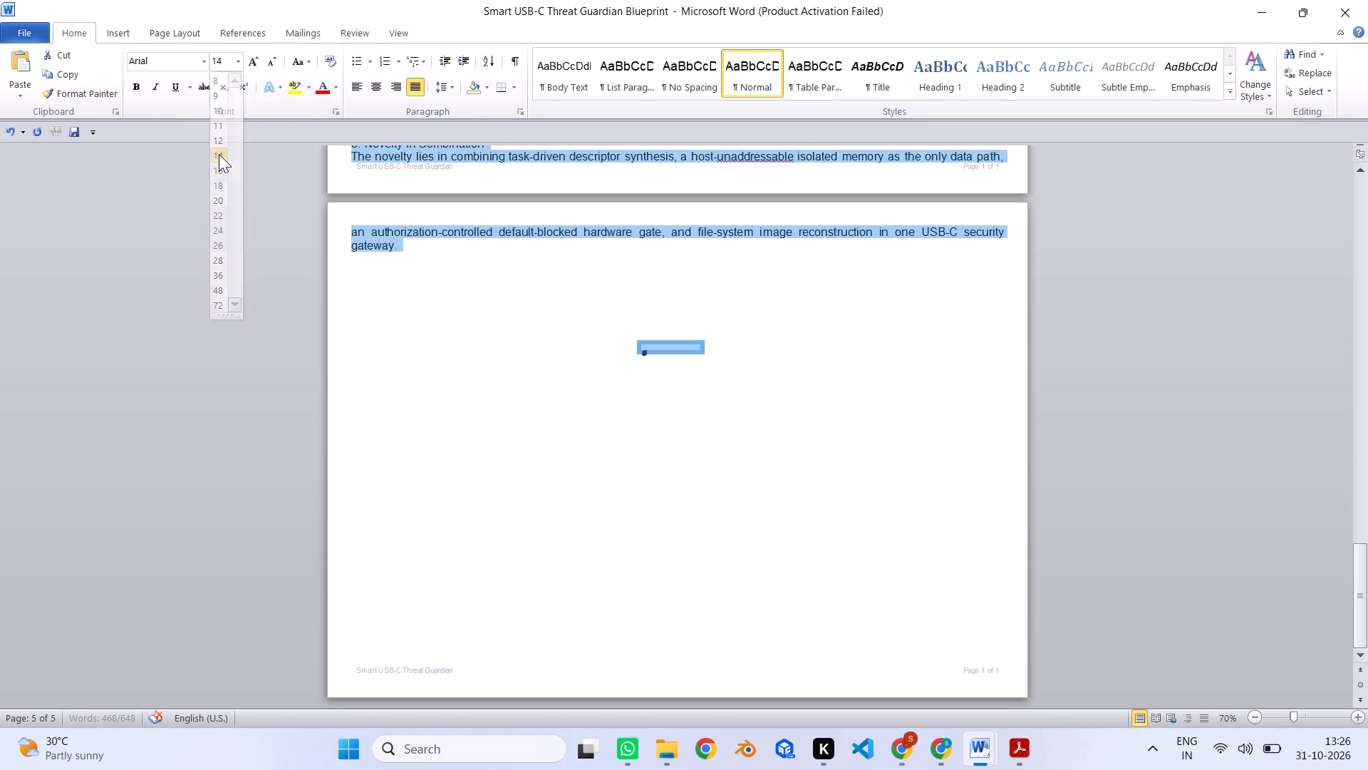
Indent the whole Statement of Novelty text one level from the left margin.
{"action": "scroll", "coordinate": [410, 258], "scroll_direction": "up", "scroll_amount": 4}
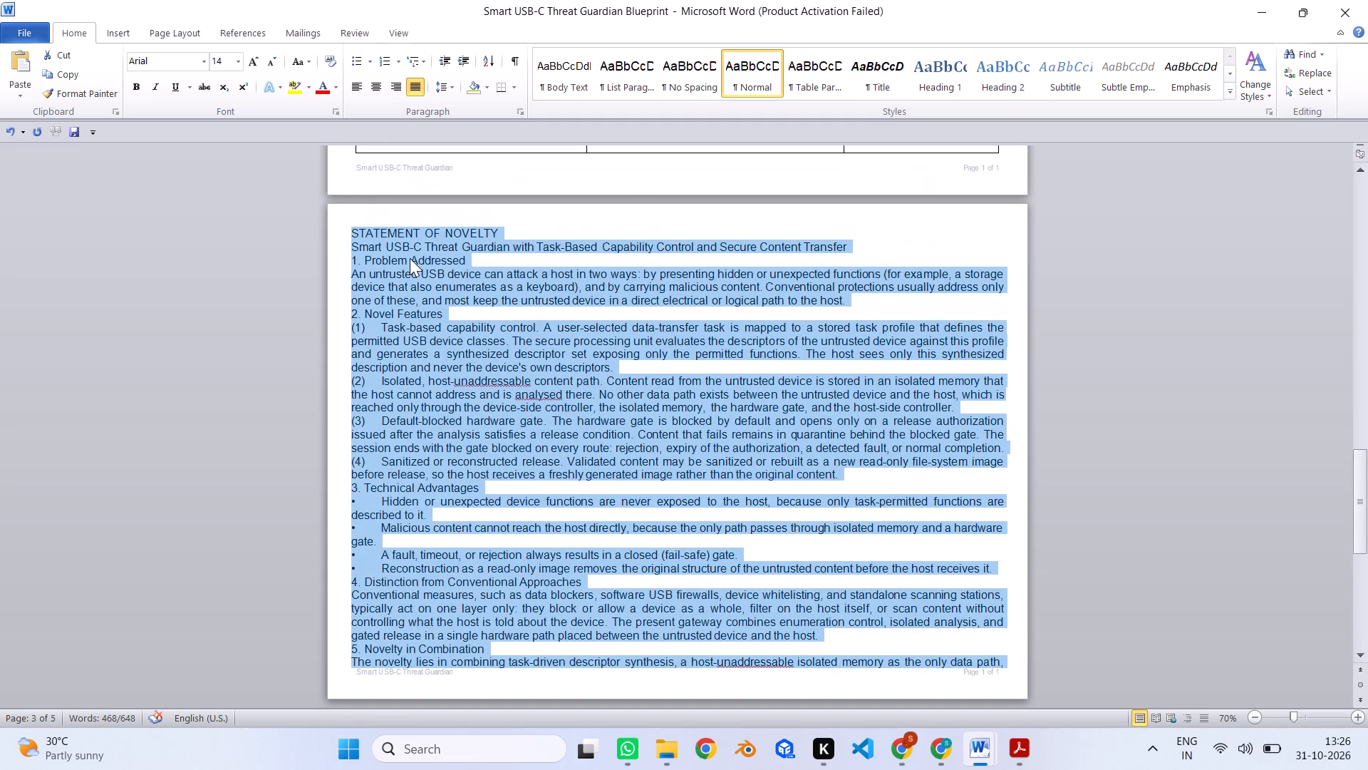
{"action": "scroll", "coordinate": [410, 258], "scroll_direction": "up", "scroll_amount": 4}
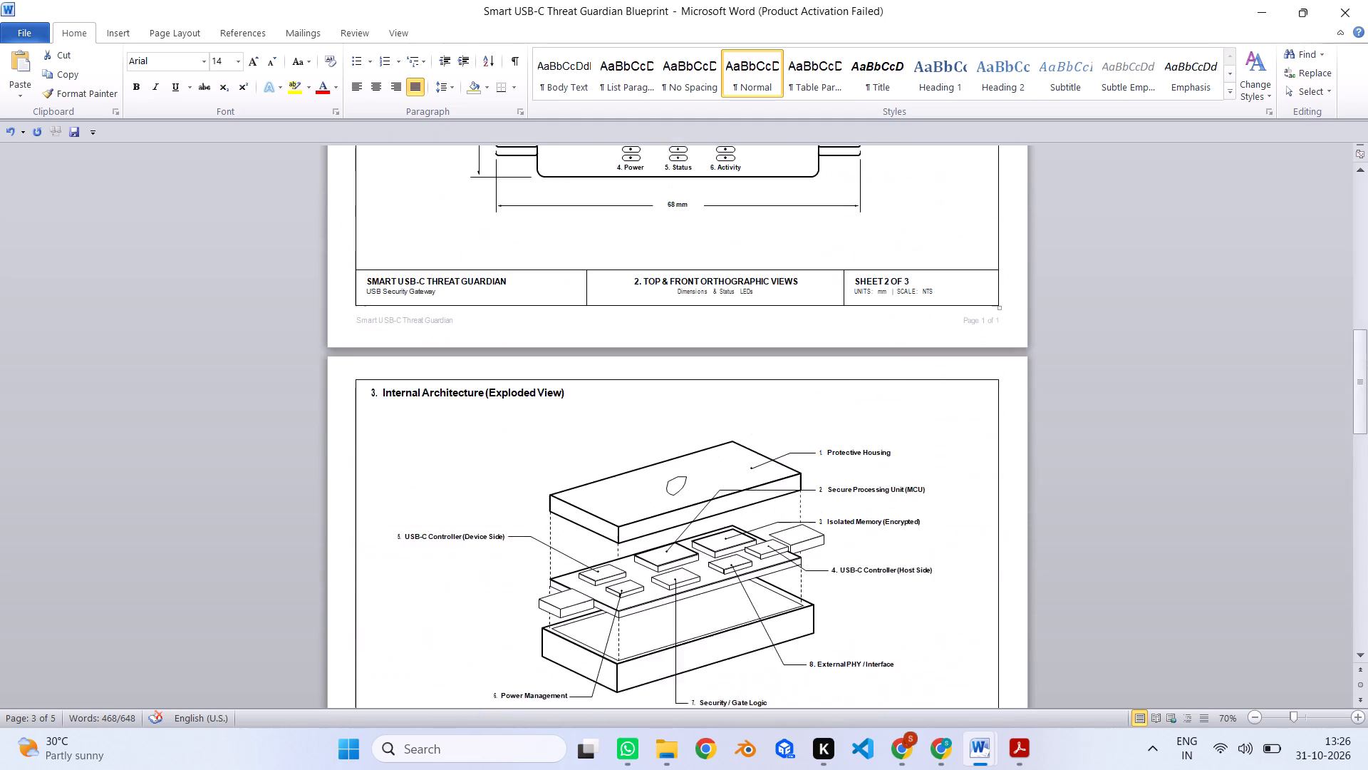
{"action": "scroll", "coordinate": [410, 258], "scroll_direction": "down", "scroll_amount": 5}
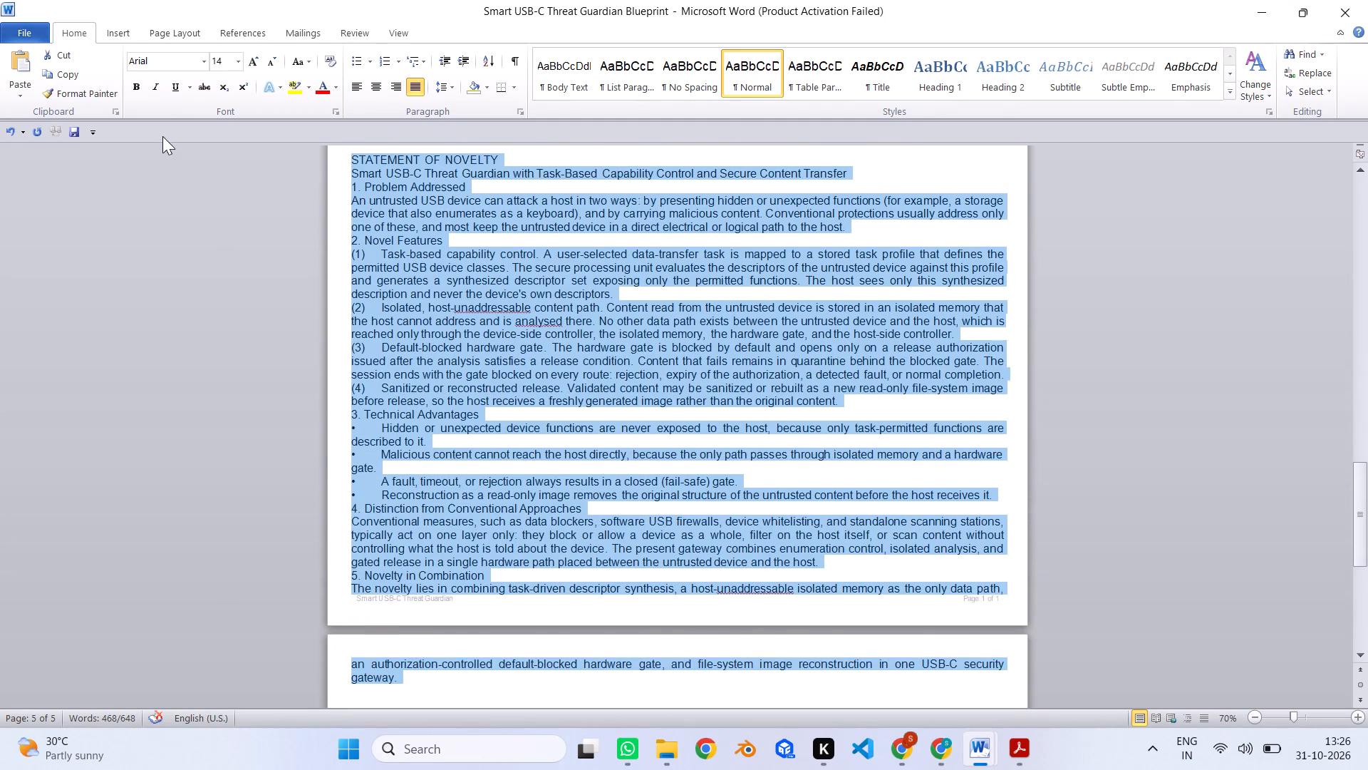
{"action": "left_click", "coordinate": [123, 34]}
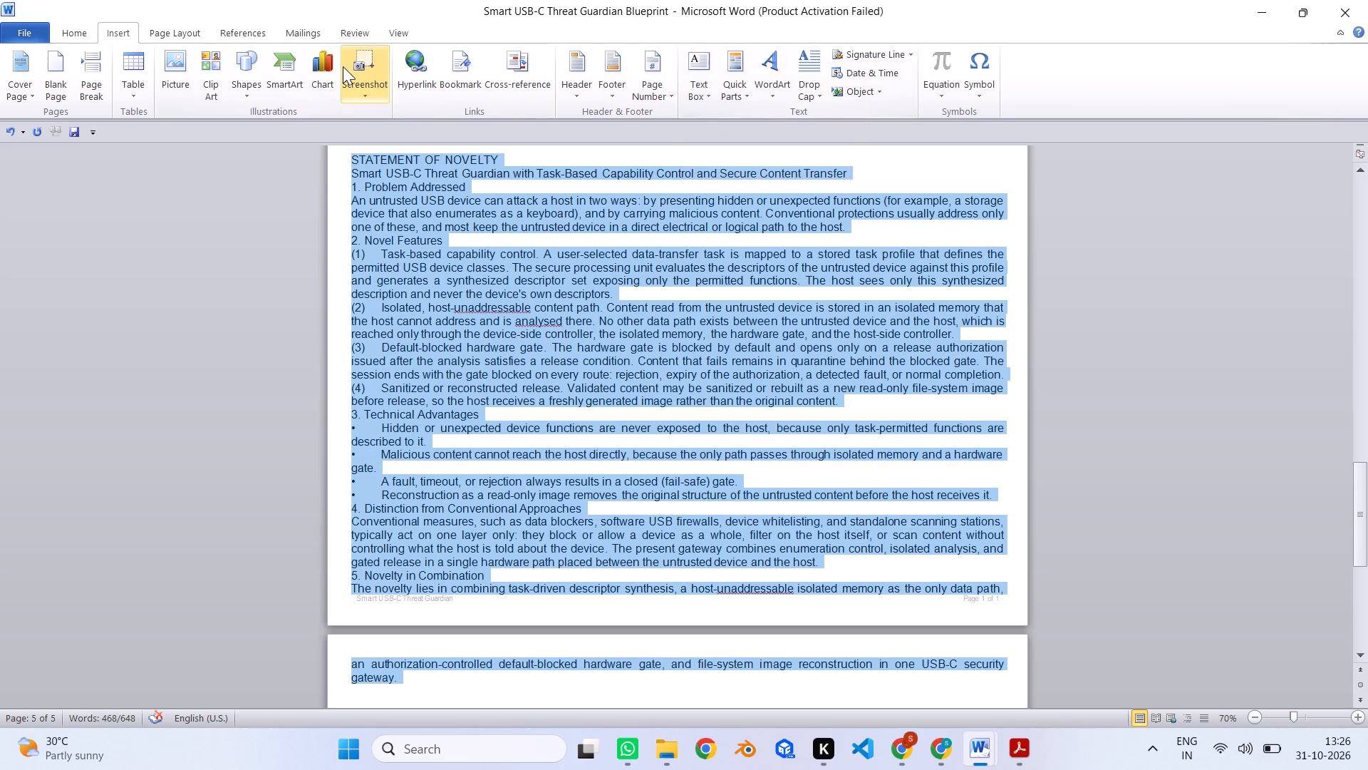
{"action": "left_click", "coordinate": [88, 33]}
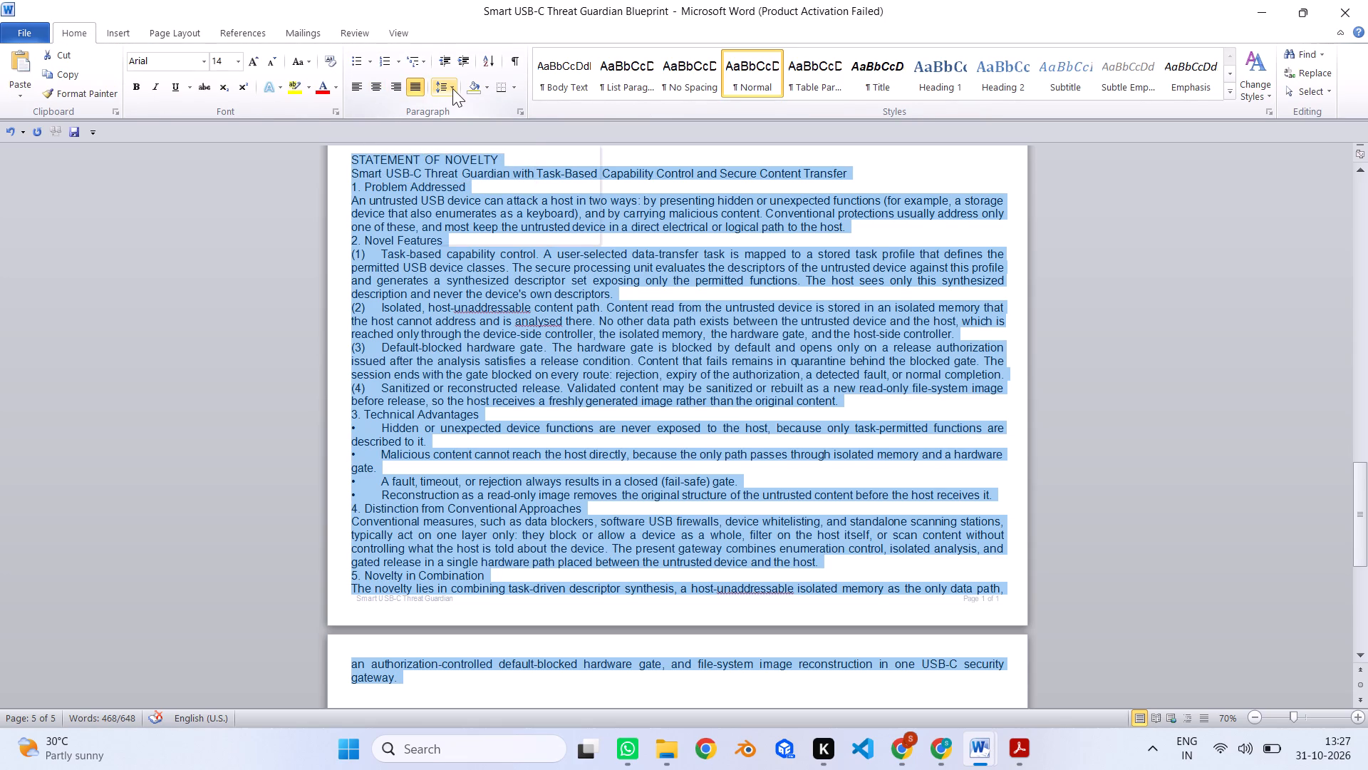
{"action": "left_click", "coordinate": [446, 63]}
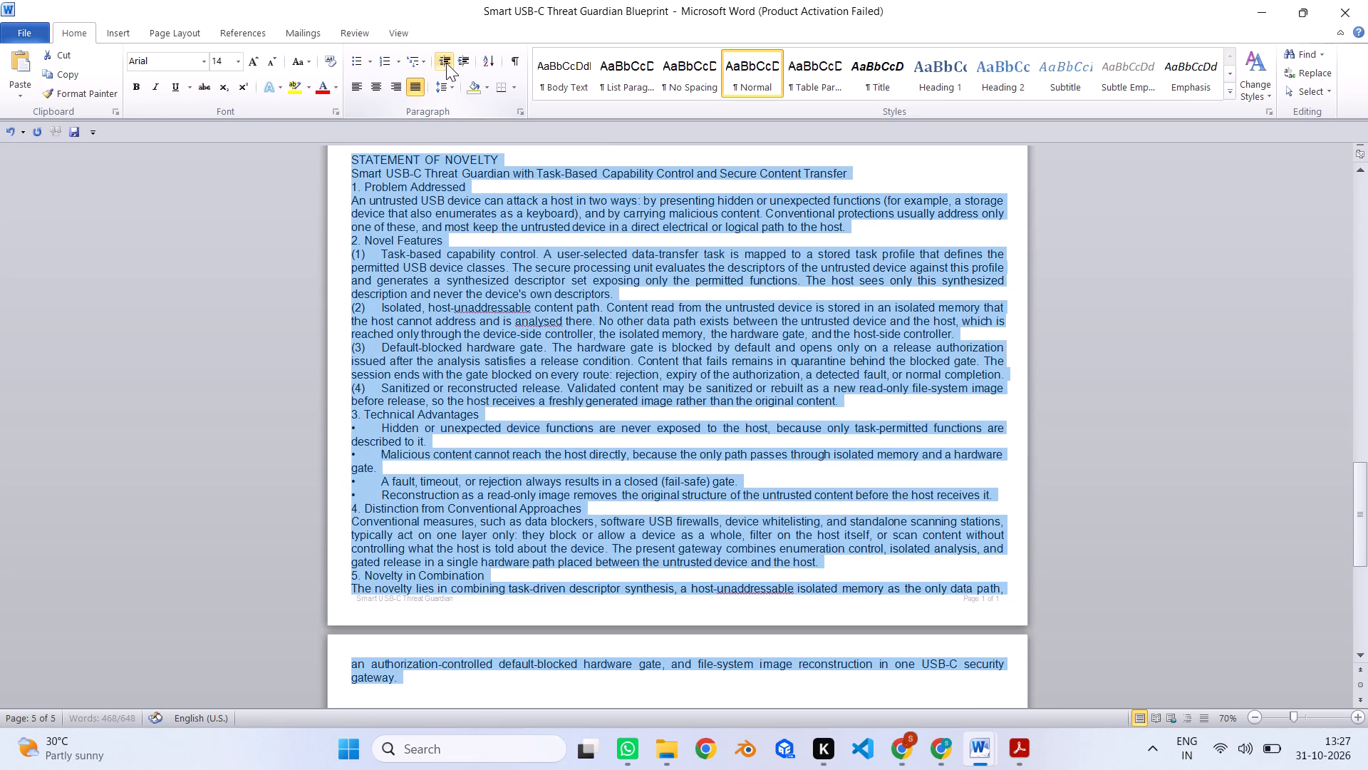
{"action": "left_click", "coordinate": [446, 63]}
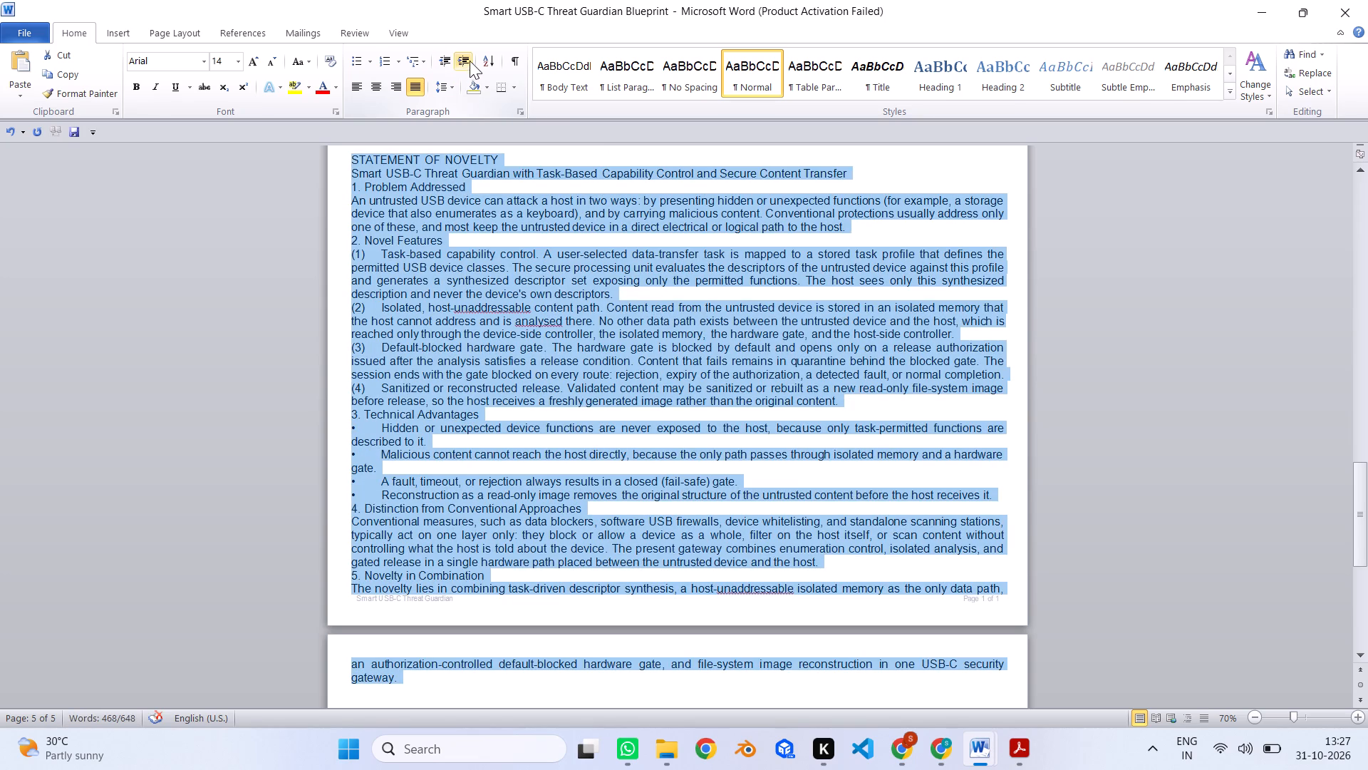
{"action": "left_click", "coordinate": [467, 61]}
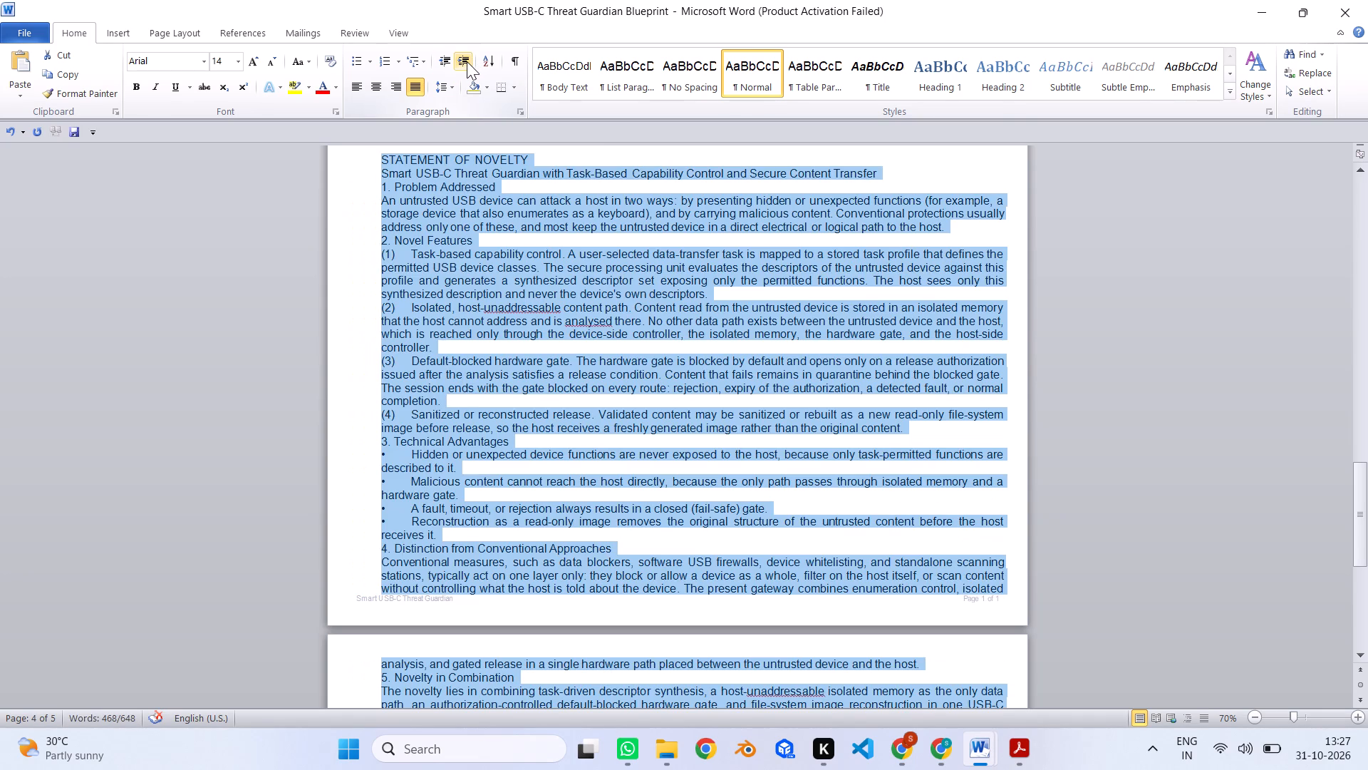
{"action": "left_click", "coordinate": [445, 60]}
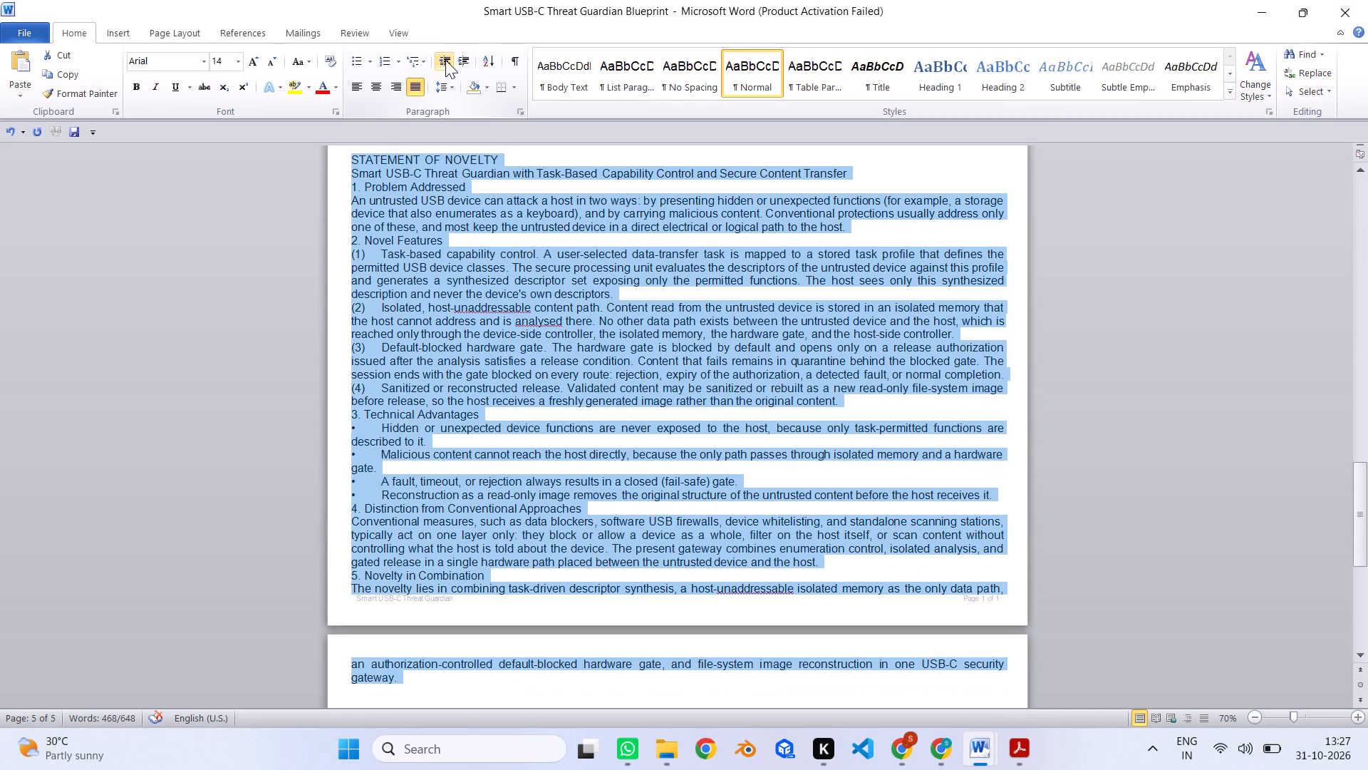
{"action": "left_click", "coordinate": [467, 60]}
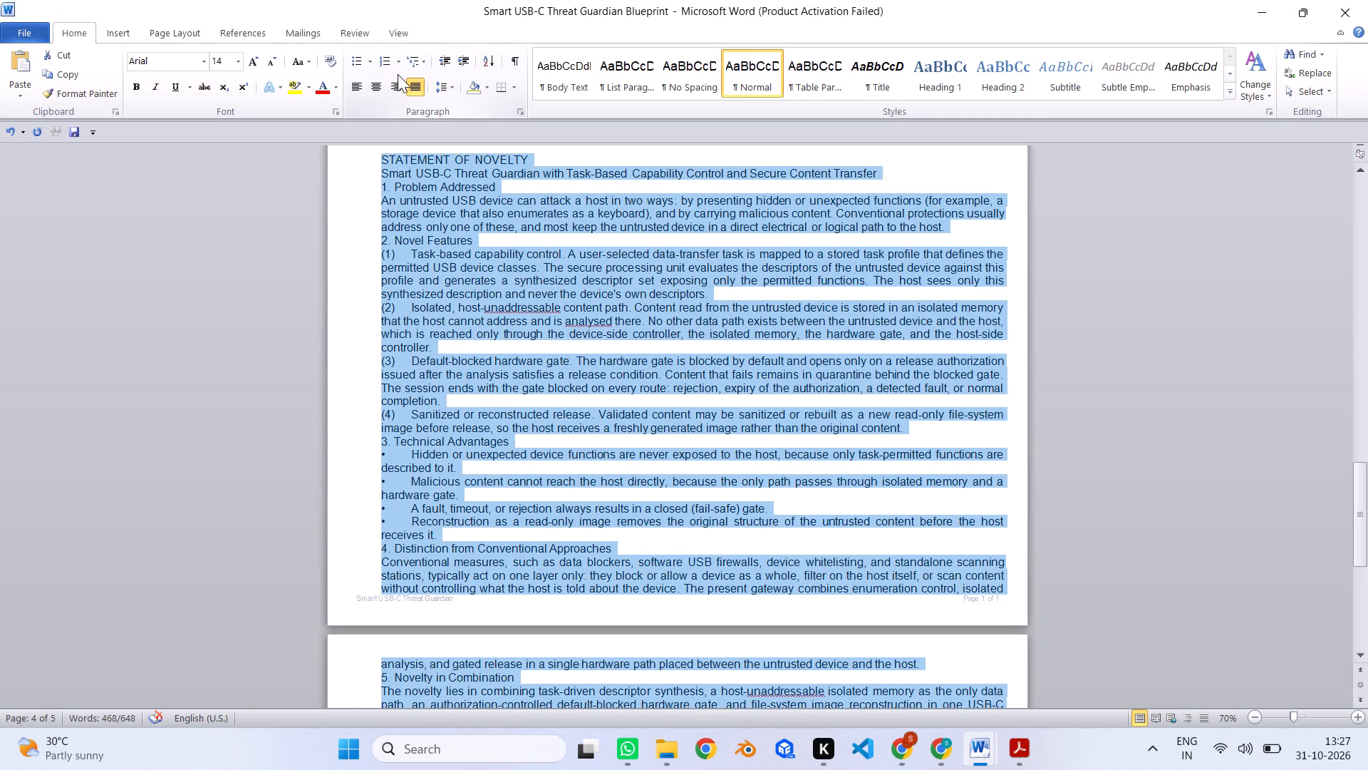
Set the line spacing of the Statement of Novelty text to 1.5.
{"action": "left_click", "coordinate": [455, 88]}
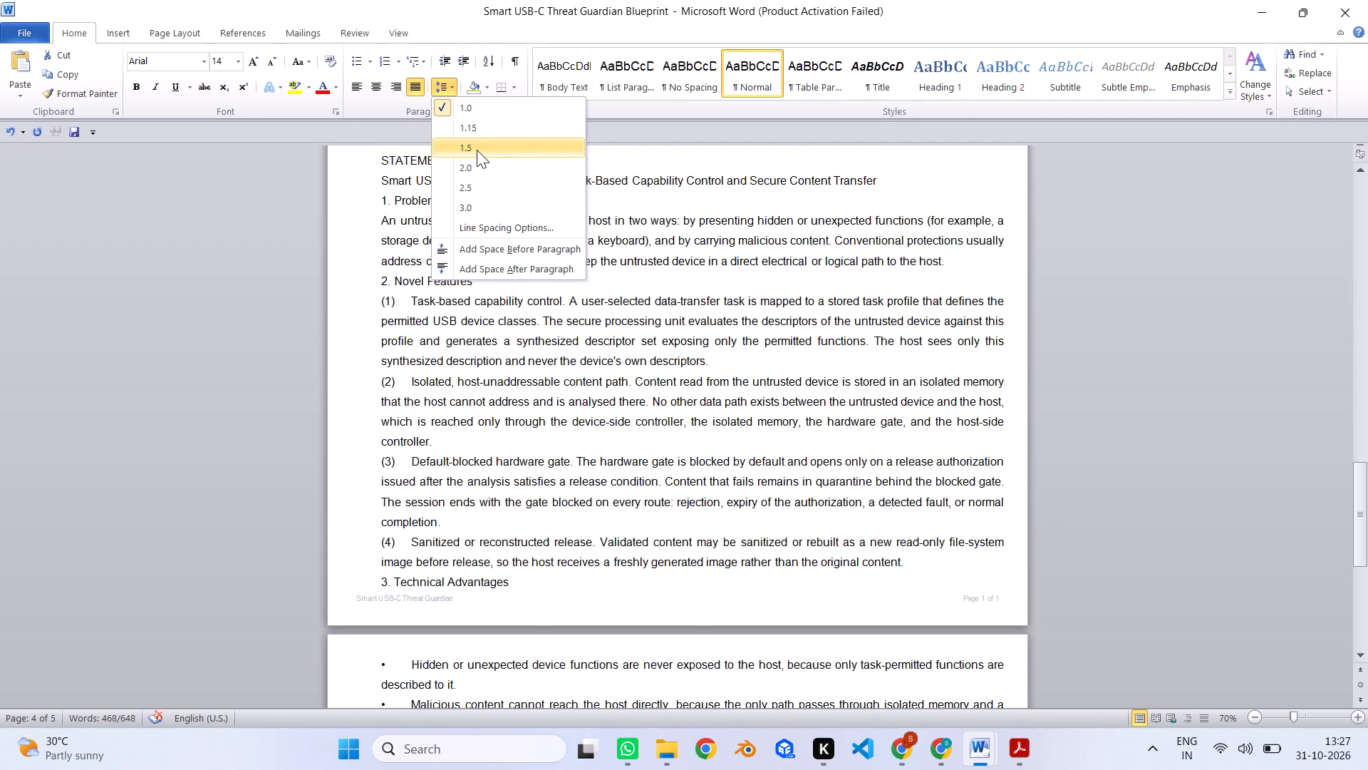
{"action": "left_click", "coordinate": [477, 150]}
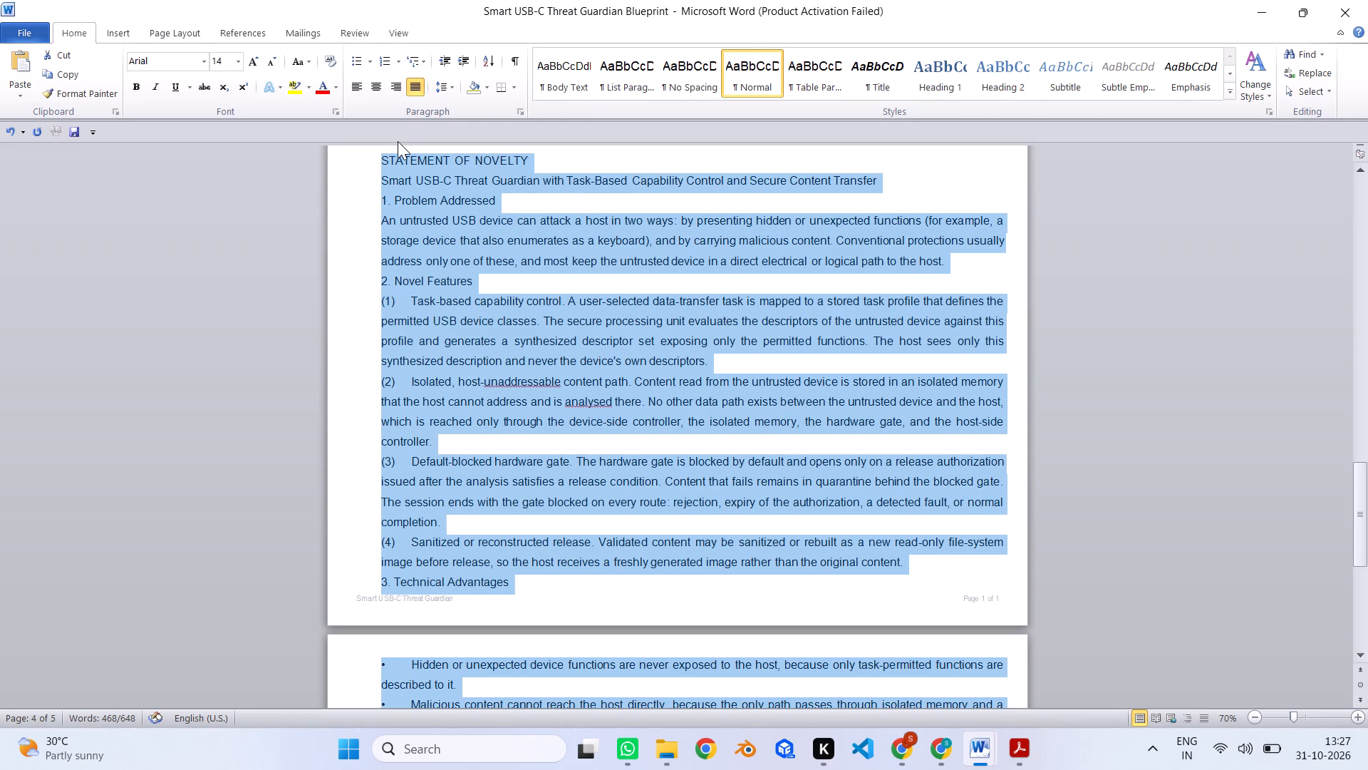
Increase the font size of the whole Statement of Novelty text to 16 and deselect it.
{"action": "left_click", "coordinate": [258, 59]}
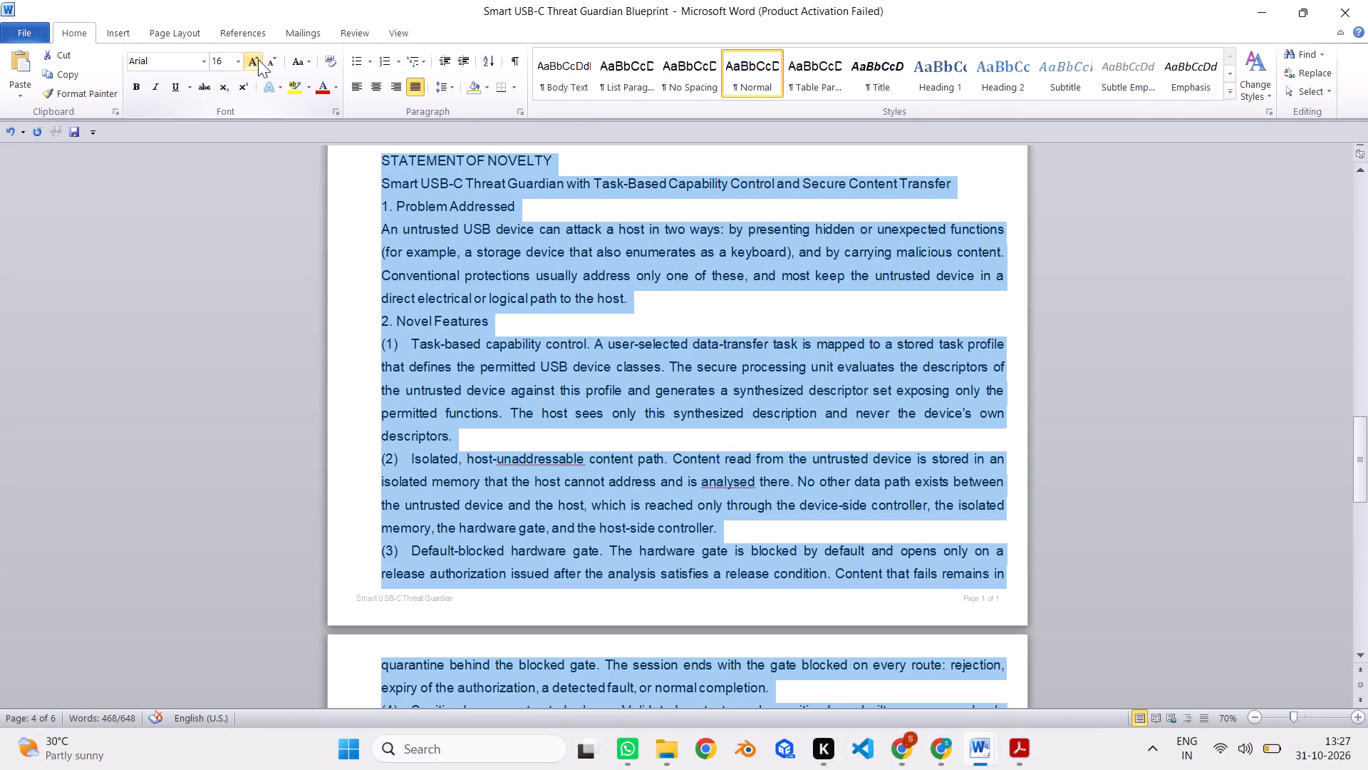
{"action": "left_click", "coordinate": [1020, 314]}
Format the STATEMENT OF NOVELTY title as centred, bold and Times New Roman.
{"action": "scroll", "coordinate": [545, 162], "scroll_direction": "up", "scroll_amount": 1}
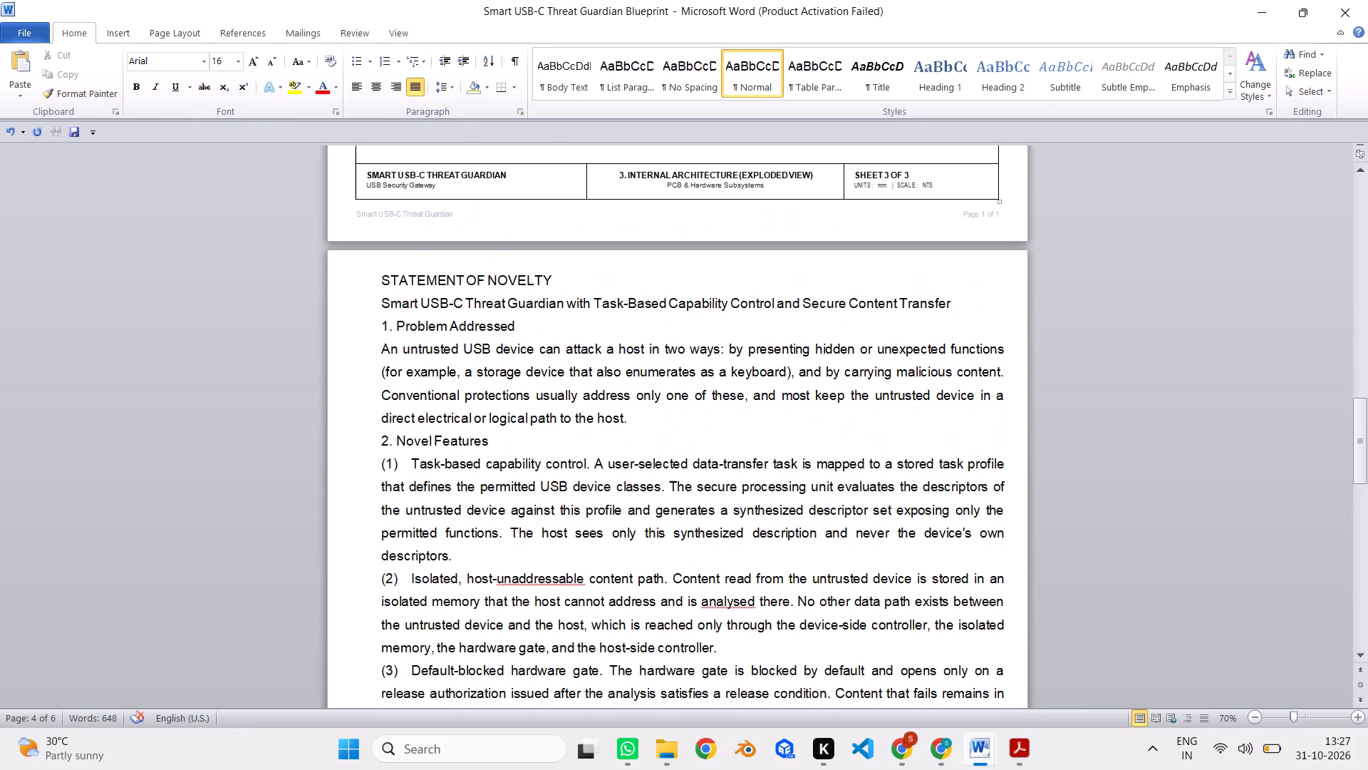
{"action": "left_click_drag", "start_coordinate": [382, 277], "coordinate": [418, 277]}
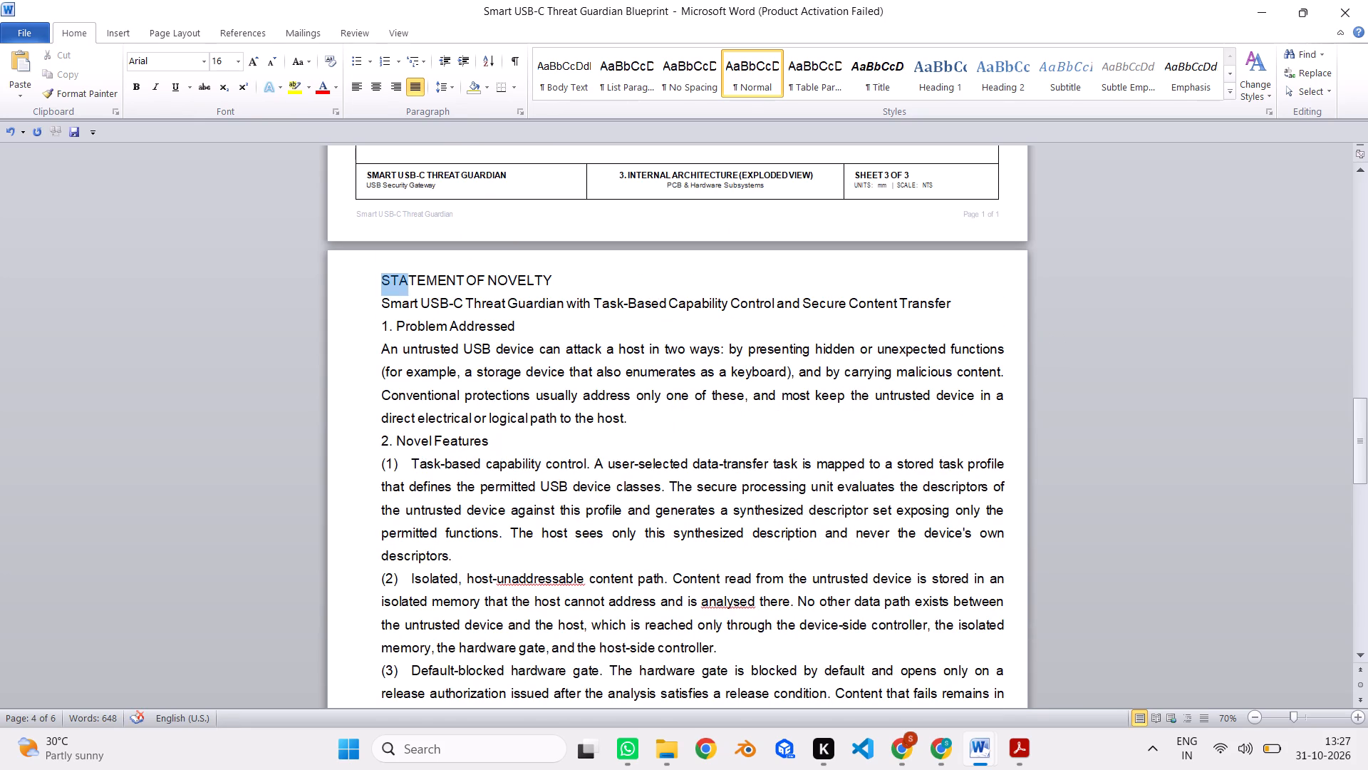
{"action": "left_click_drag", "start_coordinate": [418, 277], "coordinate": [546, 276]}
{"action": "left_click", "coordinate": [380, 92]}
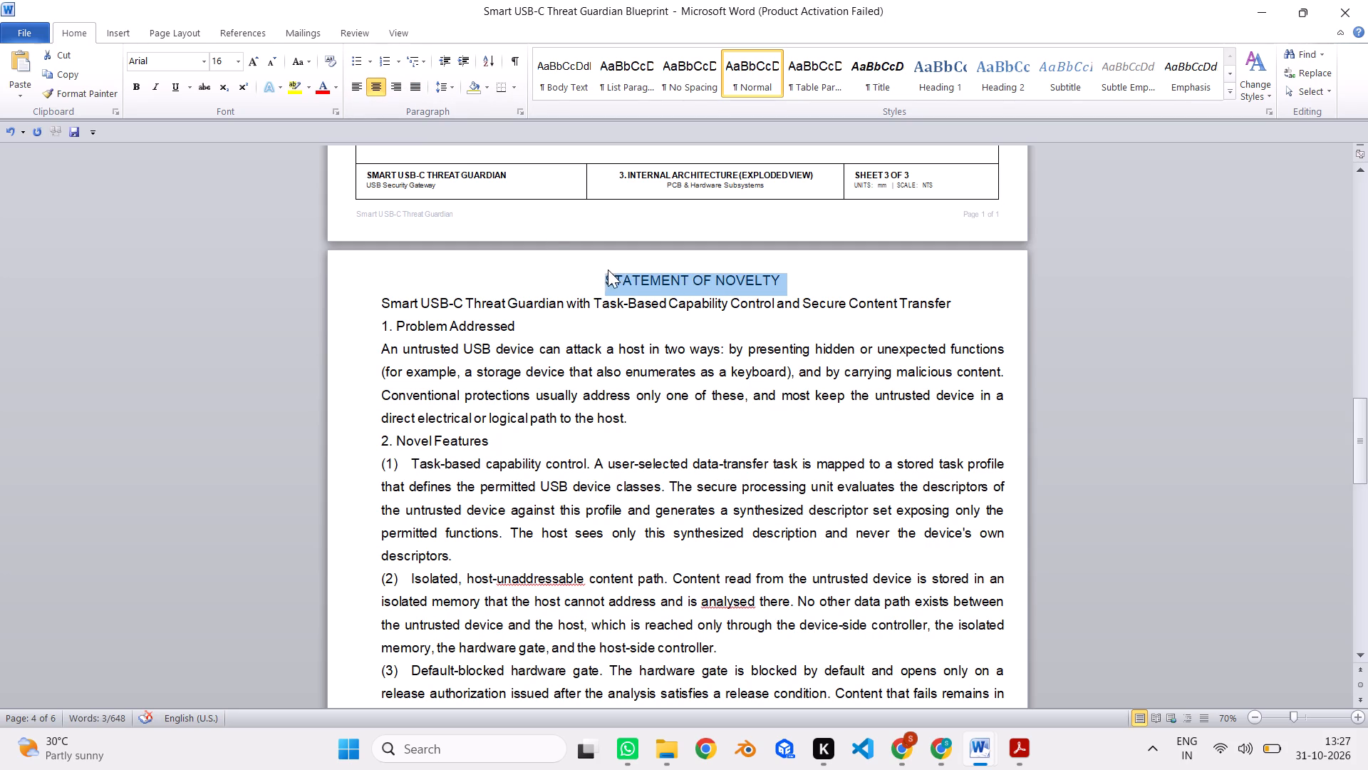
{"action": "left_click", "coordinate": [134, 82]}
{"action": "left_click", "coordinate": [203, 63]}
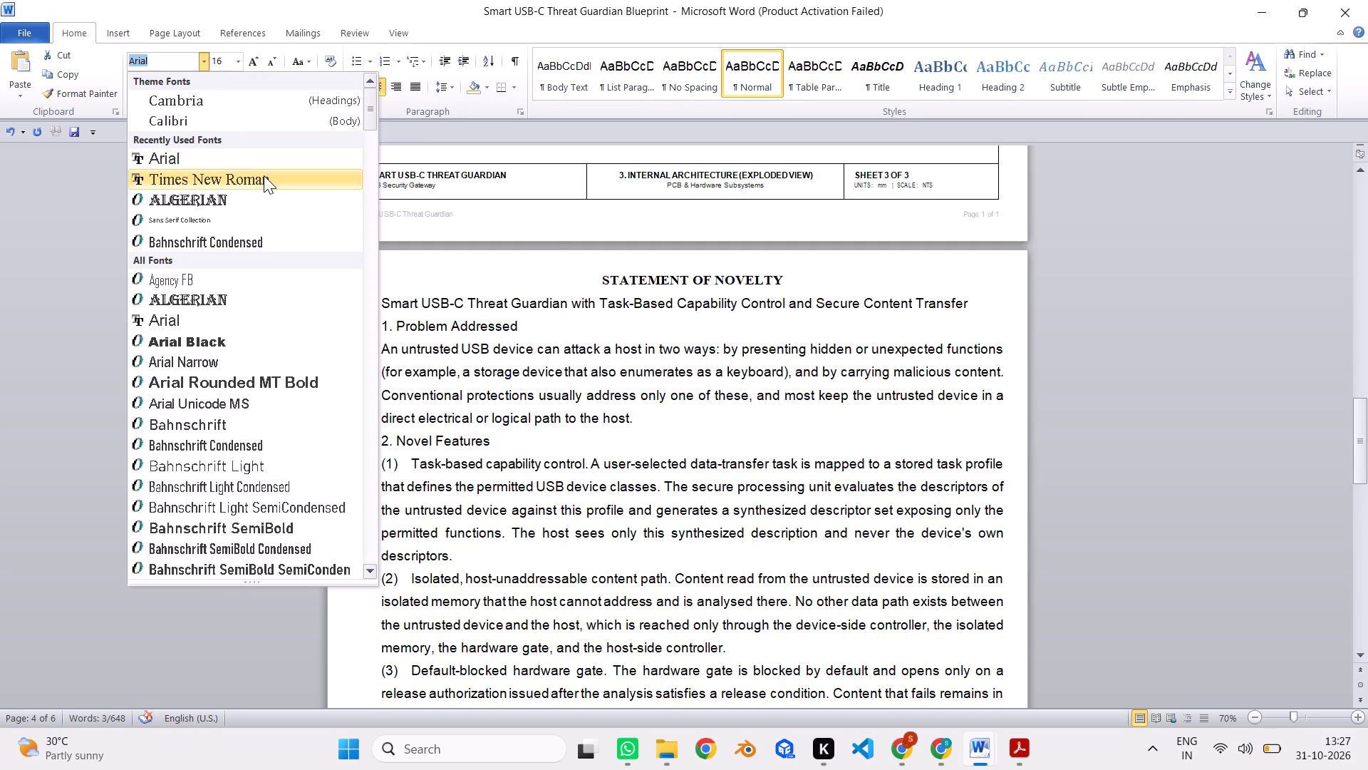
{"action": "left_click", "coordinate": [264, 175]}
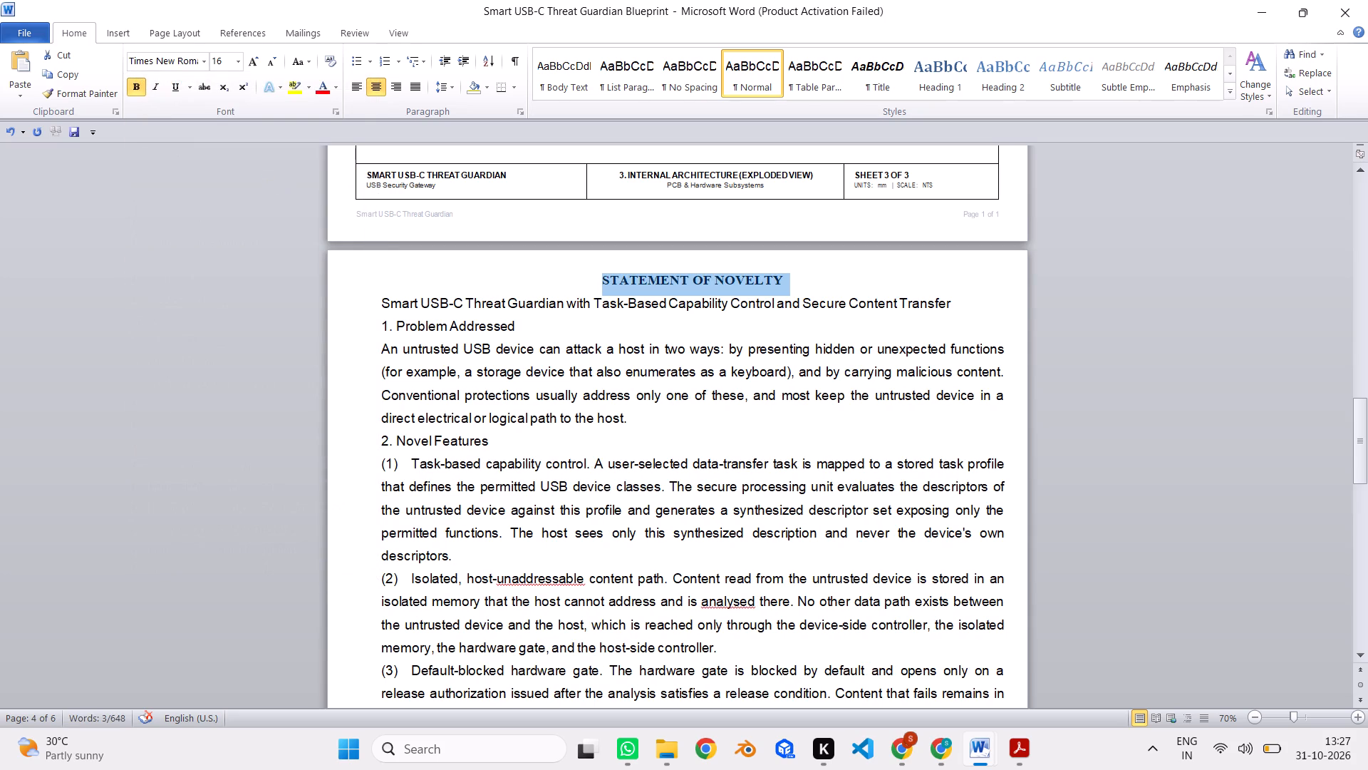
Change the font of all Statement of Novelty text below the title to Times New Roman and deselect it.
{"action": "left_click_drag", "start_coordinate": [380, 302], "coordinate": [479, 438]}
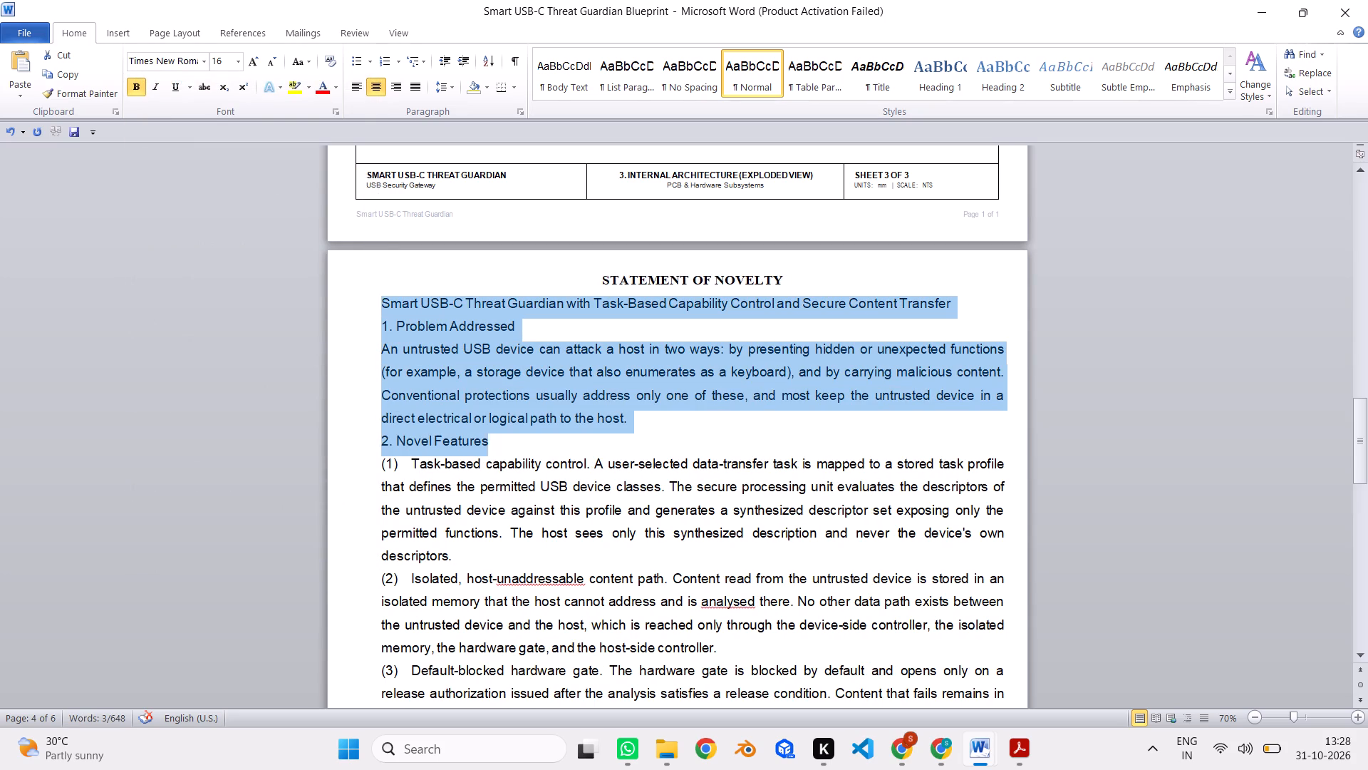
{"action": "left_click_drag", "start_coordinate": [479, 438], "coordinate": [559, 641]}
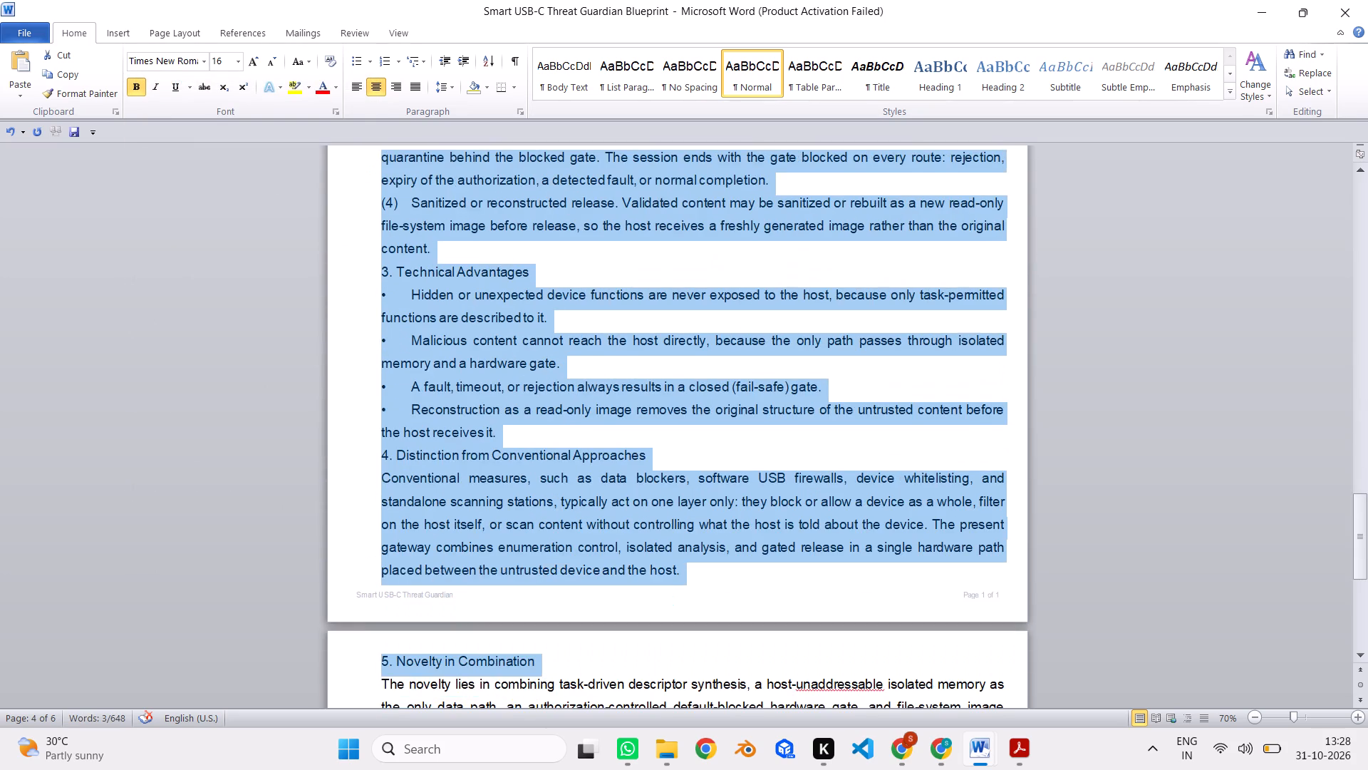
{"action": "left_click_drag", "start_coordinate": [559, 641], "coordinate": [665, 317]}
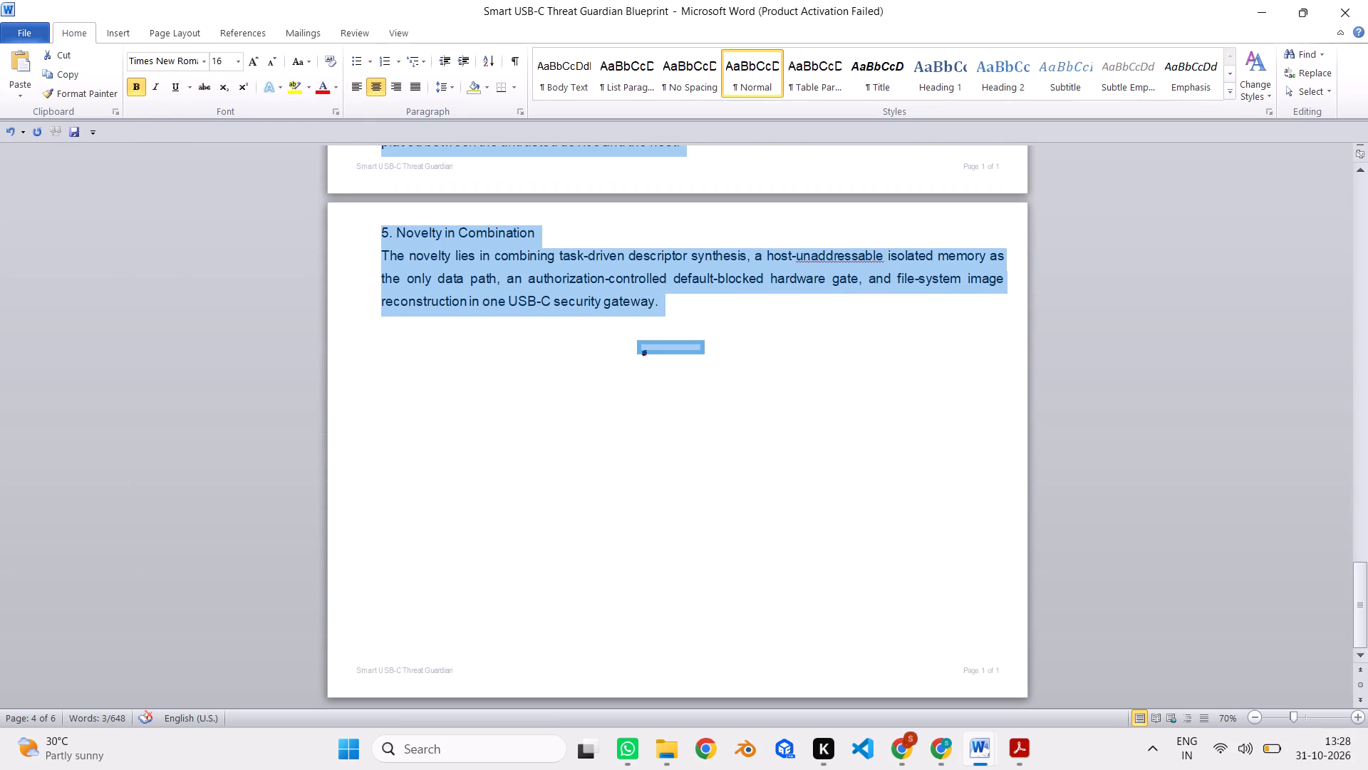
{"action": "left_click_drag", "start_coordinate": [665, 317], "coordinate": [657, 307]}
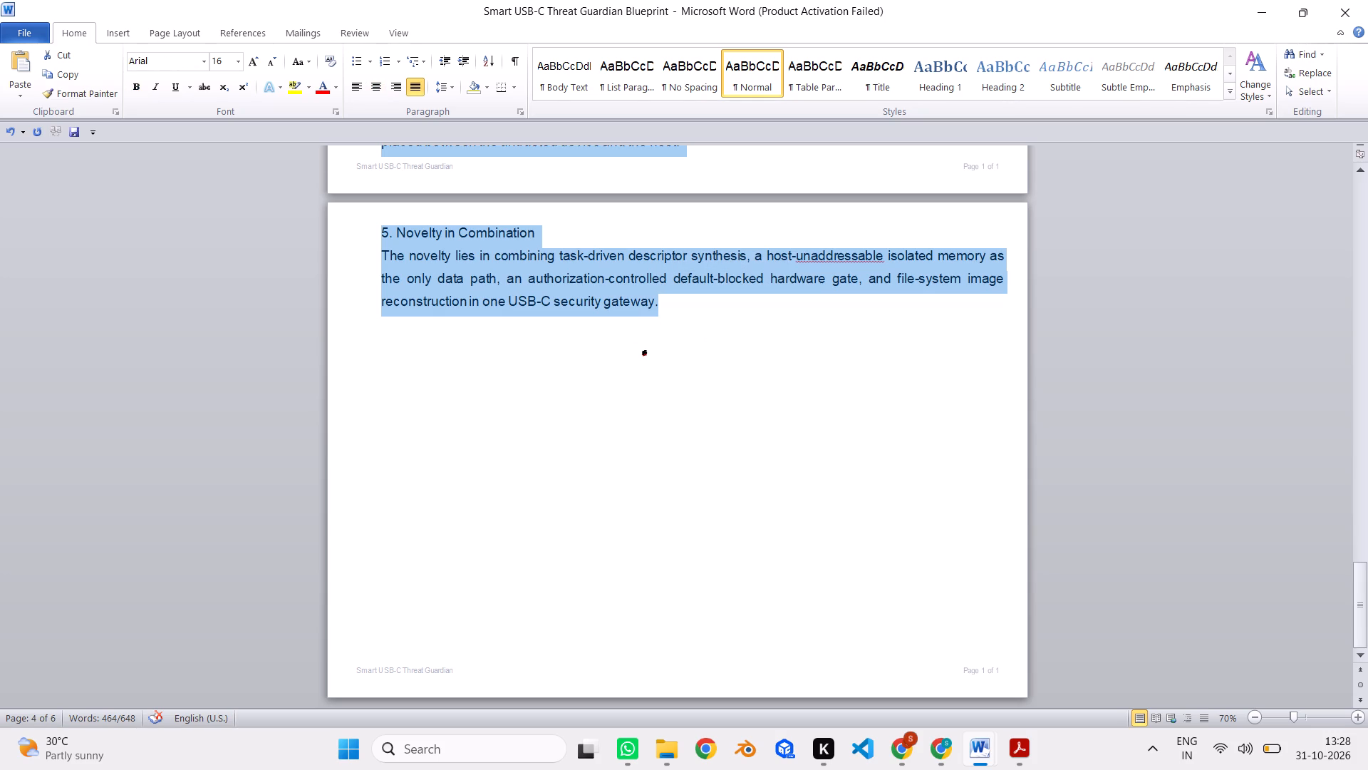
{"action": "left_click", "coordinate": [205, 66]}
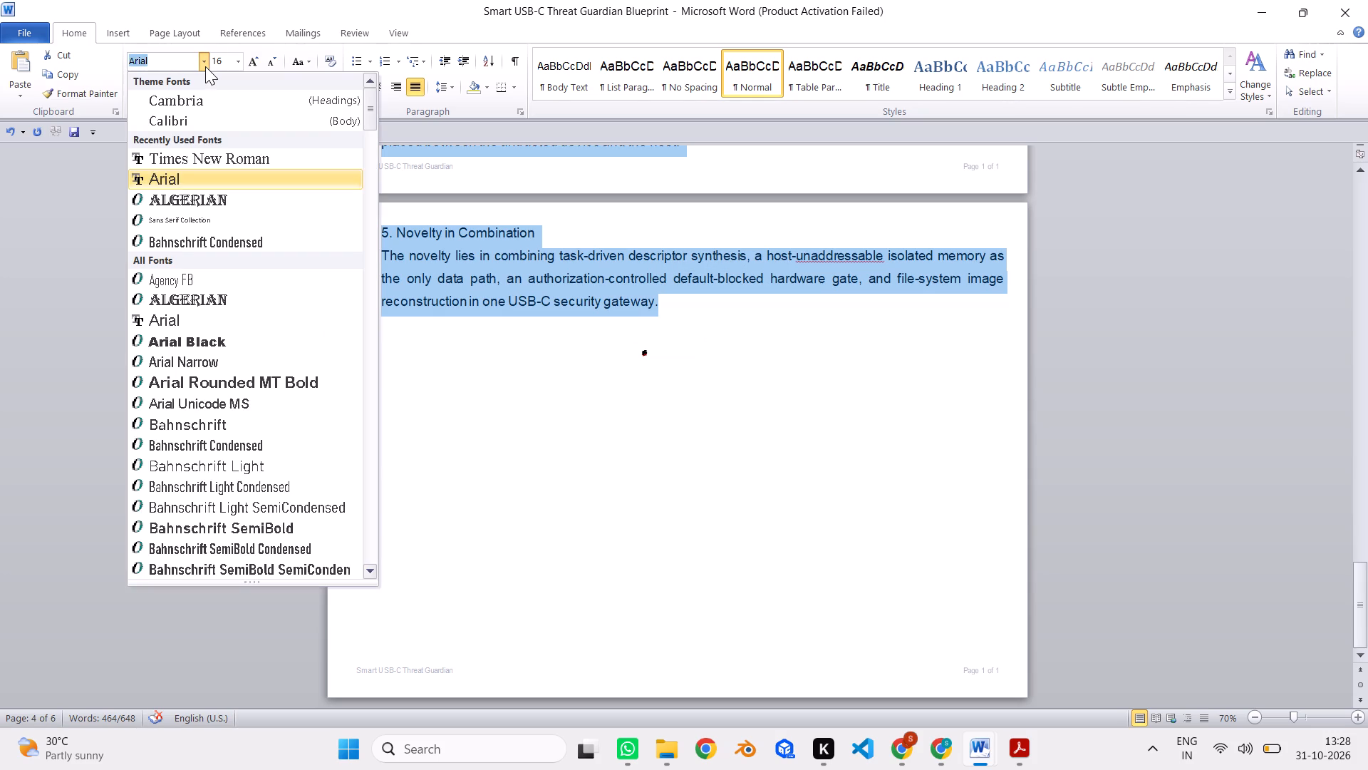
{"action": "left_click", "coordinate": [245, 158]}
{"action": "scroll", "coordinate": [471, 318], "scroll_direction": "up", "scroll_amount": 3}
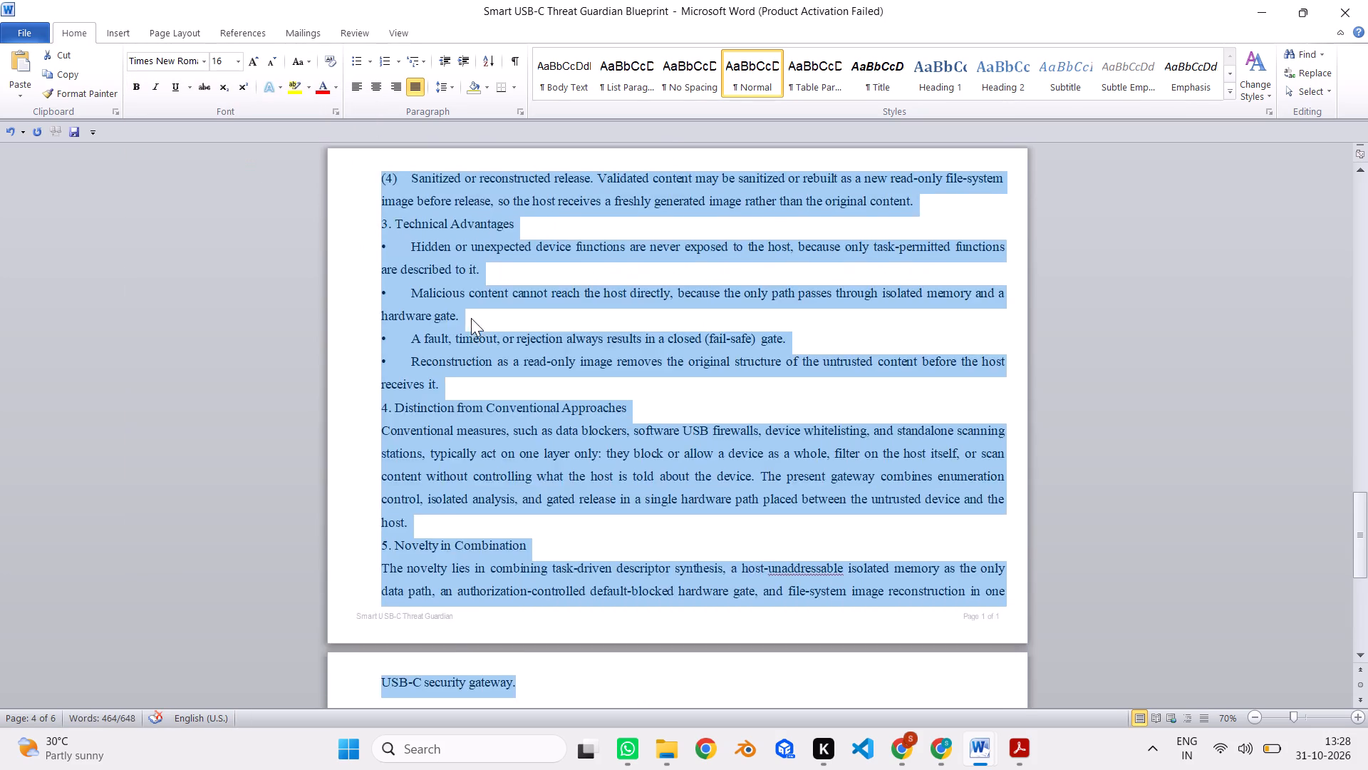
{"action": "scroll", "coordinate": [471, 318], "scroll_direction": "up", "scroll_amount": 8}
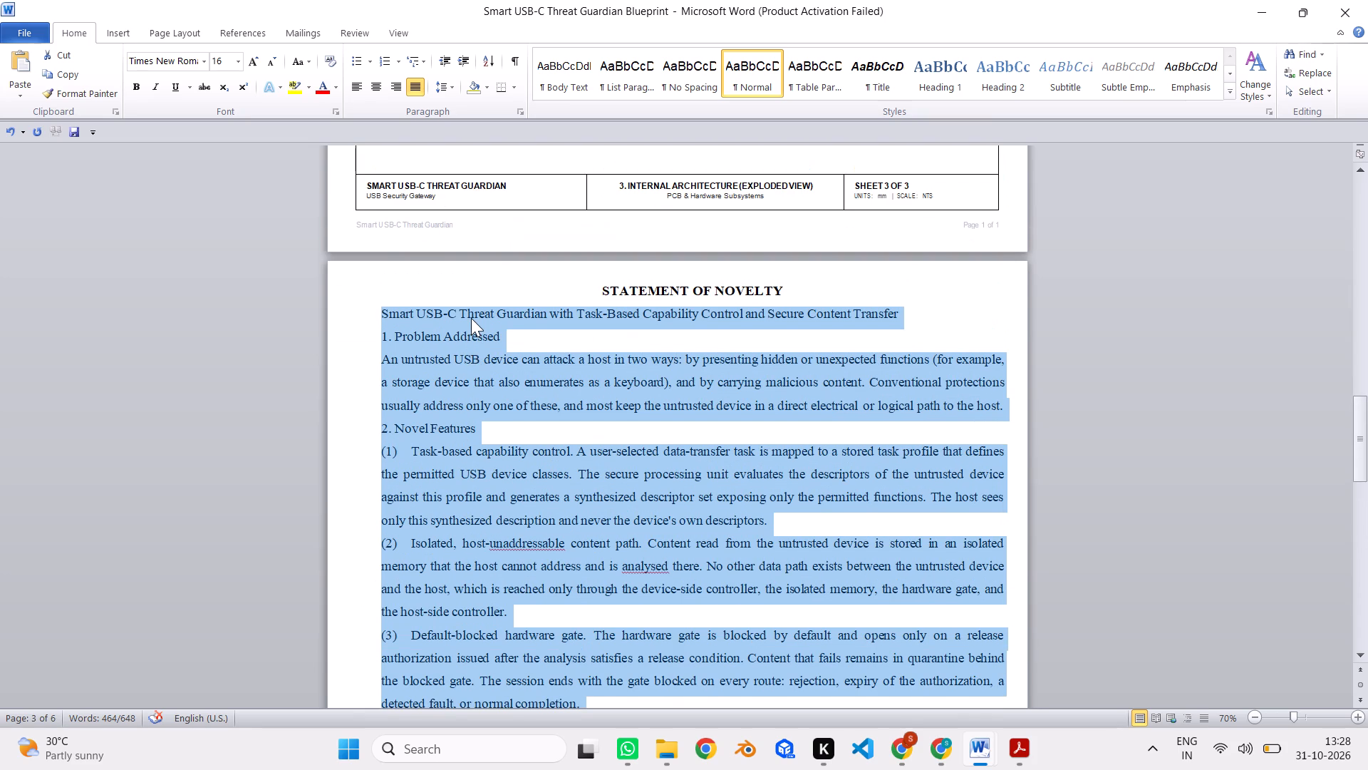
{"action": "left_click", "coordinate": [415, 309]}
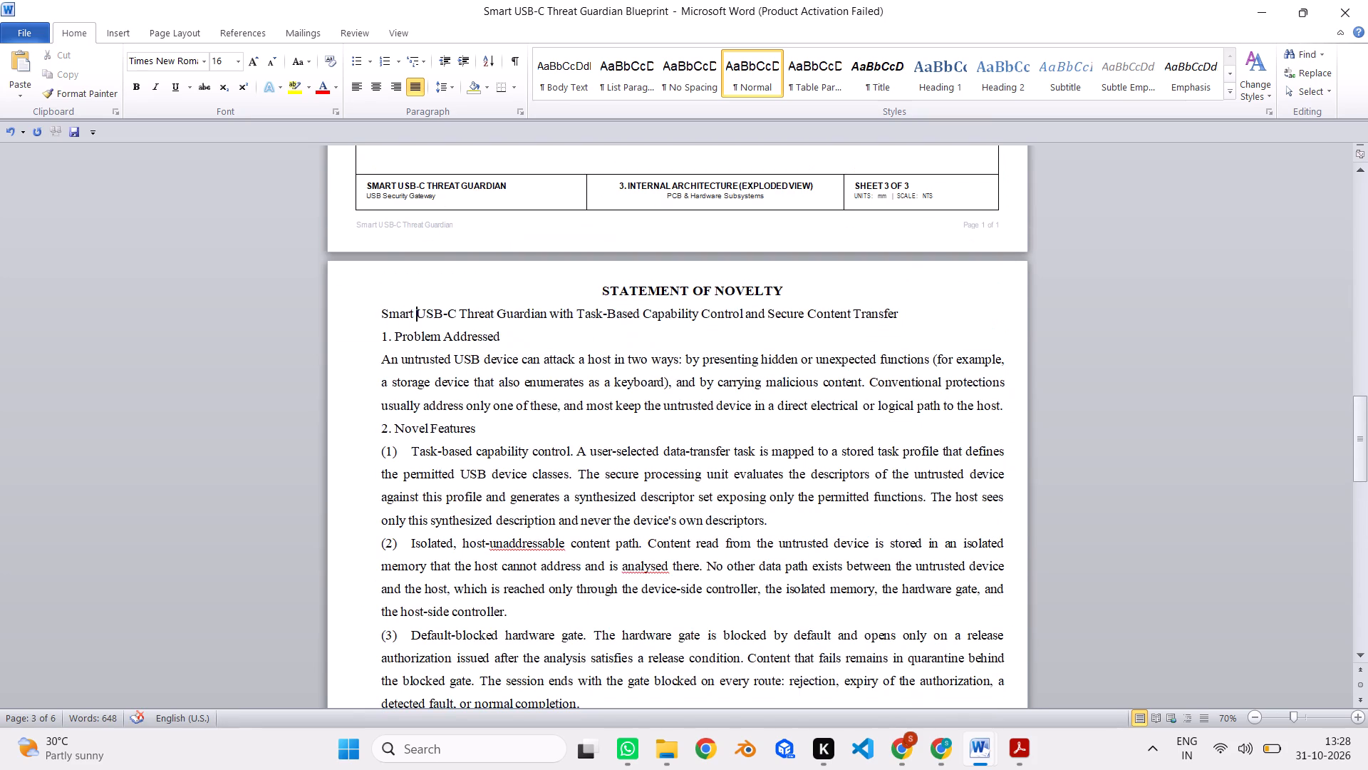
Centre and bold the subtitle line beginning "Smart USB-C Threat Guardian with Task-Based Capability Control".
{"action": "left_click_drag", "start_coordinate": [380, 312], "coordinate": [780, 297]}
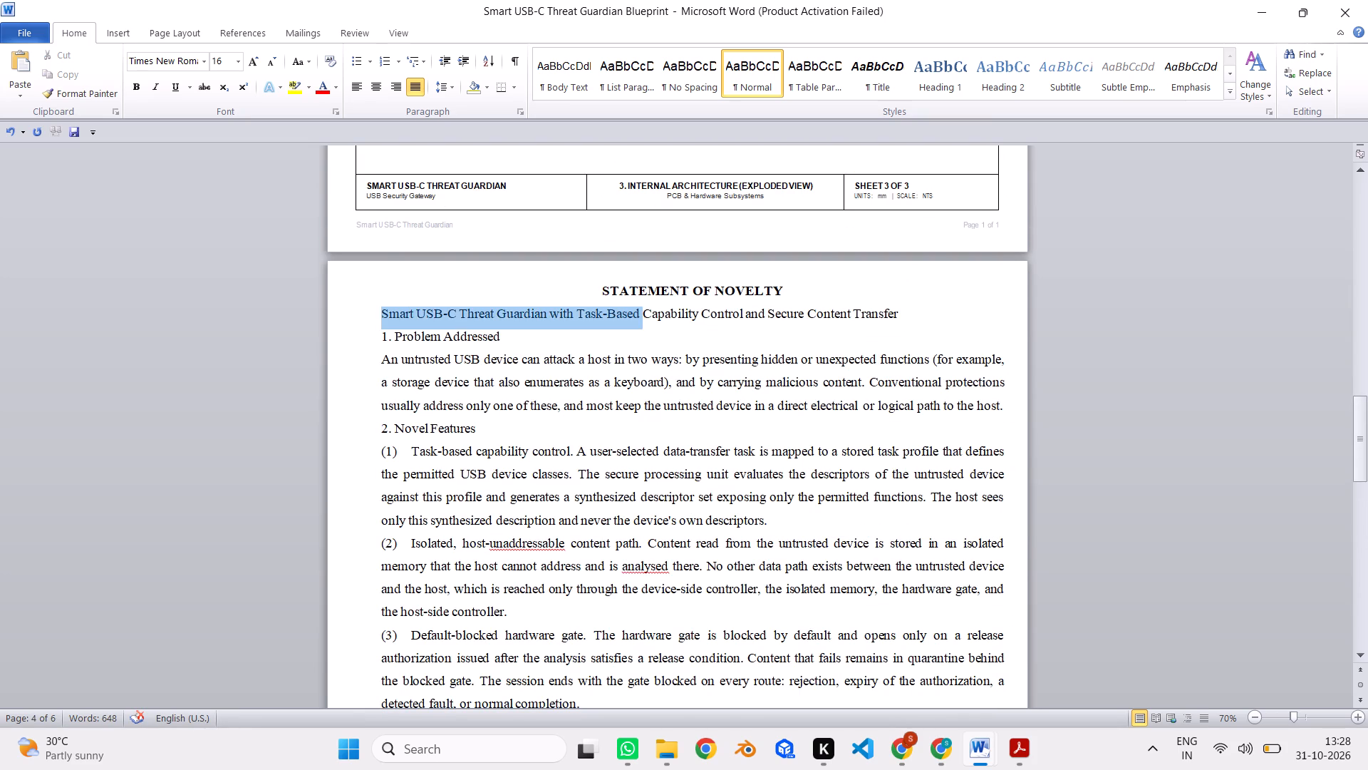
{"action": "left_click_drag", "start_coordinate": [780, 297], "coordinate": [898, 320]}
{"action": "left_click", "coordinate": [898, 320]}
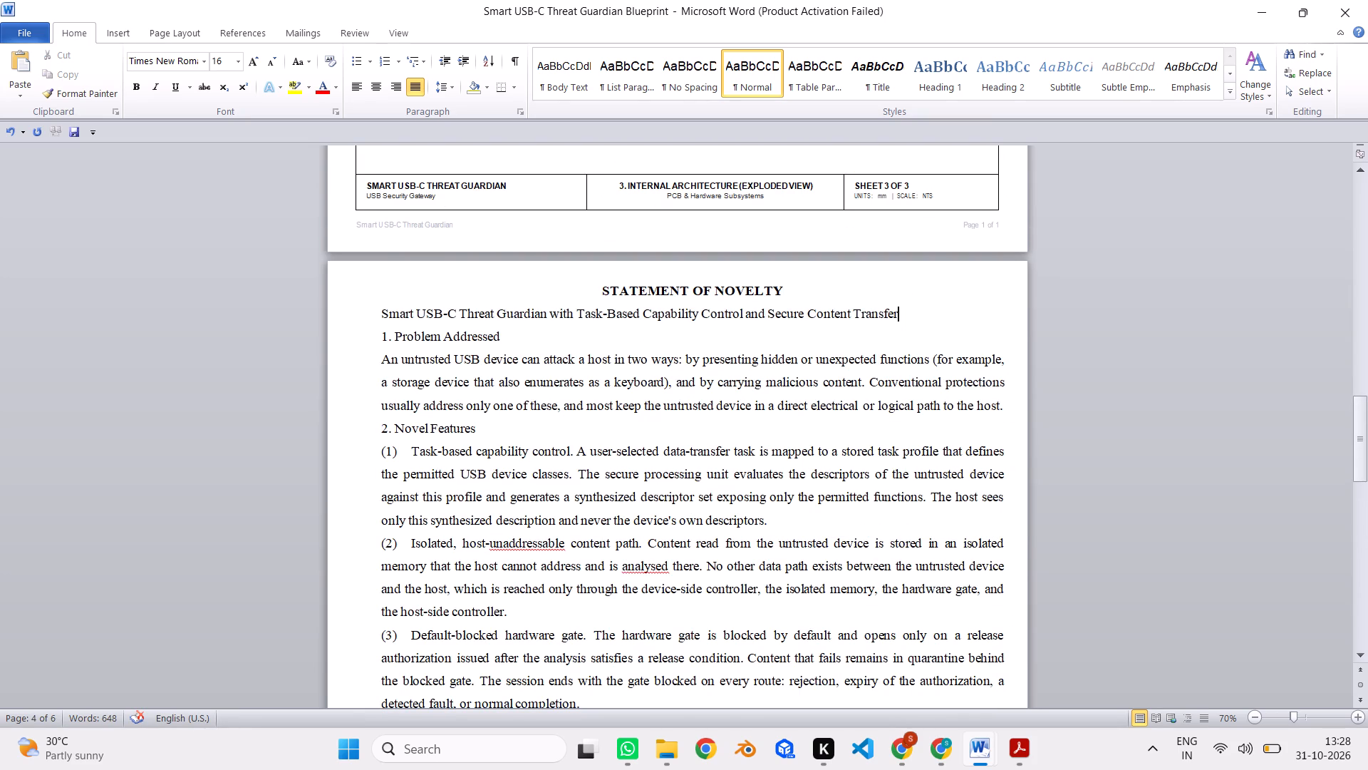
{"action": "left_click_drag", "start_coordinate": [898, 320], "coordinate": [382, 322]}
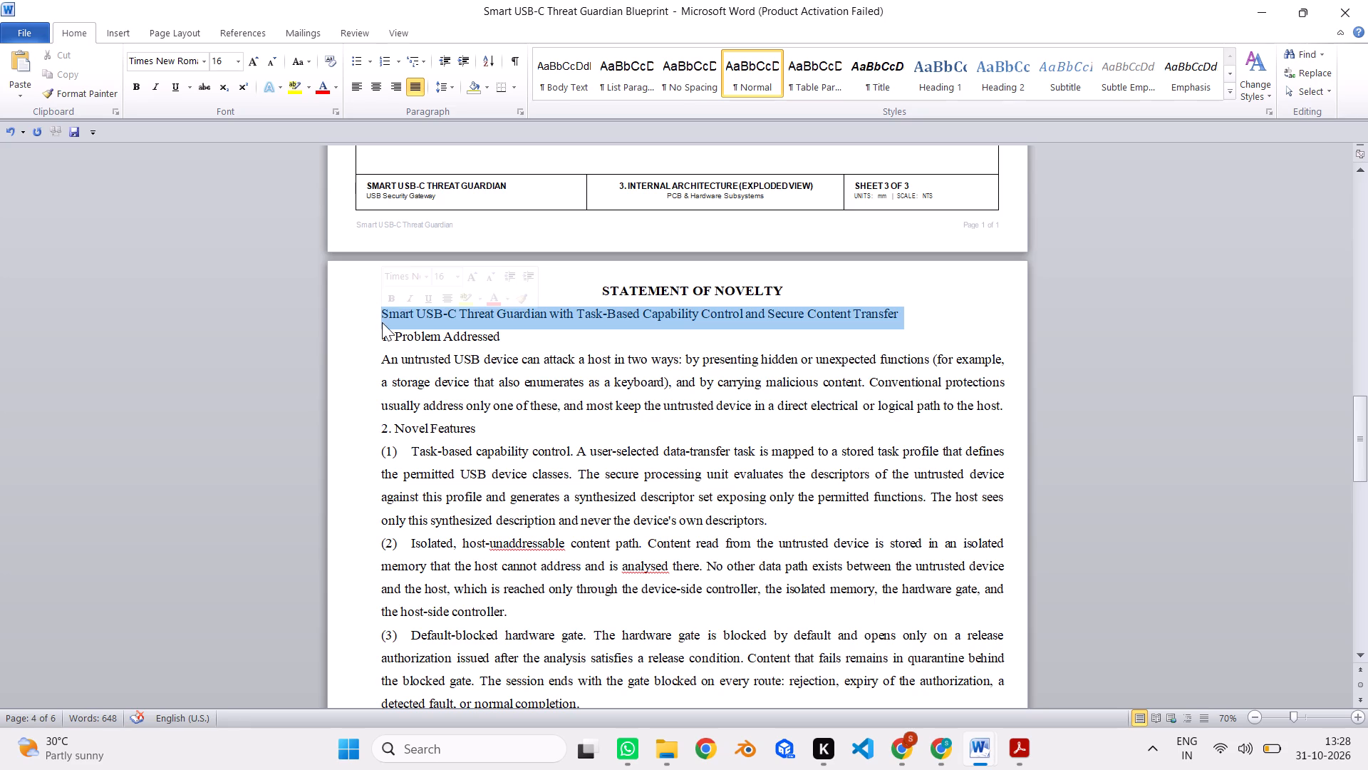
{"action": "left_click", "coordinate": [375, 89]}
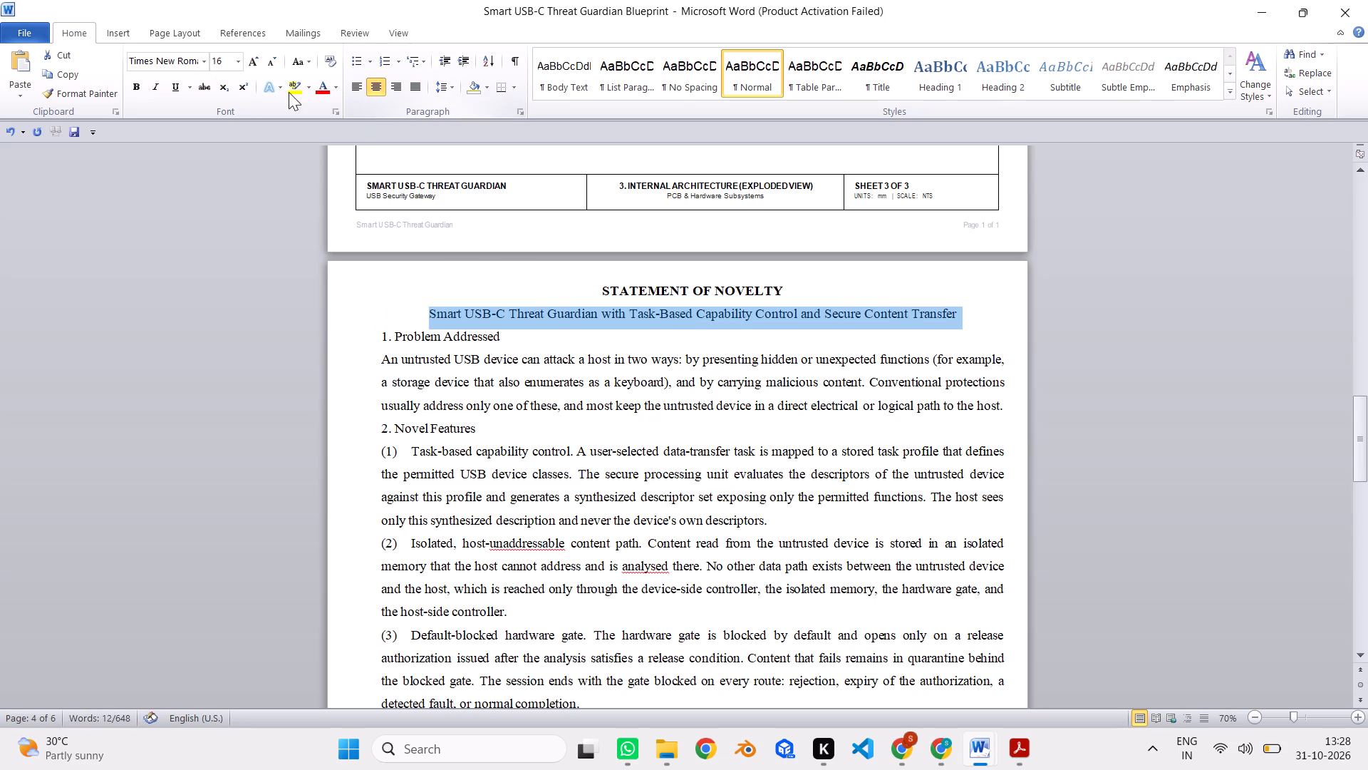
{"action": "left_click", "coordinate": [137, 88]}
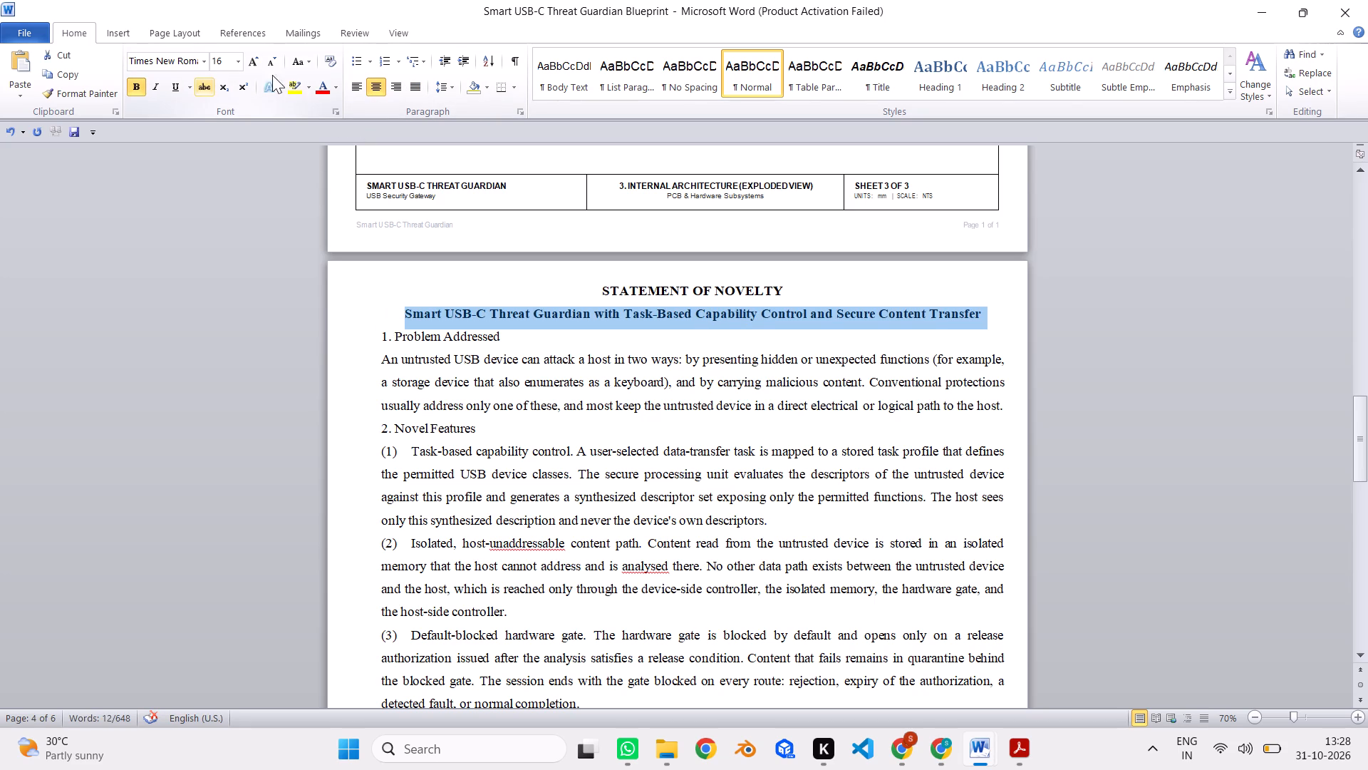
{"action": "left_click", "coordinate": [605, 351]}
Set the font size of the STATEMENT OF NOVELTY title to 20 and deselect it.
{"action": "left_click_drag", "start_coordinate": [601, 287], "coordinate": [787, 298]}
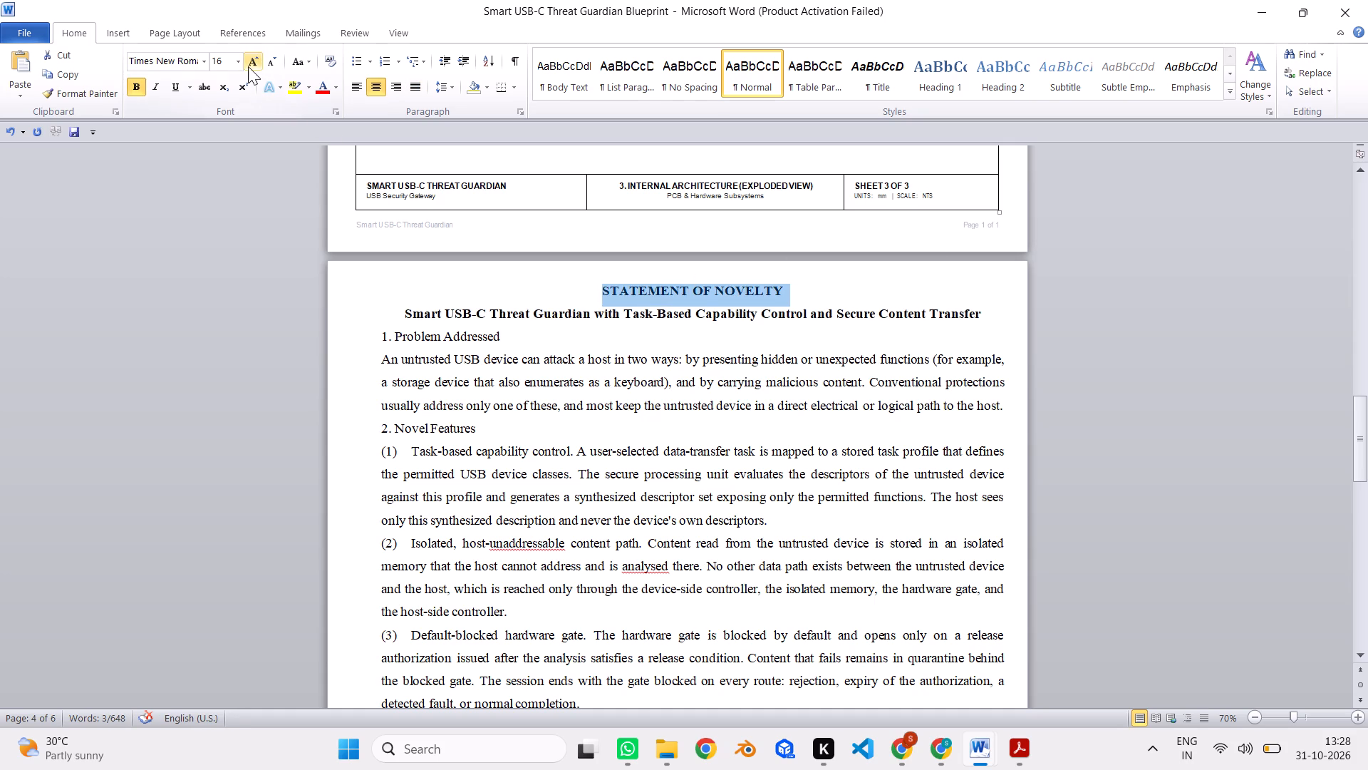
{"action": "left_click", "coordinate": [238, 63]}
{"action": "left_click", "coordinate": [218, 195]}
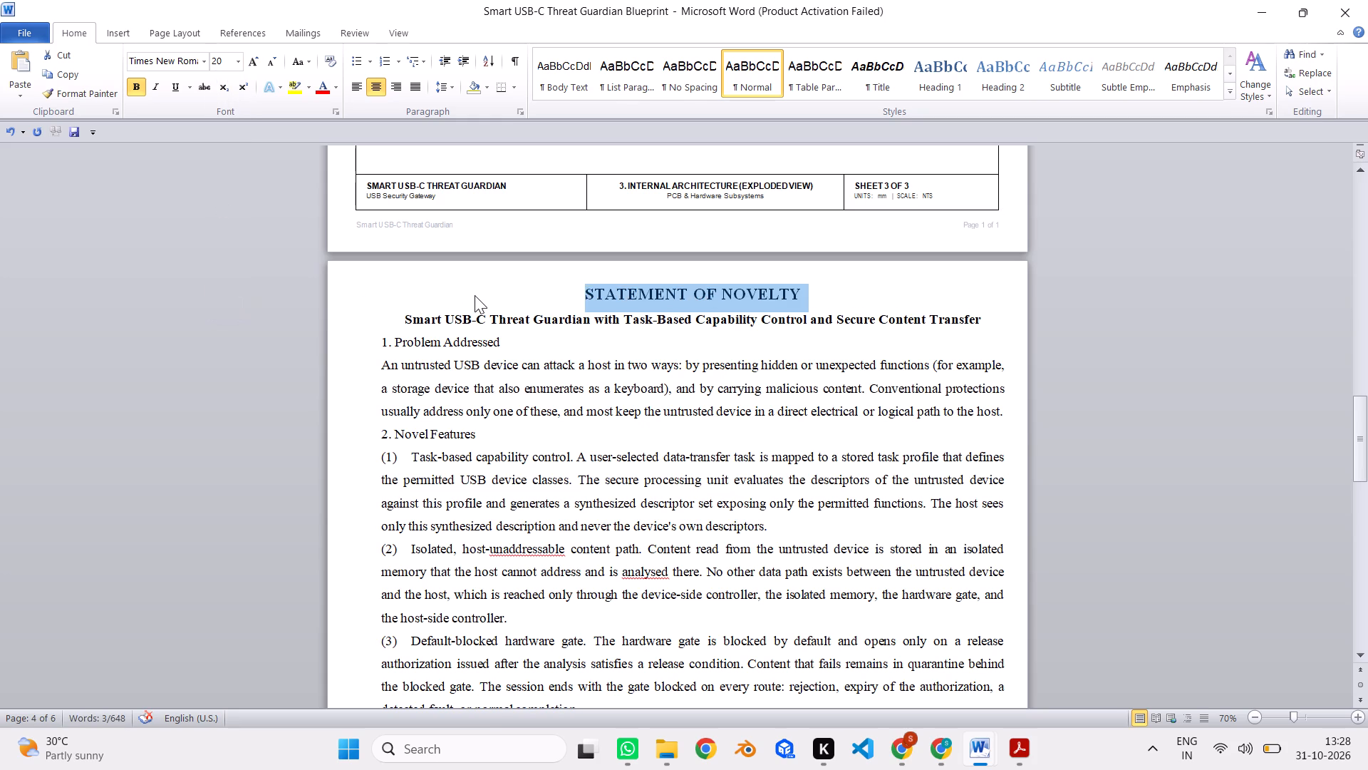
{"action": "left_click", "coordinate": [474, 295]}
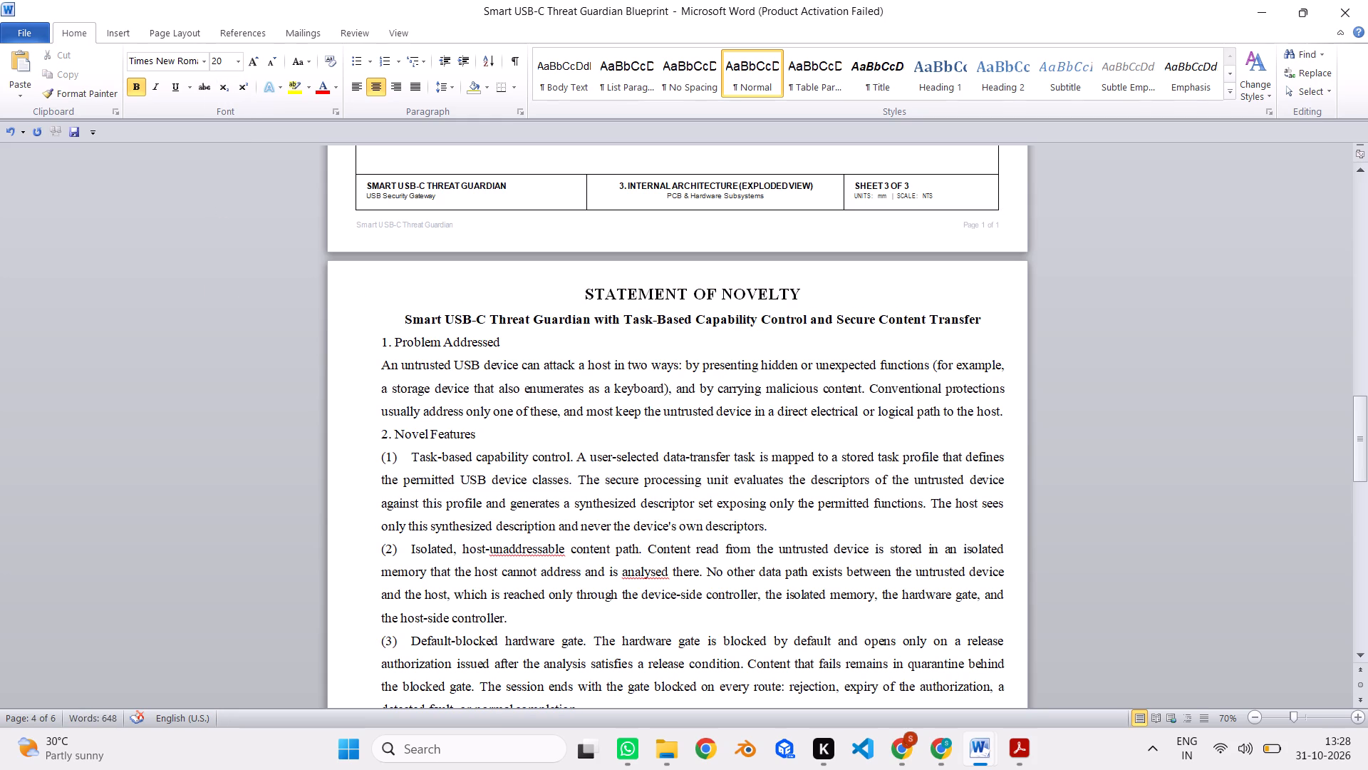
Review the layout of the drawing sheets and the formatted Statement of Novelty pages throughout the document.
{"action": "scroll", "coordinate": [474, 295], "scroll_direction": "down", "scroll_amount": 1}
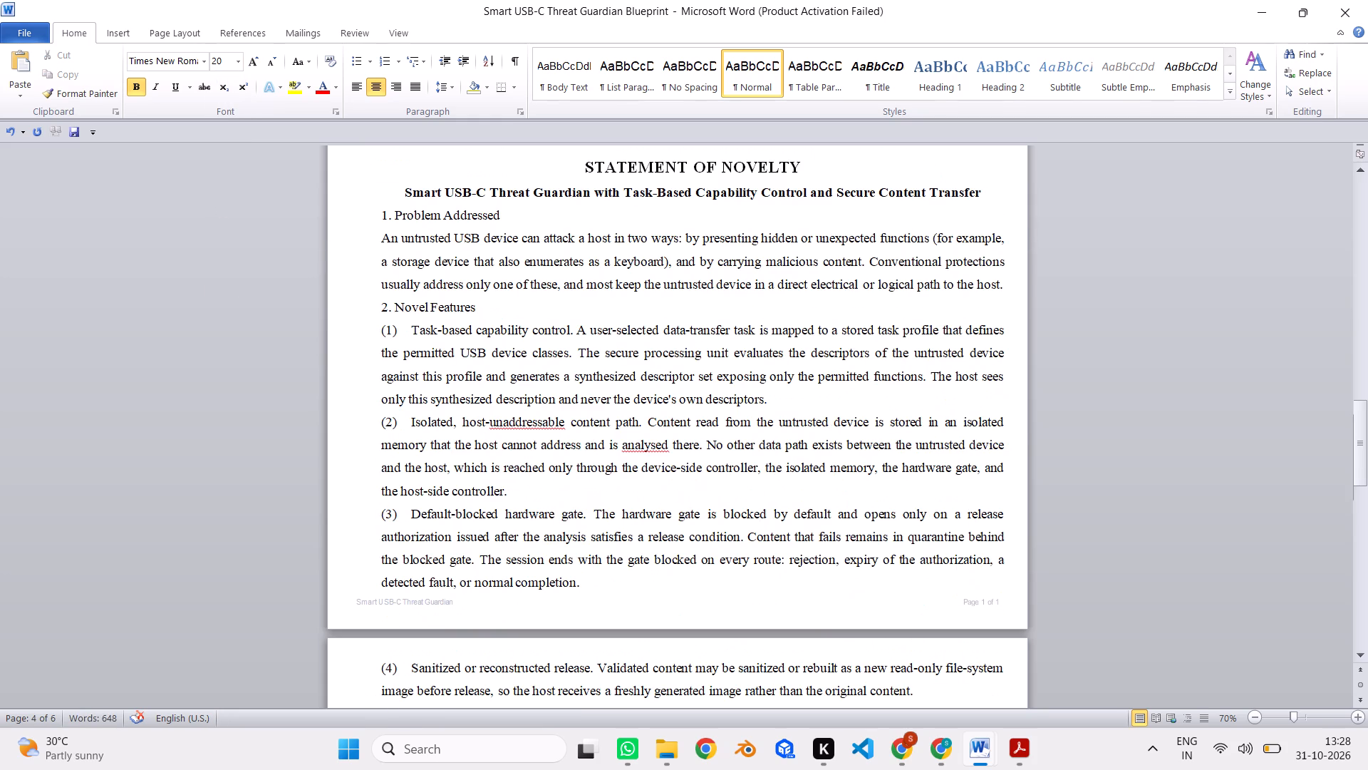
{"action": "scroll", "coordinate": [474, 295], "scroll_direction": "down", "scroll_amount": 1}
{"action": "scroll", "coordinate": [474, 295], "scroll_direction": "up", "scroll_amount": 9}
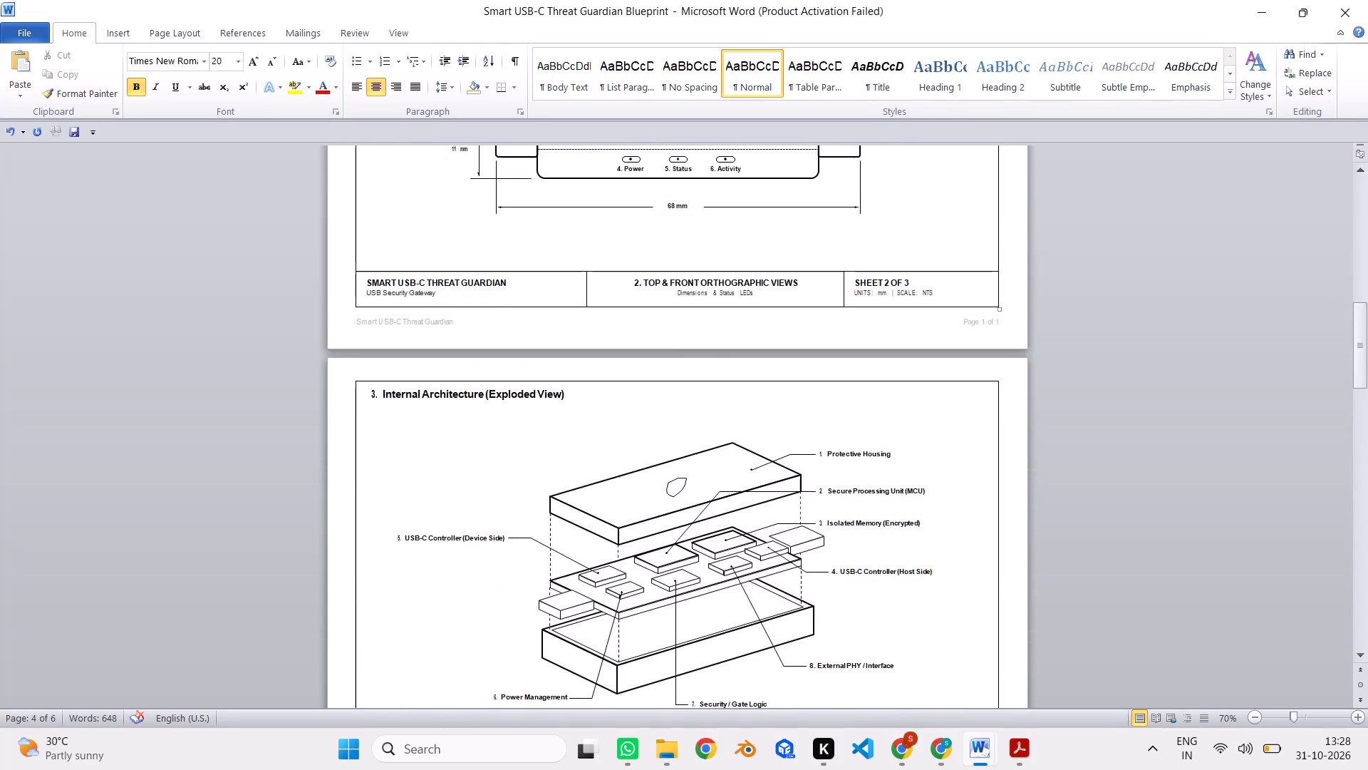
{"action": "scroll", "coordinate": [474, 295], "scroll_direction": "up", "scroll_amount": 5}
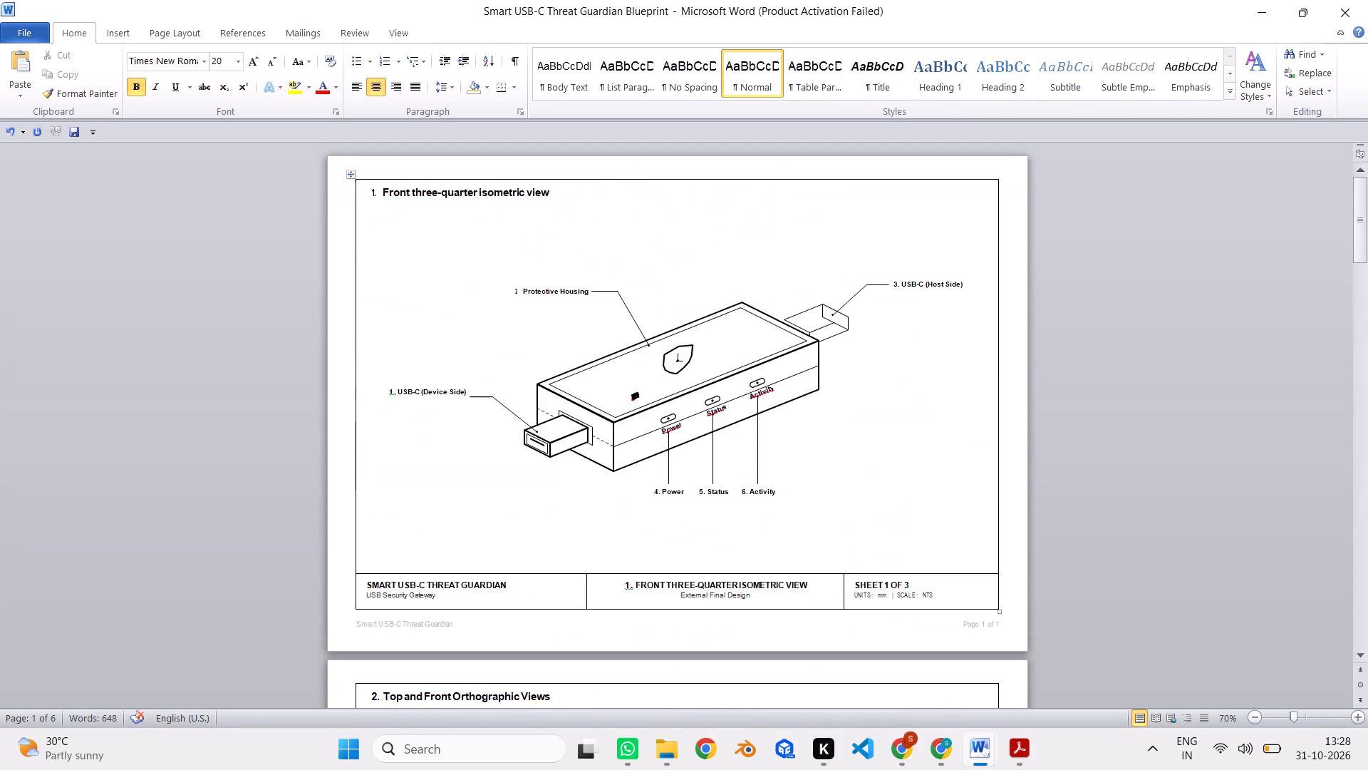
{"action": "scroll", "coordinate": [474, 295], "scroll_direction": "down", "scroll_amount": 10}
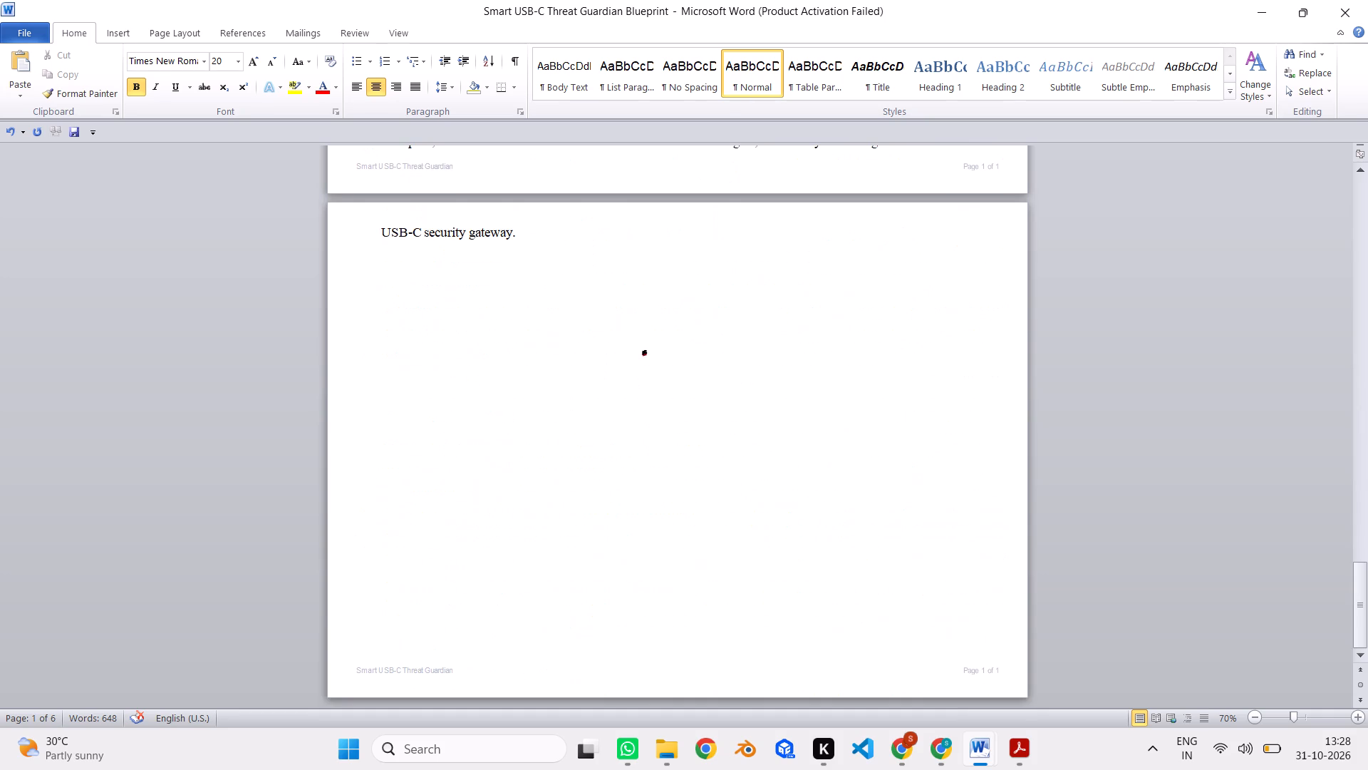
{"action": "scroll", "coordinate": [474, 295], "scroll_direction": "up", "scroll_amount": 3}
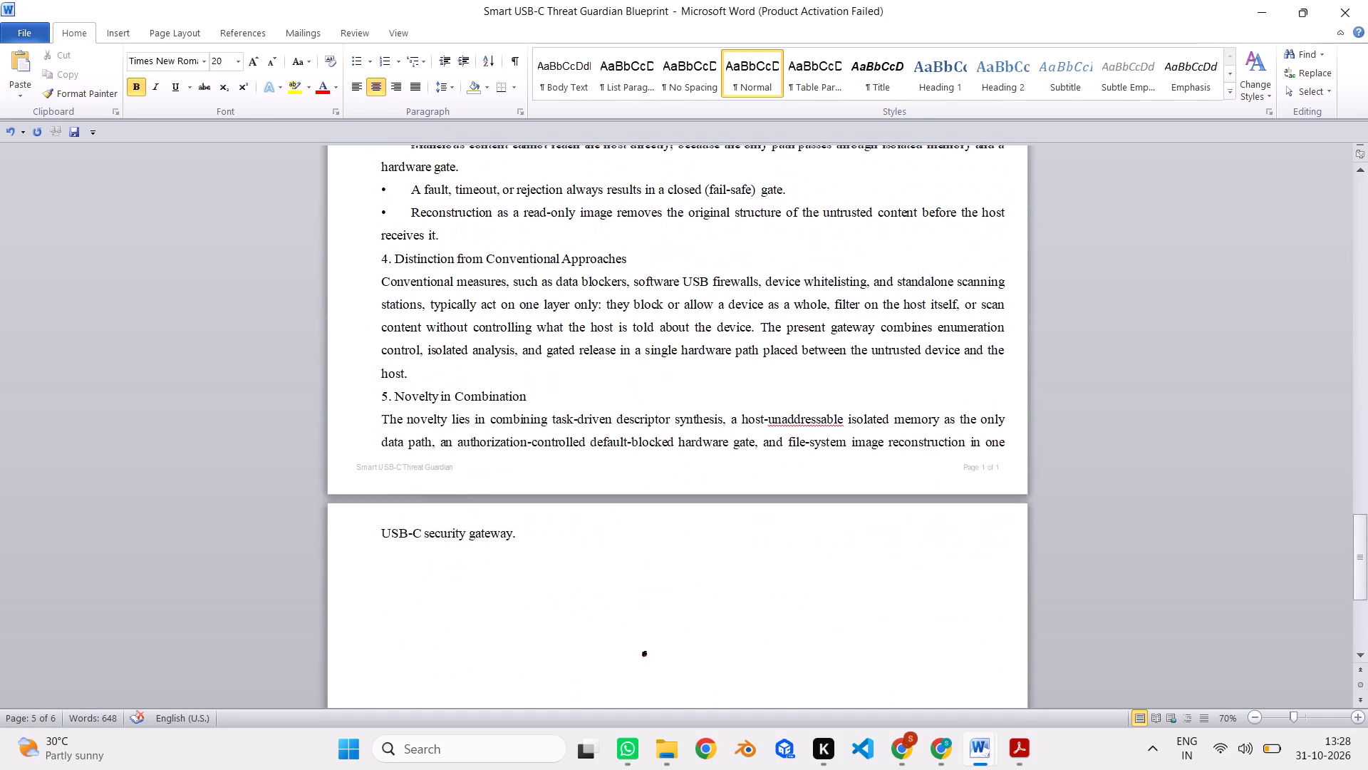
{"action": "scroll", "coordinate": [474, 295], "scroll_direction": "up", "scroll_amount": 4}
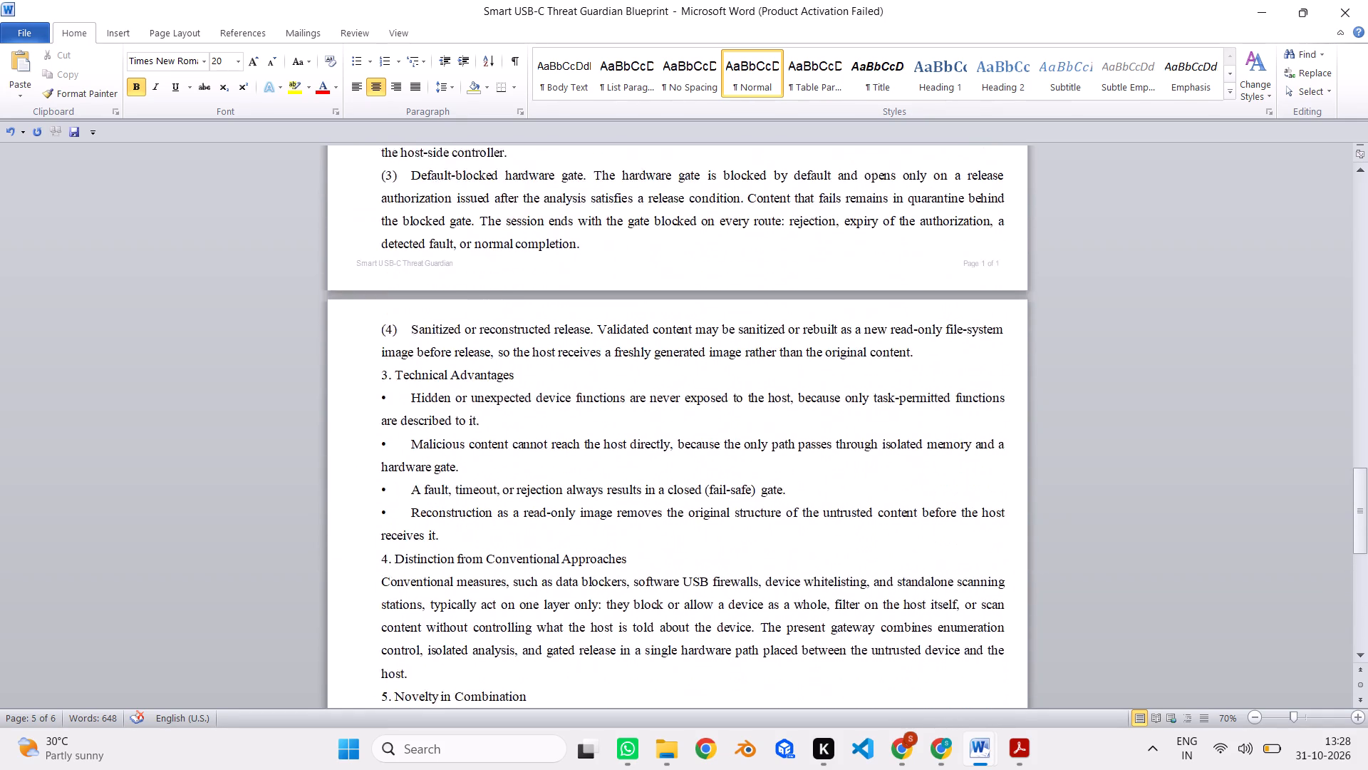
{"action": "scroll", "coordinate": [474, 295], "scroll_direction": "up", "scroll_amount": 7}
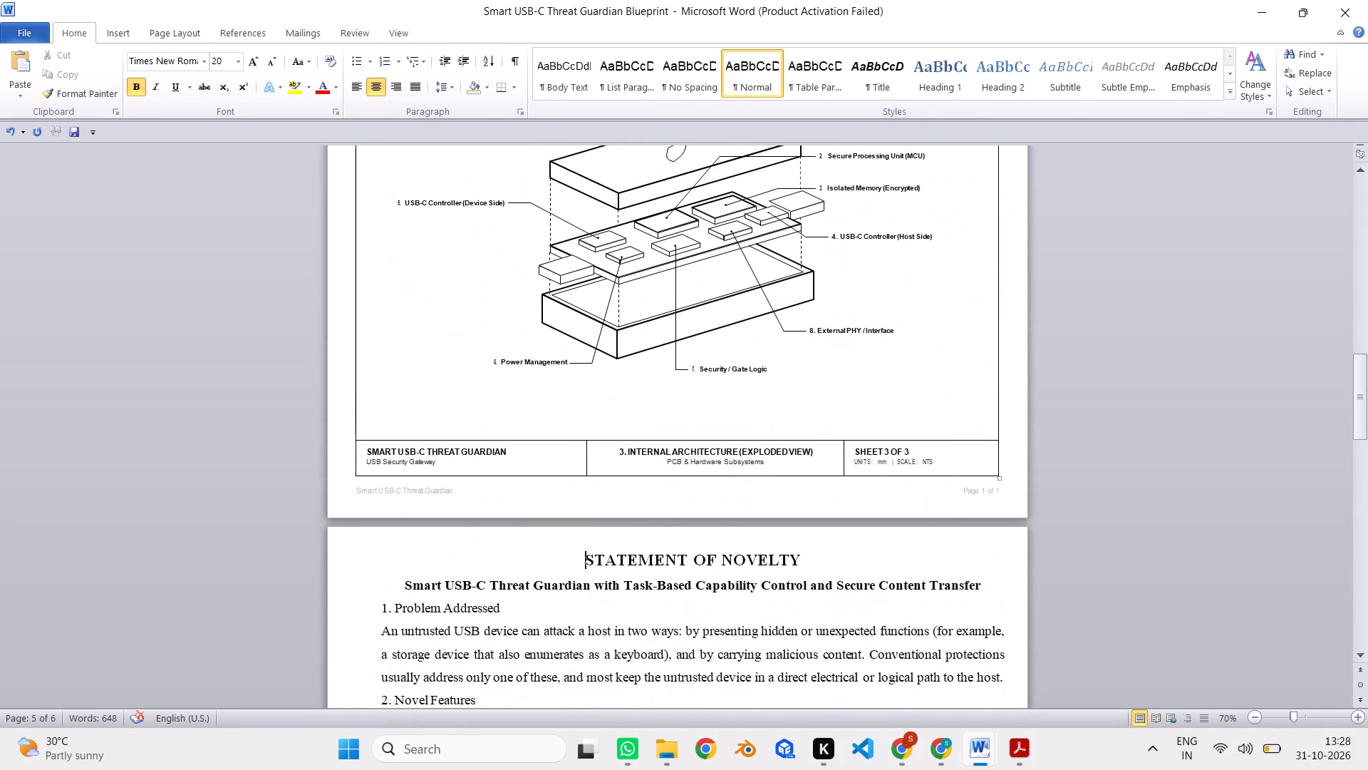
{"action": "scroll", "coordinate": [474, 295], "scroll_direction": "down", "scroll_amount": 2}
{"action": "scroll", "coordinate": [582, 395], "scroll_direction": "down", "scroll_amount": 1}
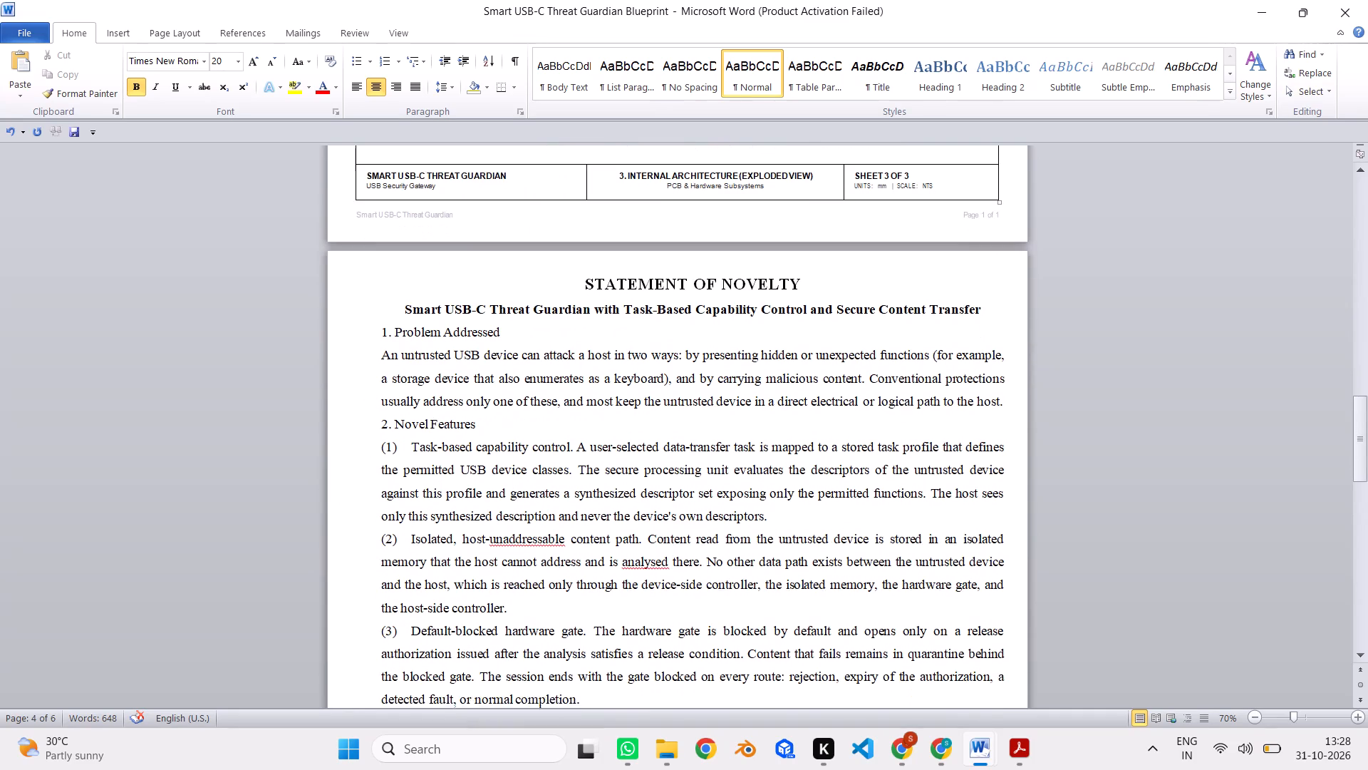
{"action": "scroll", "coordinate": [582, 395], "scroll_direction": "down", "scroll_amount": 3}
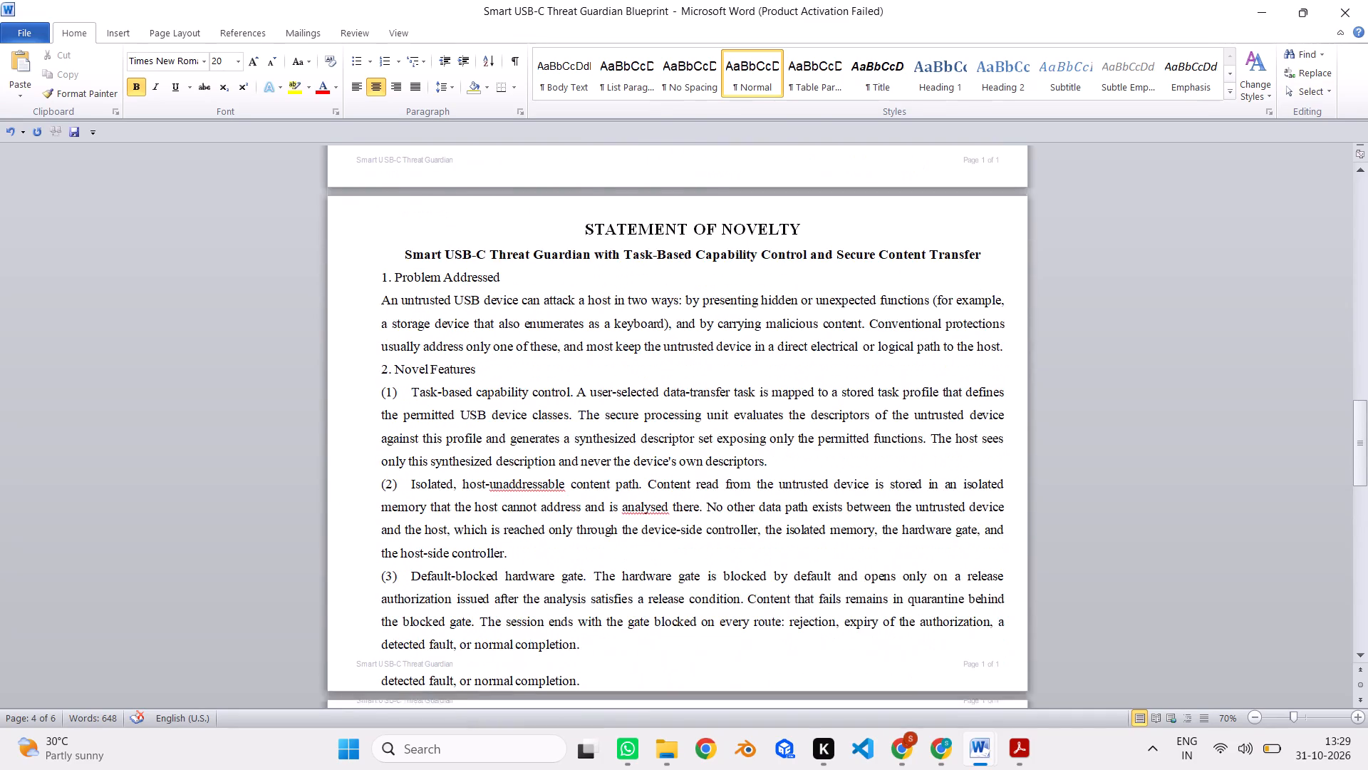
{"action": "scroll", "coordinate": [587, 382], "scroll_direction": "down", "scroll_amount": 8}
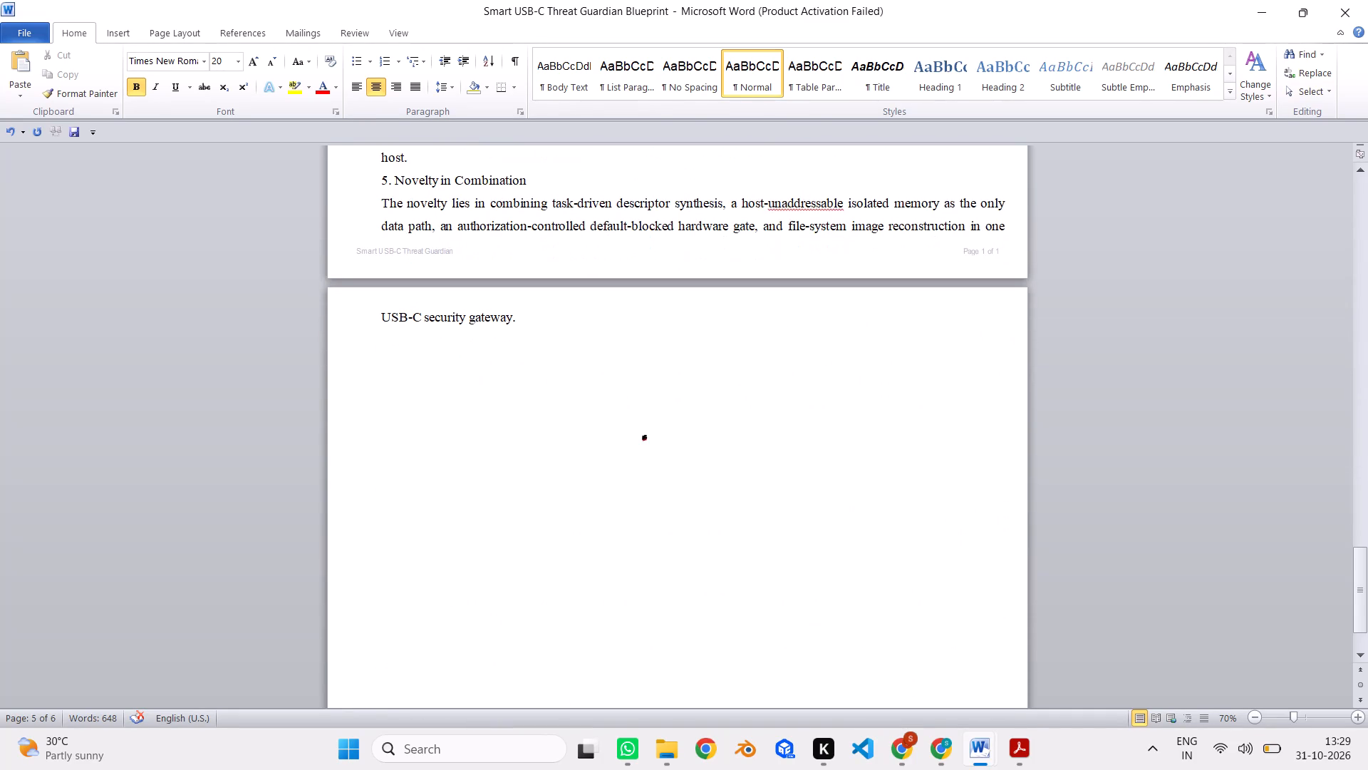
{"action": "scroll", "coordinate": [642, 456], "scroll_direction": "up", "scroll_amount": 1}
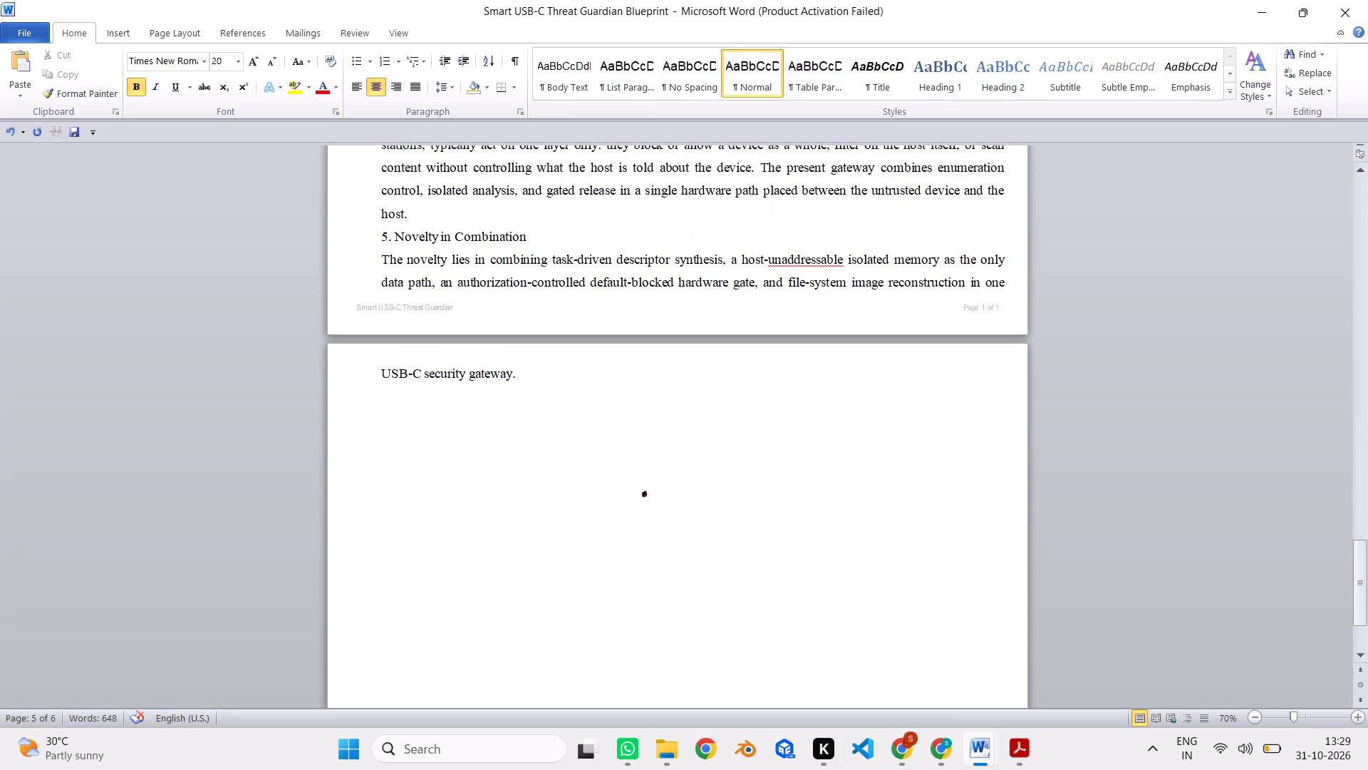
{"action": "scroll", "coordinate": [642, 456], "scroll_direction": "up", "scroll_amount": 2, "text": "ctrl"}
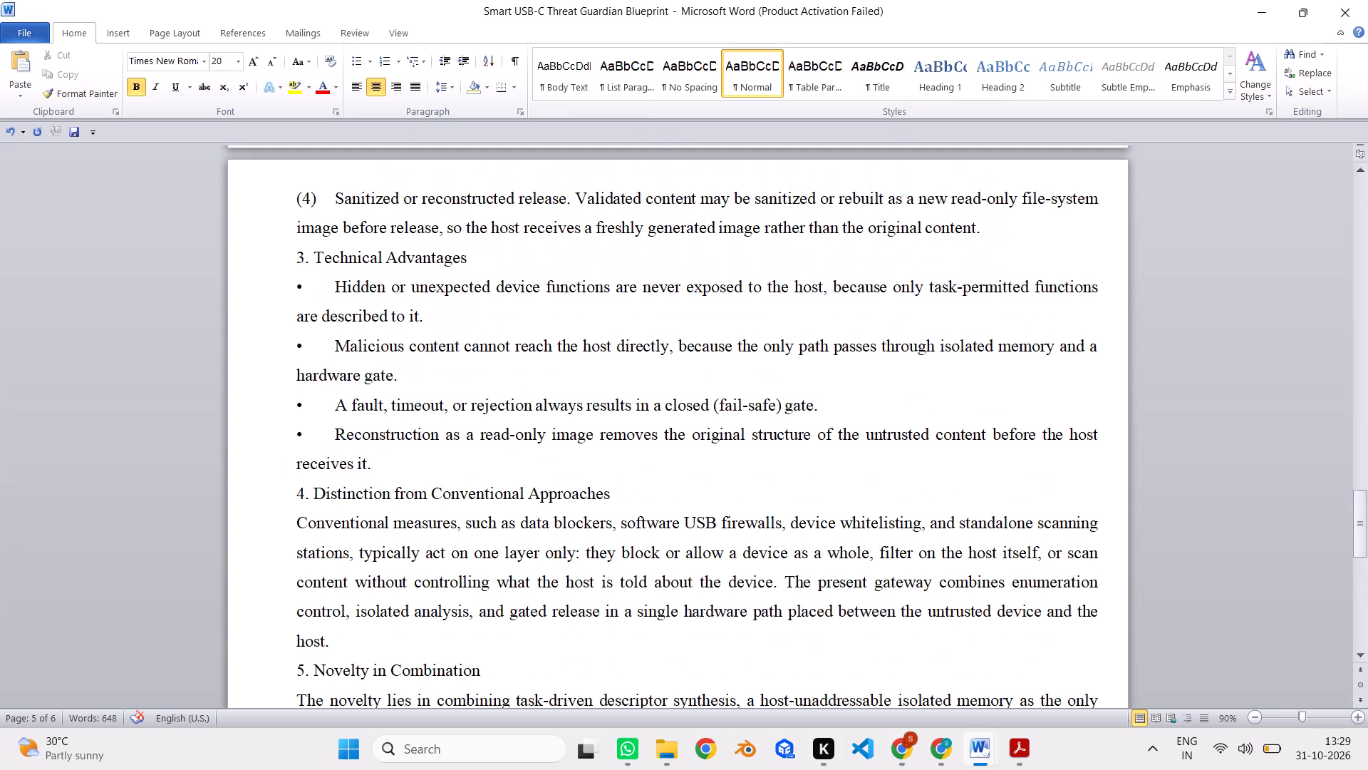
{"action": "scroll", "coordinate": [642, 456], "scroll_direction": "down", "scroll_amount": 4}
{"action": "scroll", "coordinate": [642, 456], "scroll_direction": "up", "scroll_amount": 6}
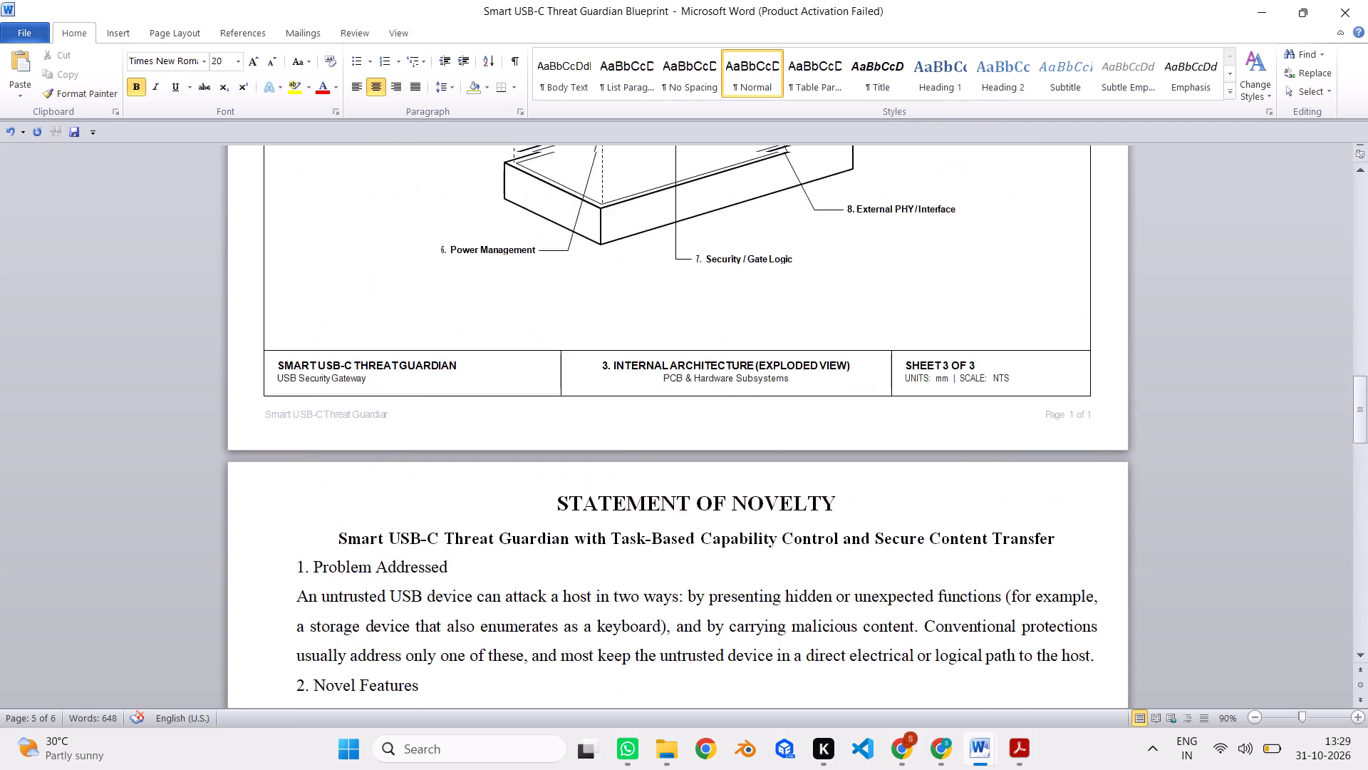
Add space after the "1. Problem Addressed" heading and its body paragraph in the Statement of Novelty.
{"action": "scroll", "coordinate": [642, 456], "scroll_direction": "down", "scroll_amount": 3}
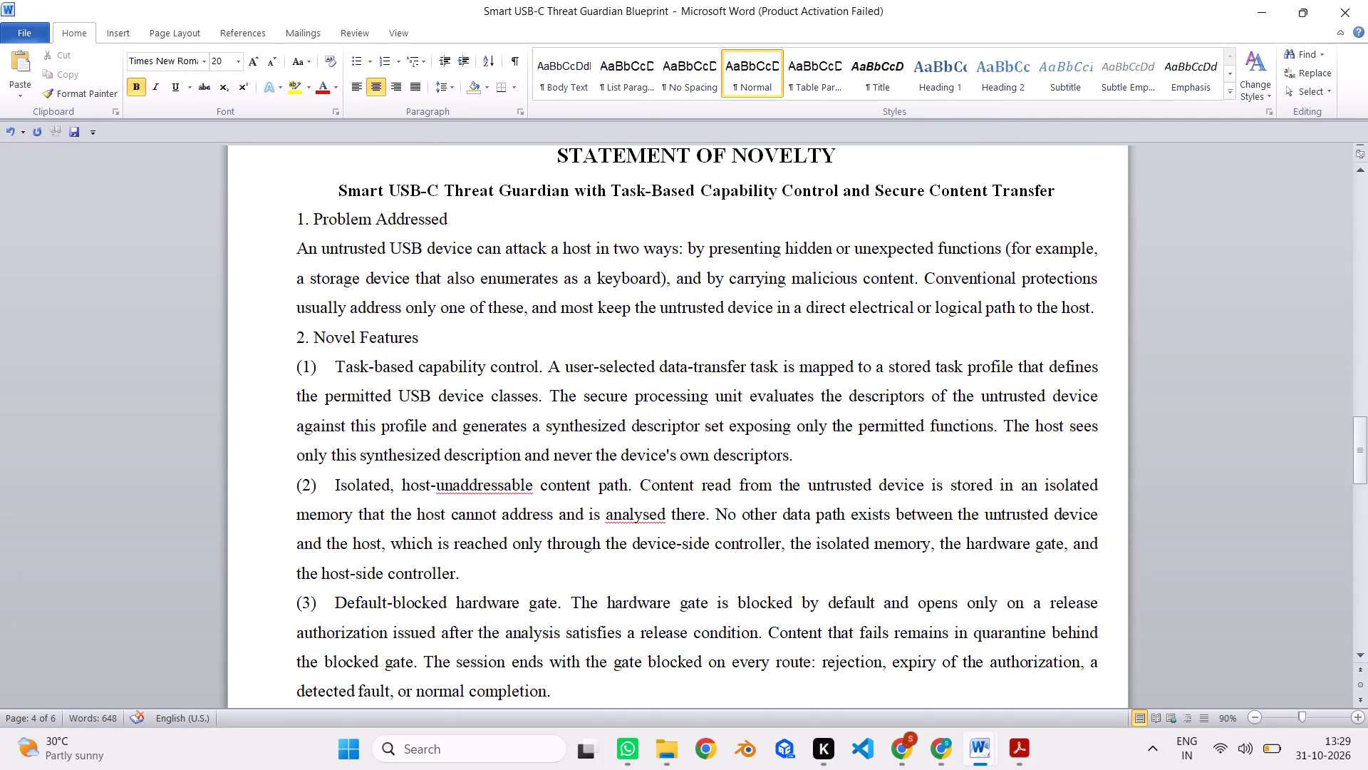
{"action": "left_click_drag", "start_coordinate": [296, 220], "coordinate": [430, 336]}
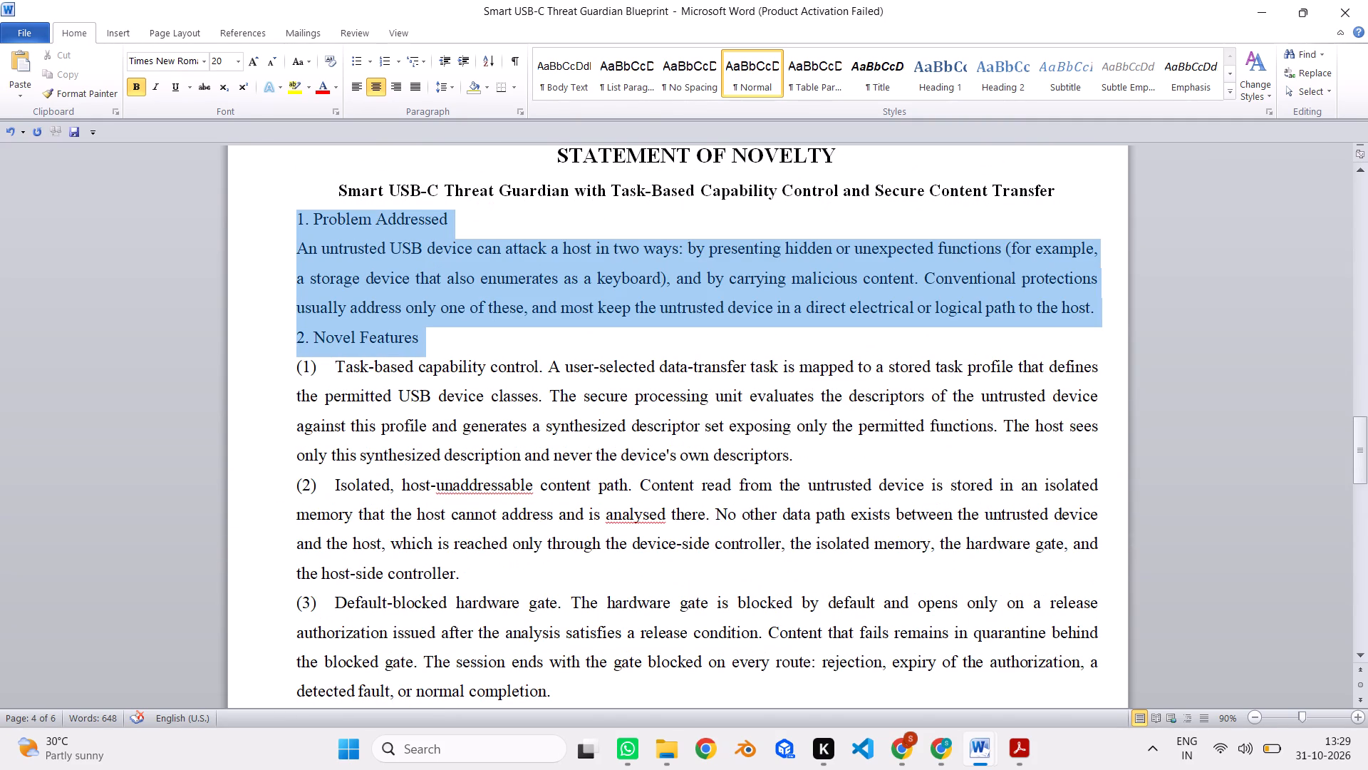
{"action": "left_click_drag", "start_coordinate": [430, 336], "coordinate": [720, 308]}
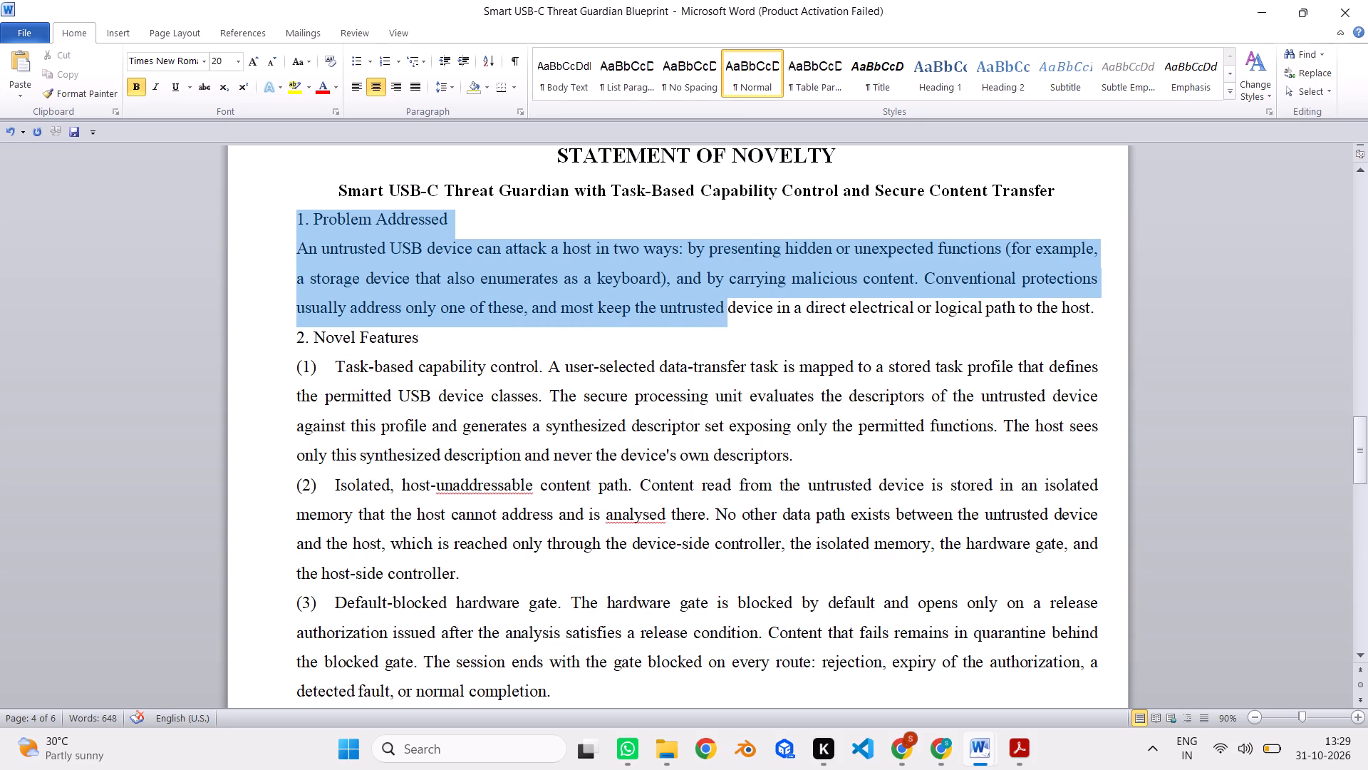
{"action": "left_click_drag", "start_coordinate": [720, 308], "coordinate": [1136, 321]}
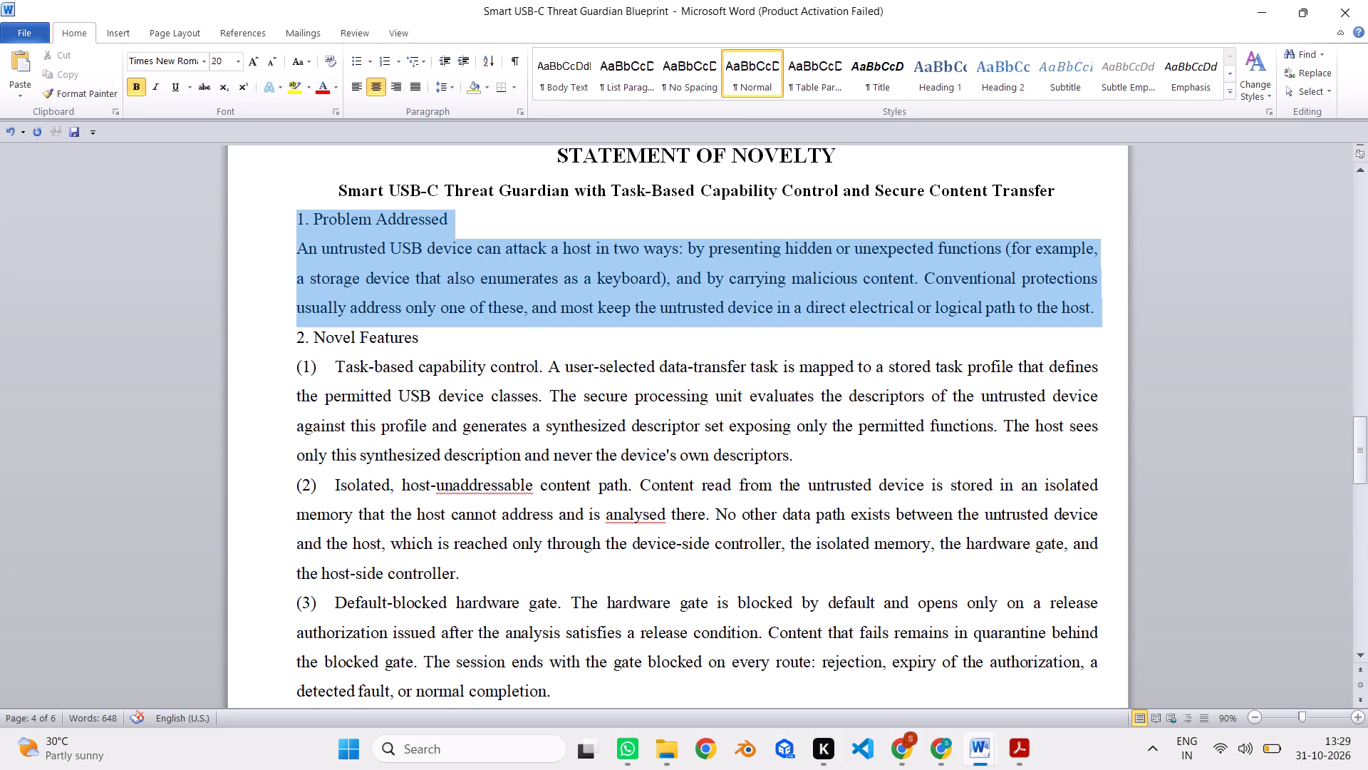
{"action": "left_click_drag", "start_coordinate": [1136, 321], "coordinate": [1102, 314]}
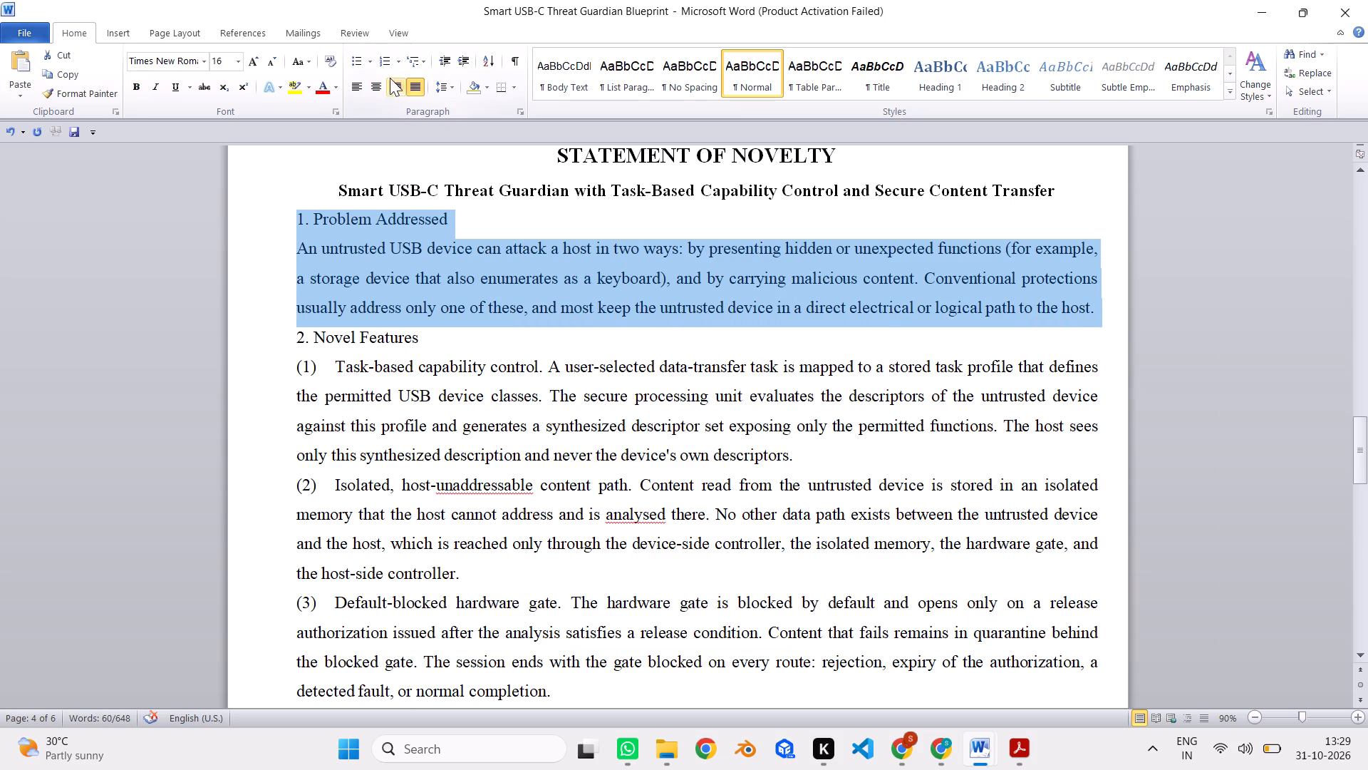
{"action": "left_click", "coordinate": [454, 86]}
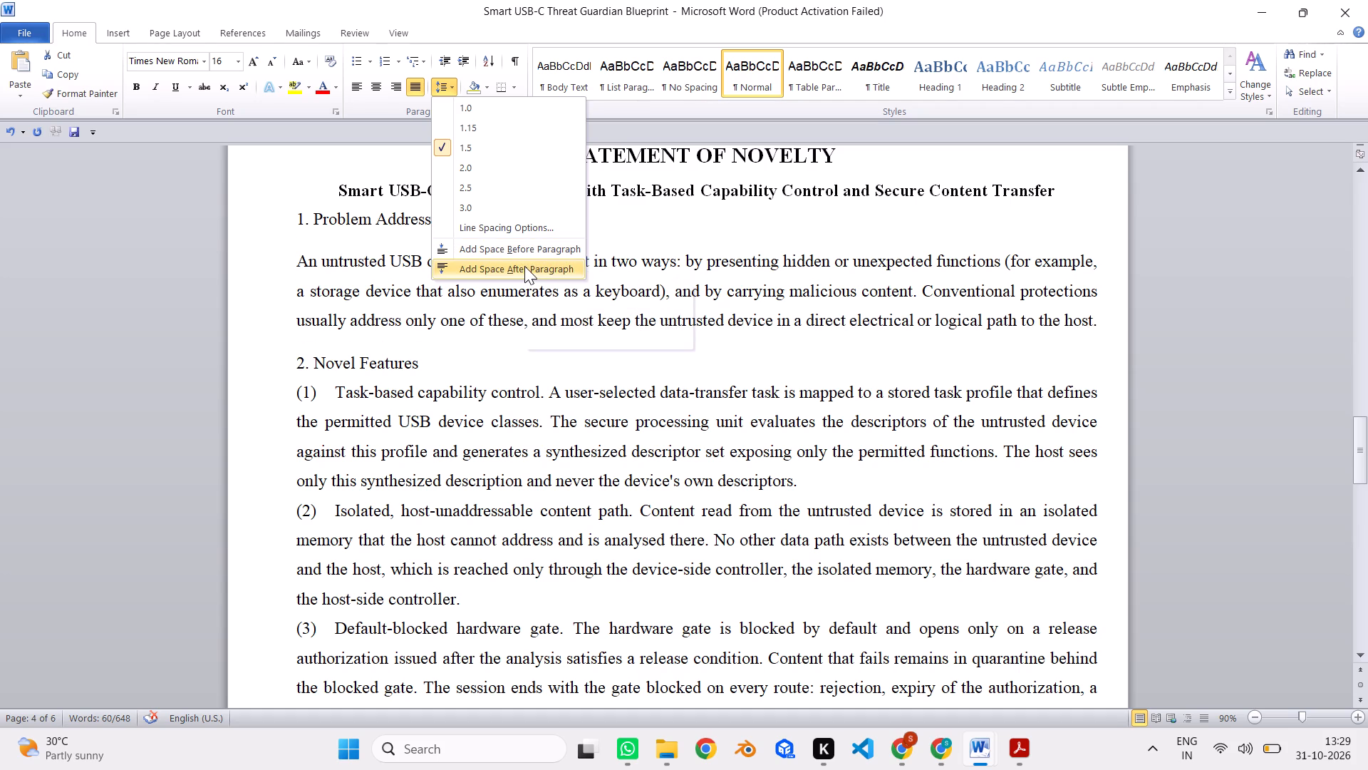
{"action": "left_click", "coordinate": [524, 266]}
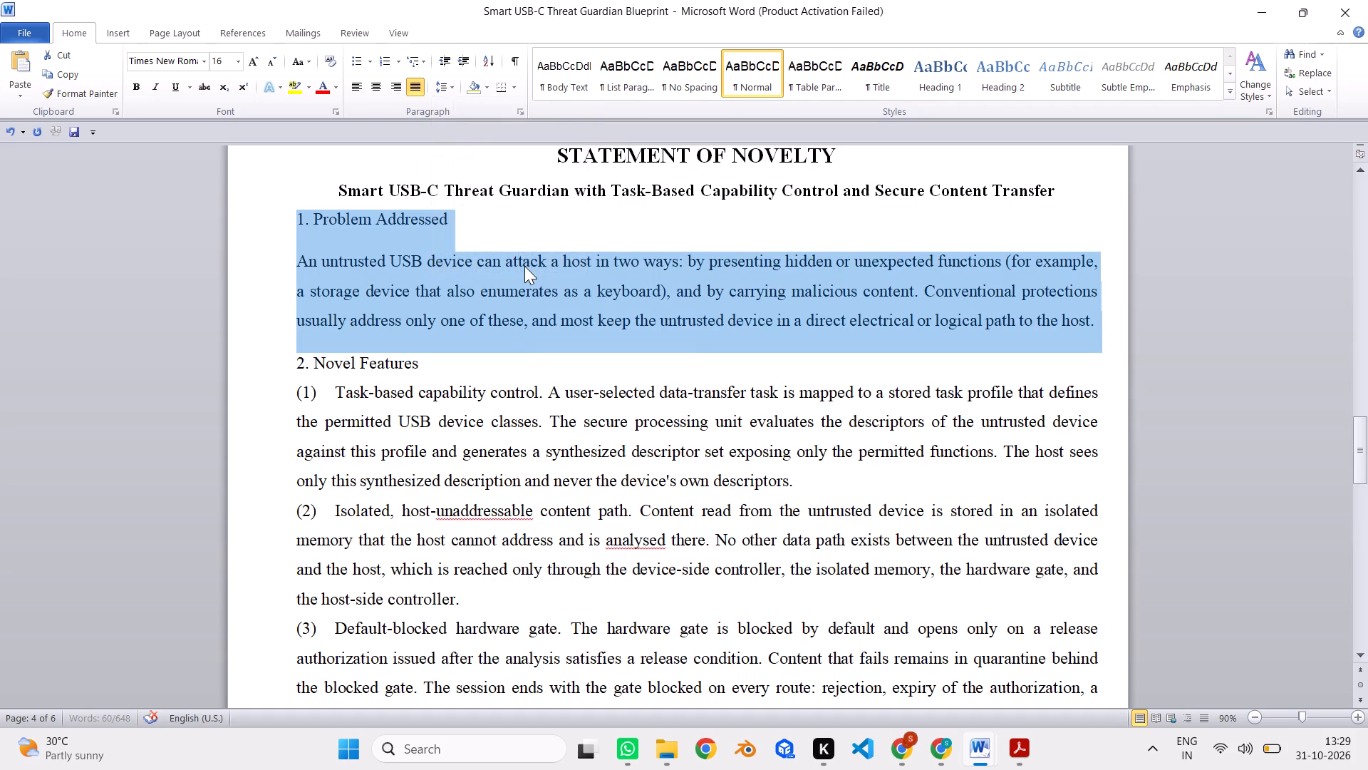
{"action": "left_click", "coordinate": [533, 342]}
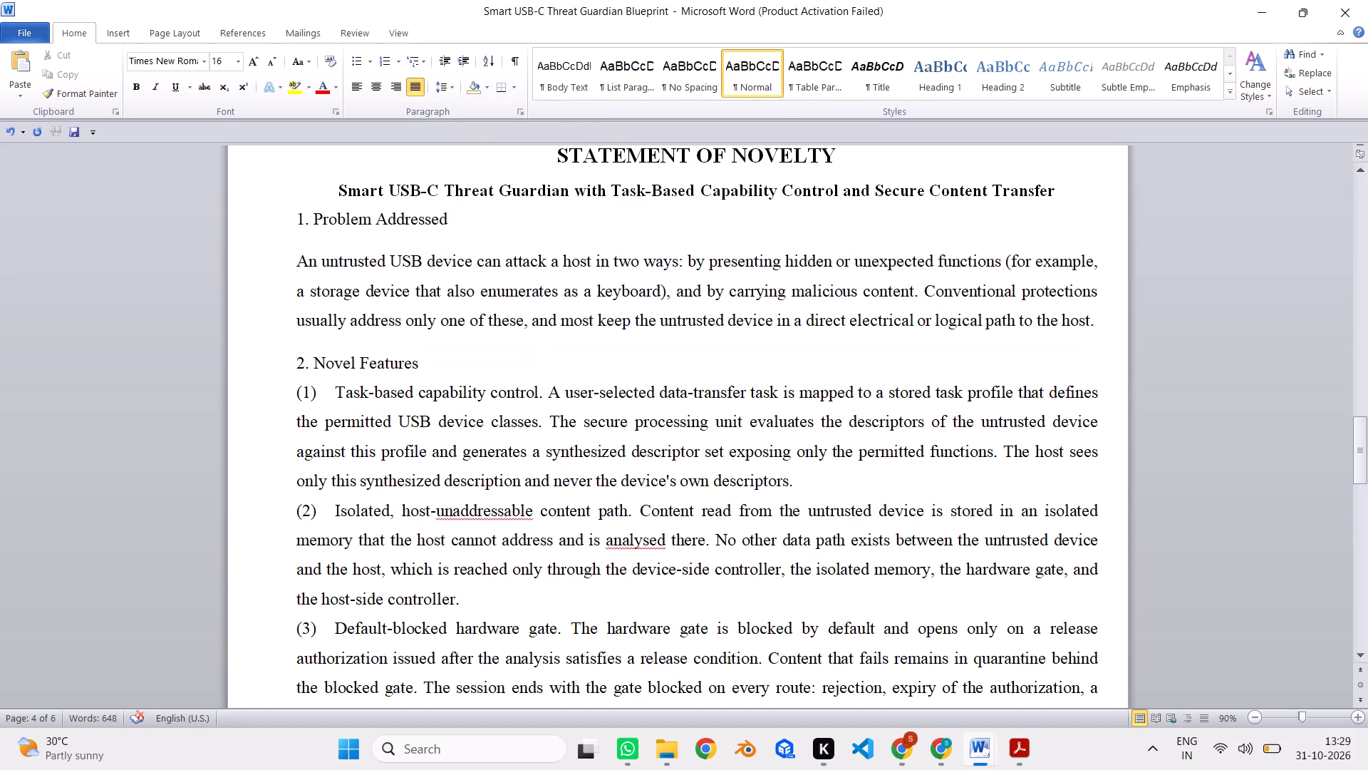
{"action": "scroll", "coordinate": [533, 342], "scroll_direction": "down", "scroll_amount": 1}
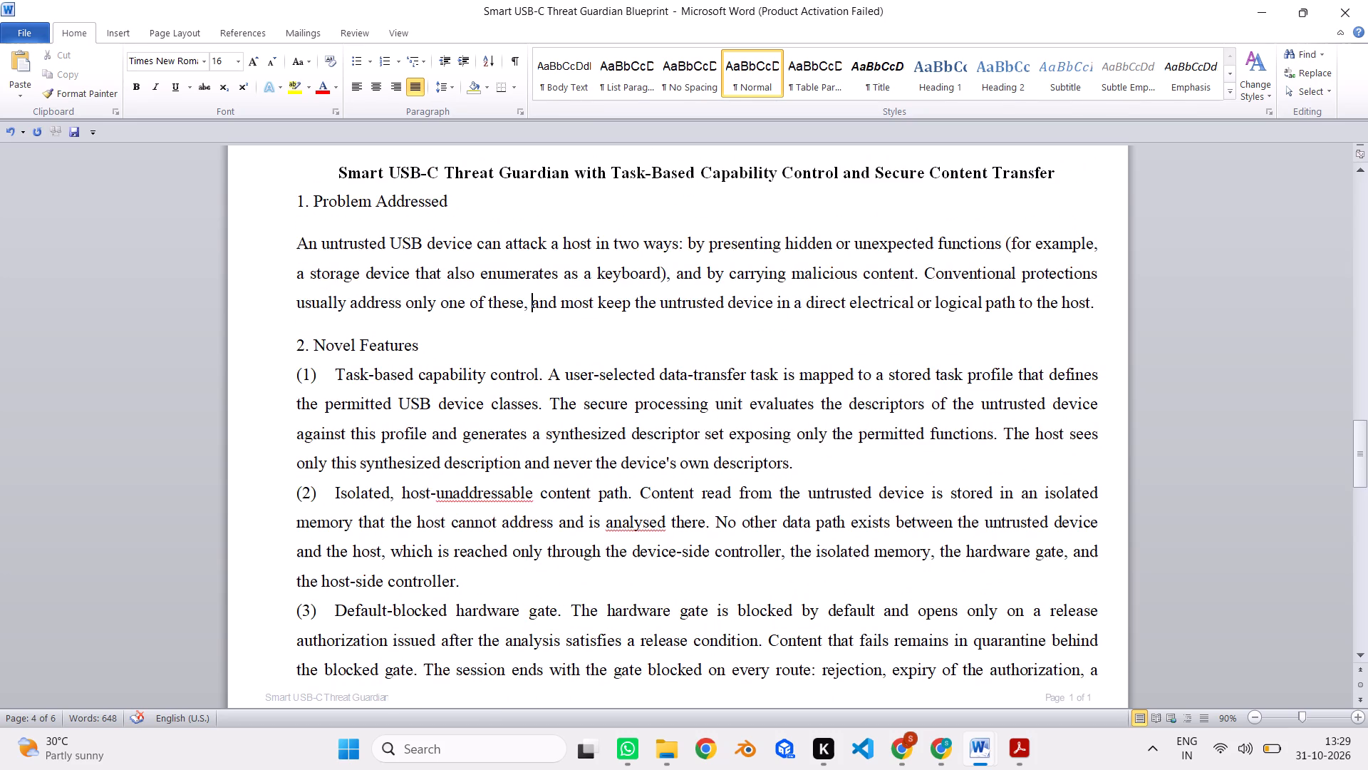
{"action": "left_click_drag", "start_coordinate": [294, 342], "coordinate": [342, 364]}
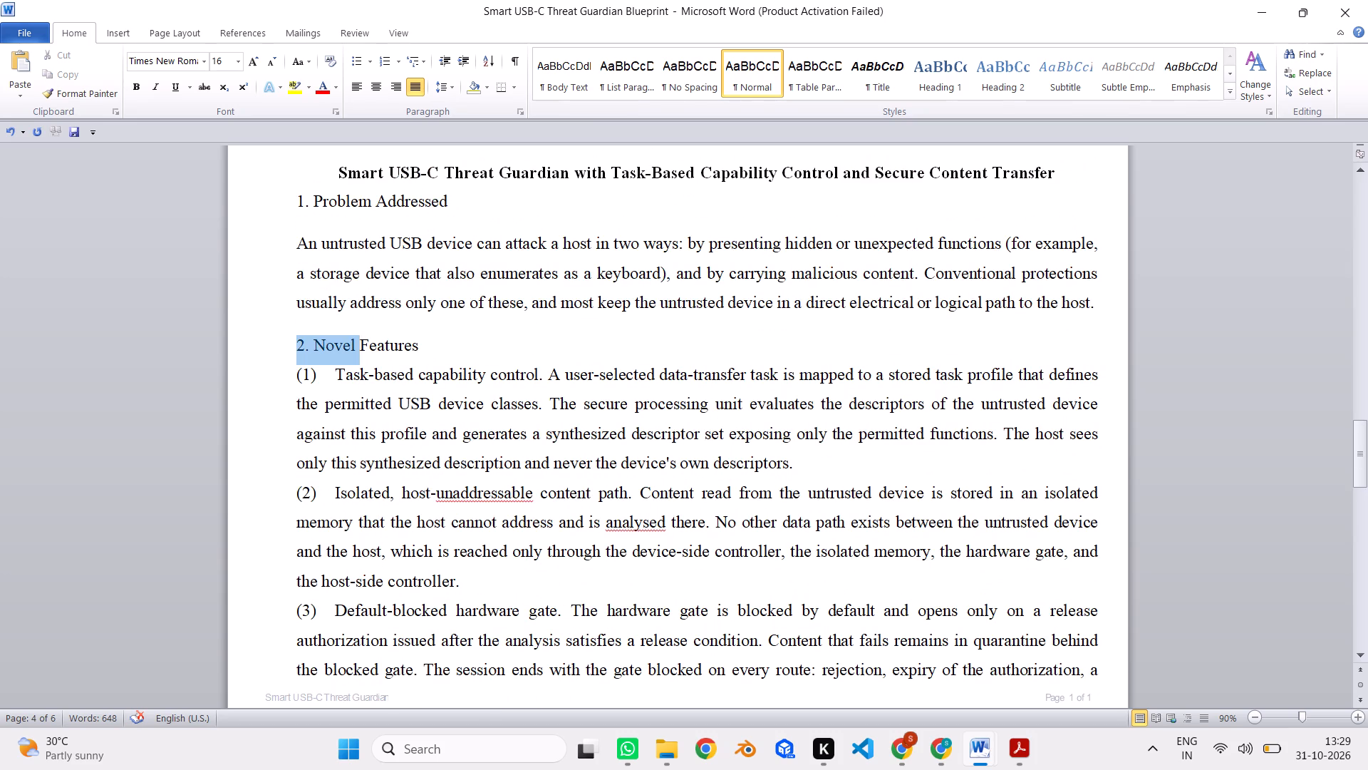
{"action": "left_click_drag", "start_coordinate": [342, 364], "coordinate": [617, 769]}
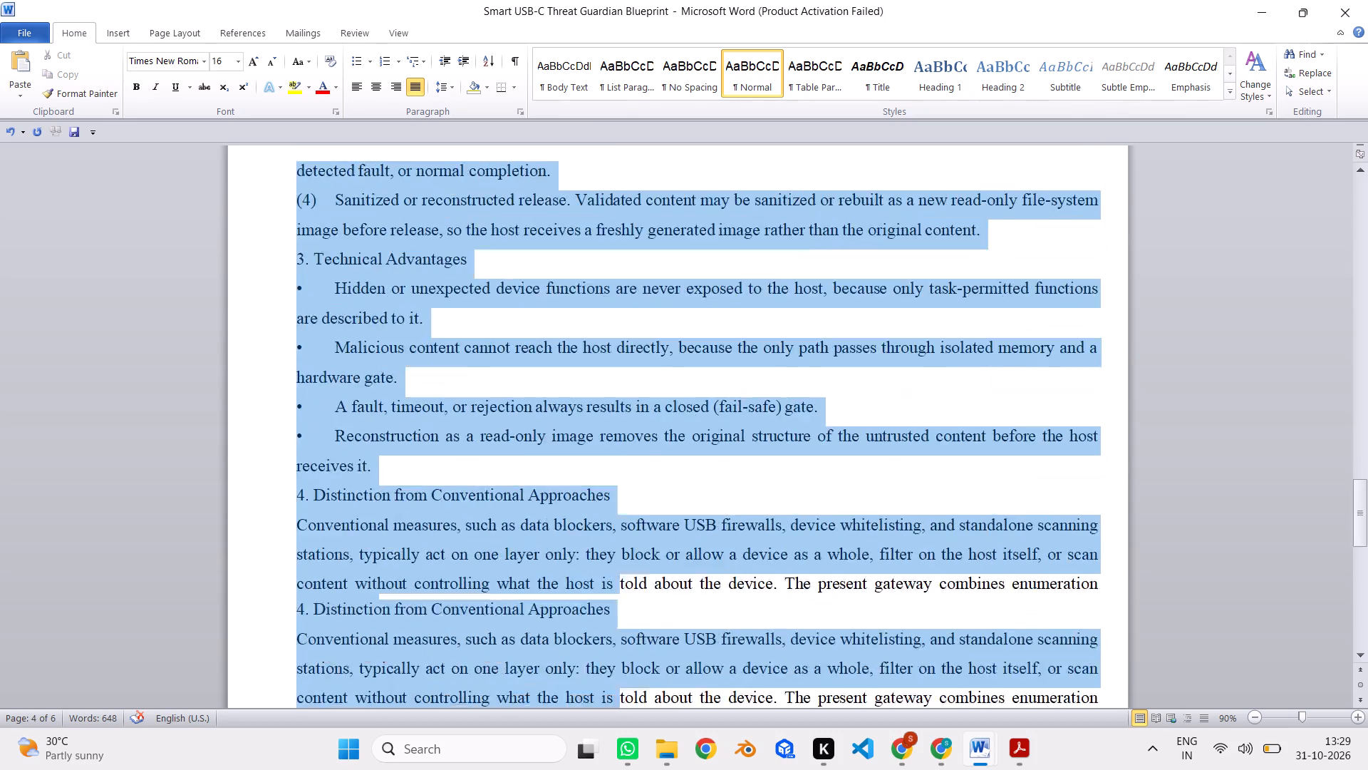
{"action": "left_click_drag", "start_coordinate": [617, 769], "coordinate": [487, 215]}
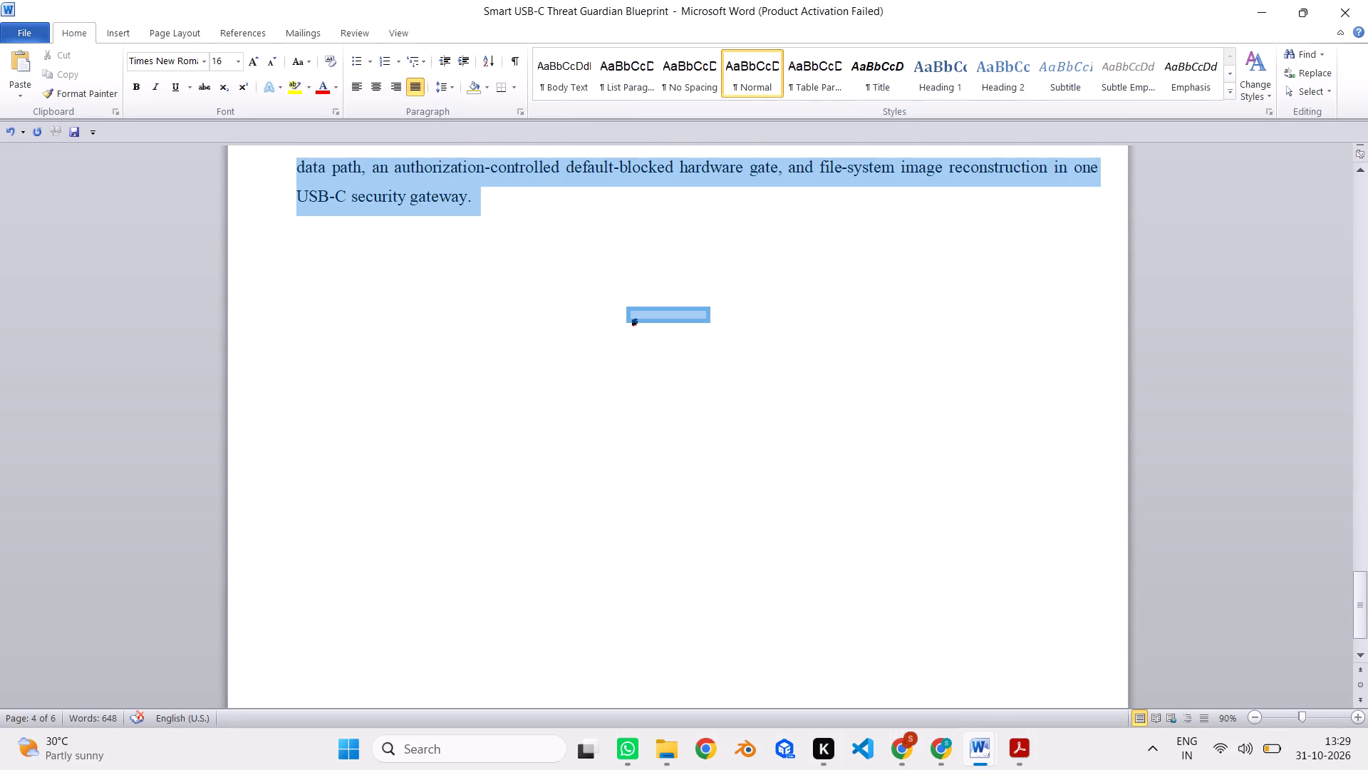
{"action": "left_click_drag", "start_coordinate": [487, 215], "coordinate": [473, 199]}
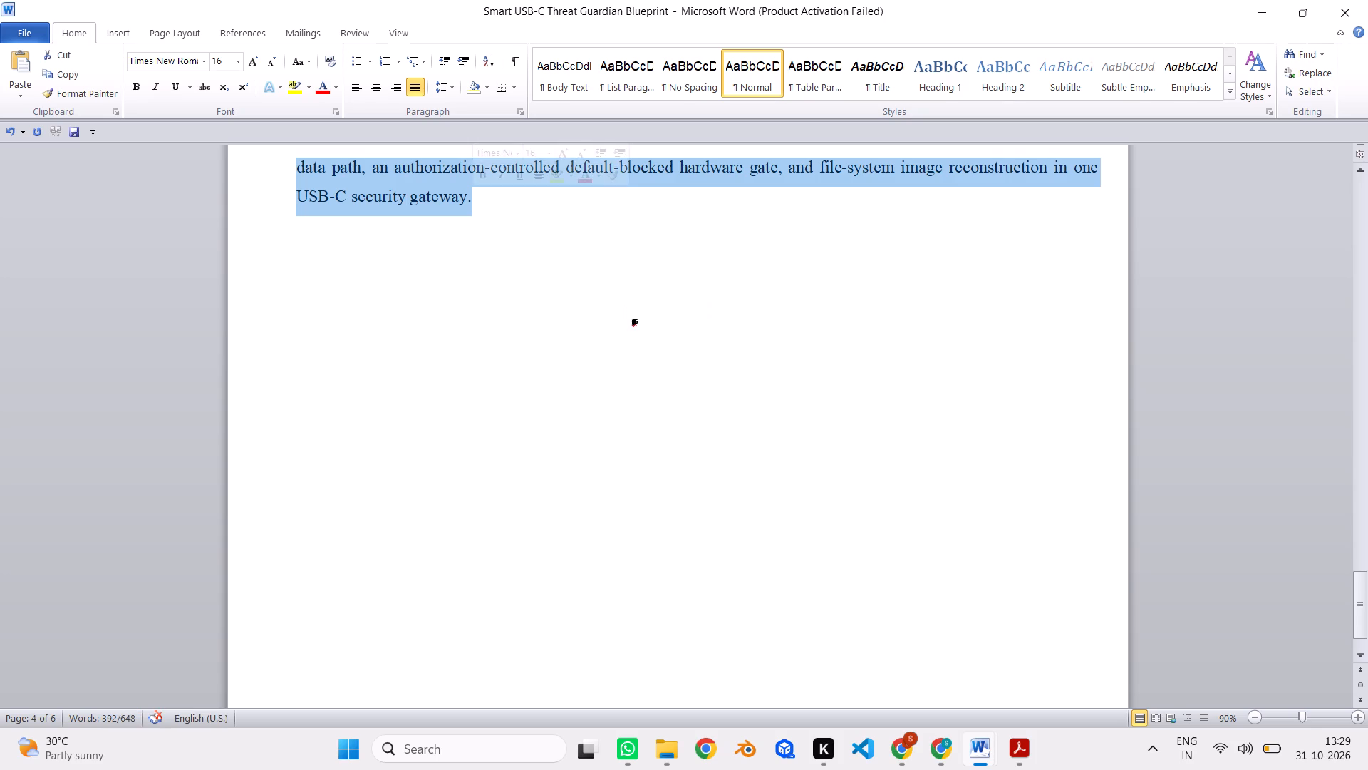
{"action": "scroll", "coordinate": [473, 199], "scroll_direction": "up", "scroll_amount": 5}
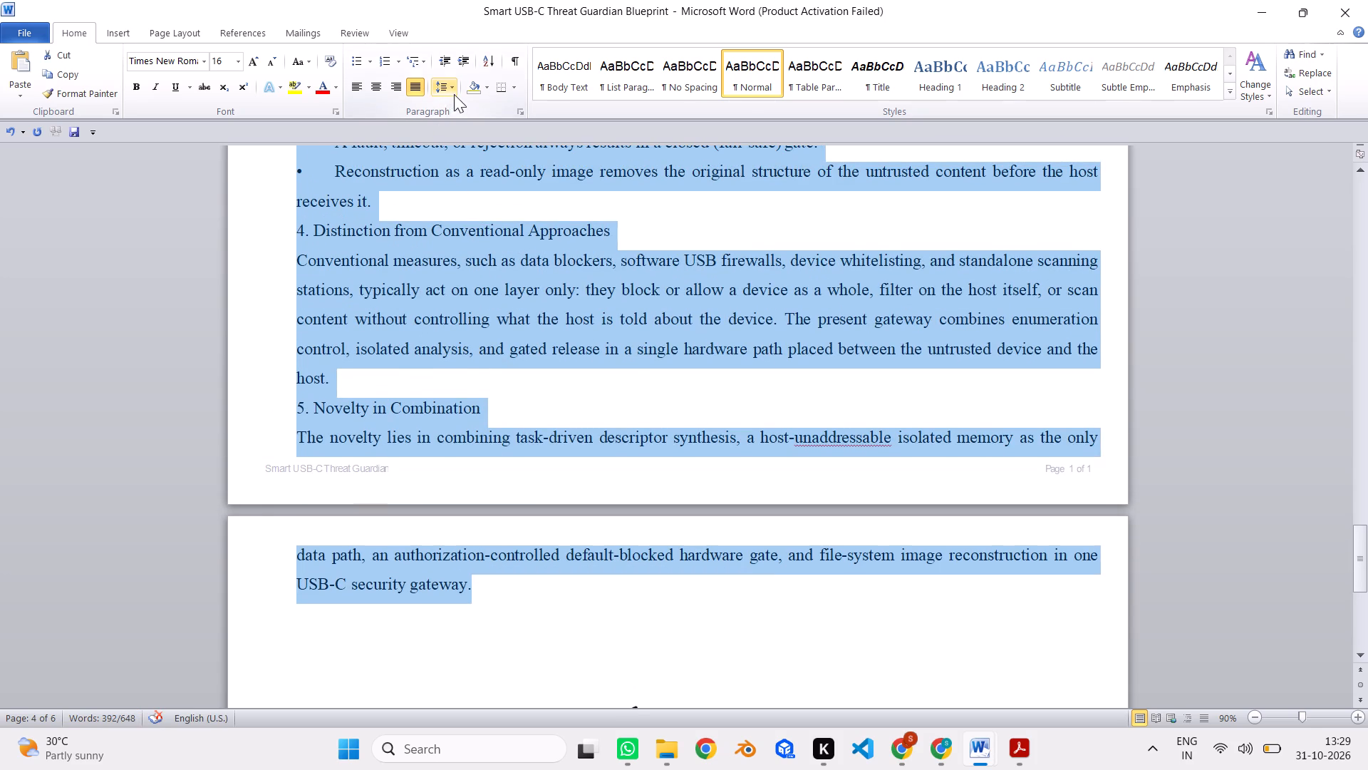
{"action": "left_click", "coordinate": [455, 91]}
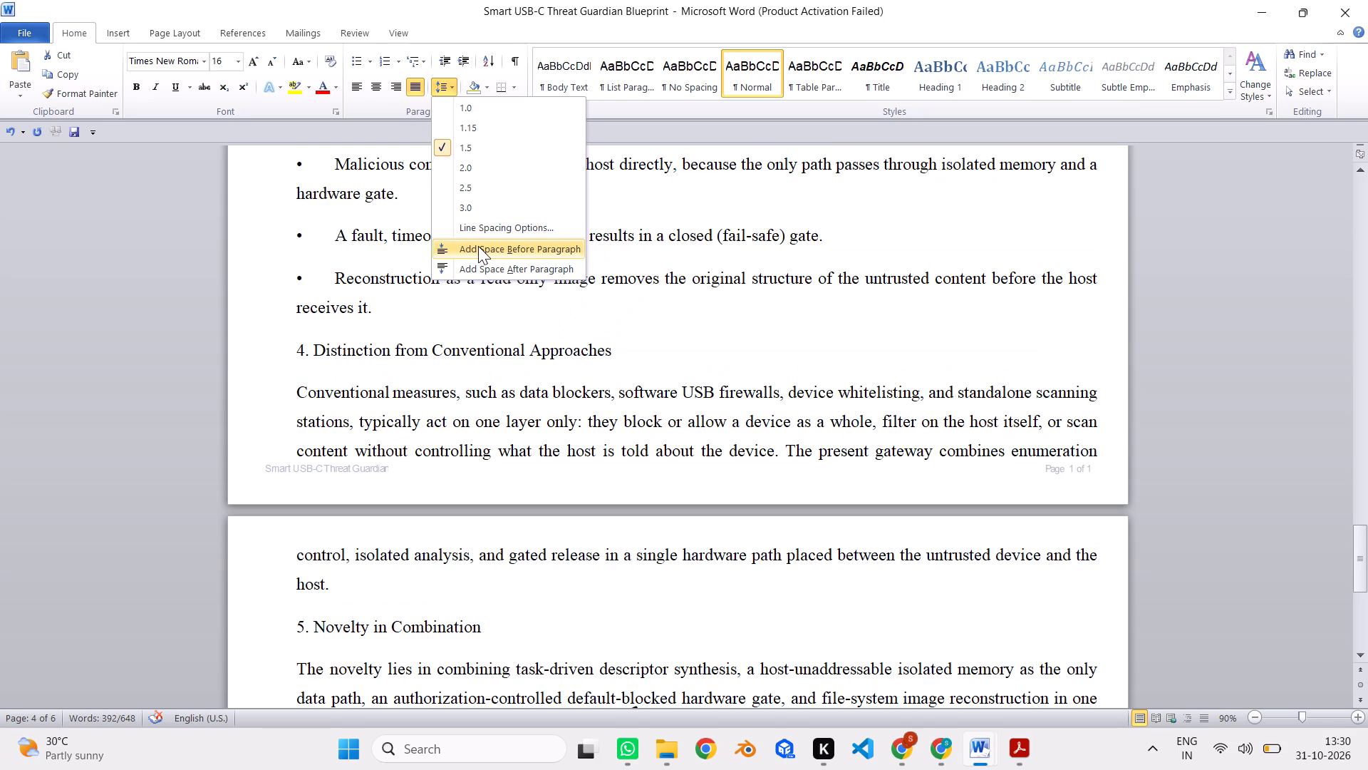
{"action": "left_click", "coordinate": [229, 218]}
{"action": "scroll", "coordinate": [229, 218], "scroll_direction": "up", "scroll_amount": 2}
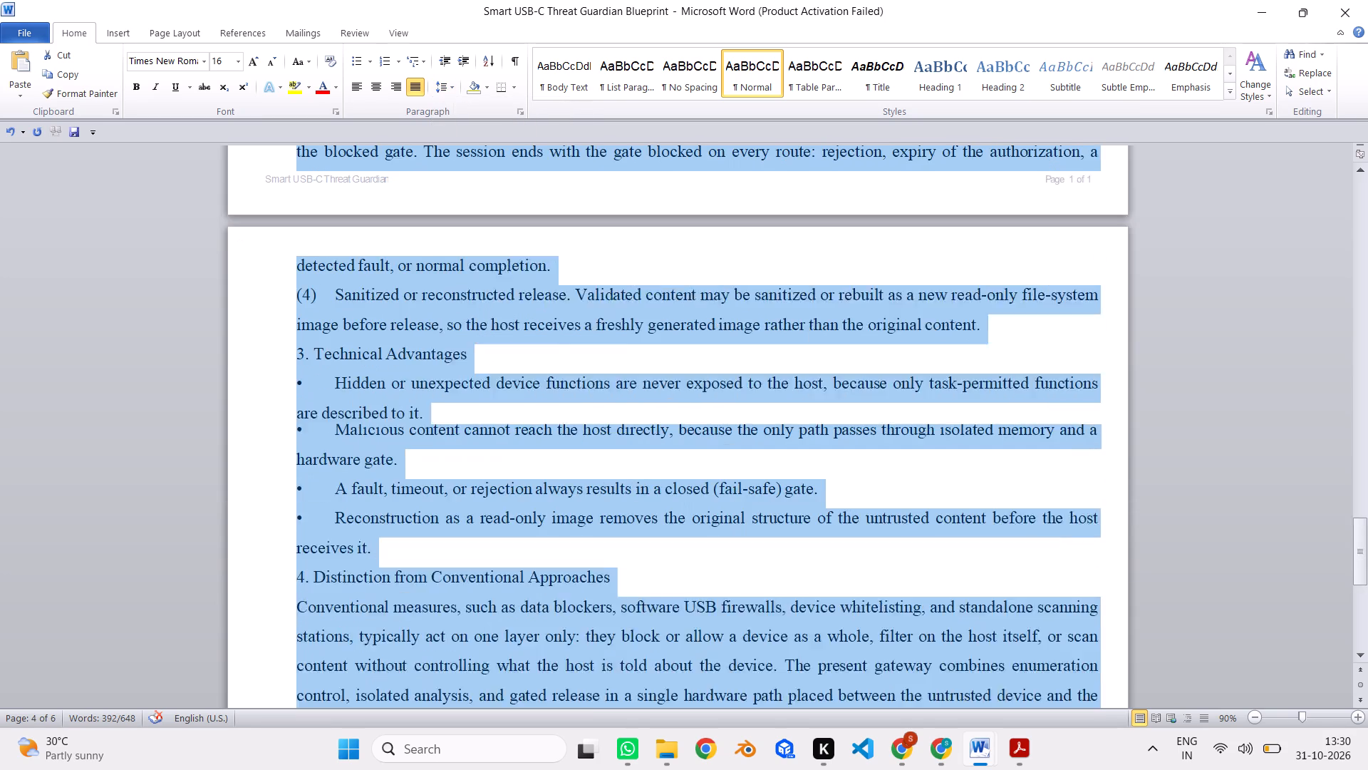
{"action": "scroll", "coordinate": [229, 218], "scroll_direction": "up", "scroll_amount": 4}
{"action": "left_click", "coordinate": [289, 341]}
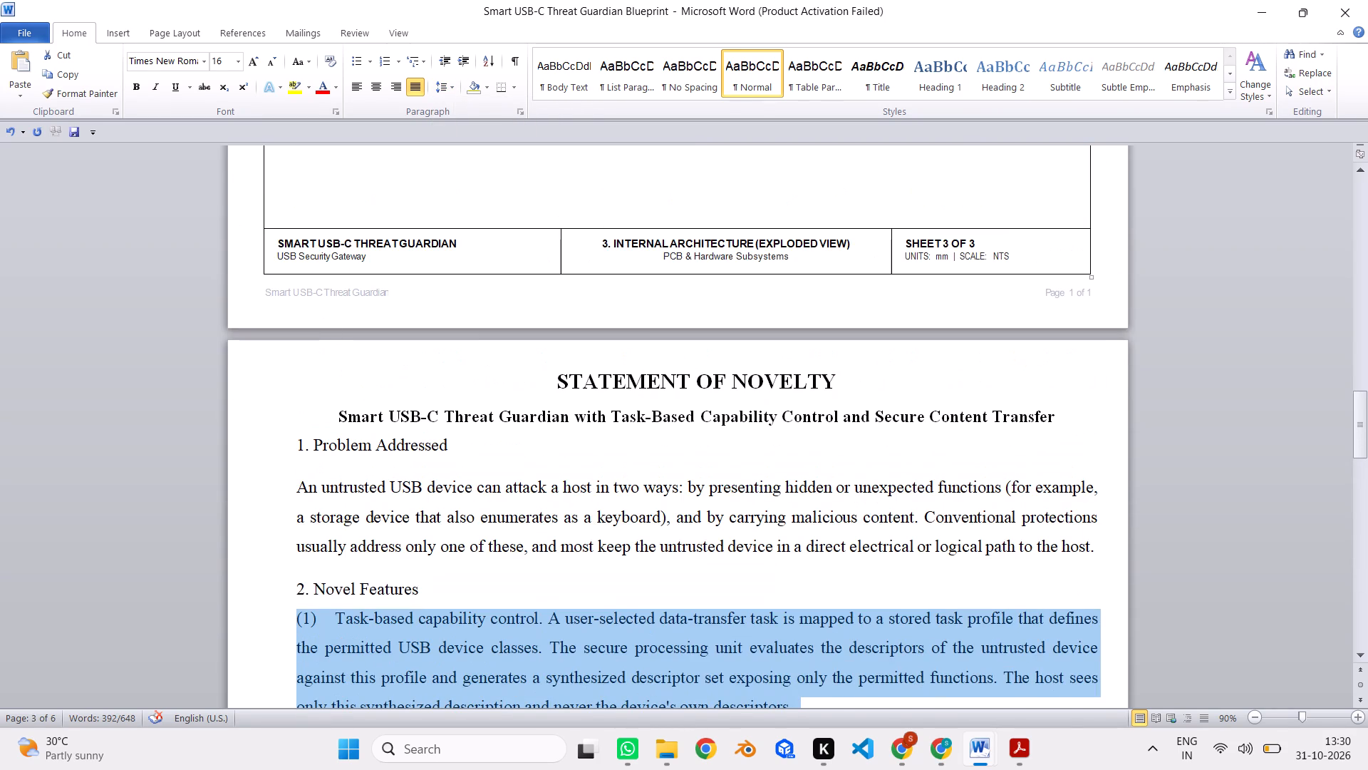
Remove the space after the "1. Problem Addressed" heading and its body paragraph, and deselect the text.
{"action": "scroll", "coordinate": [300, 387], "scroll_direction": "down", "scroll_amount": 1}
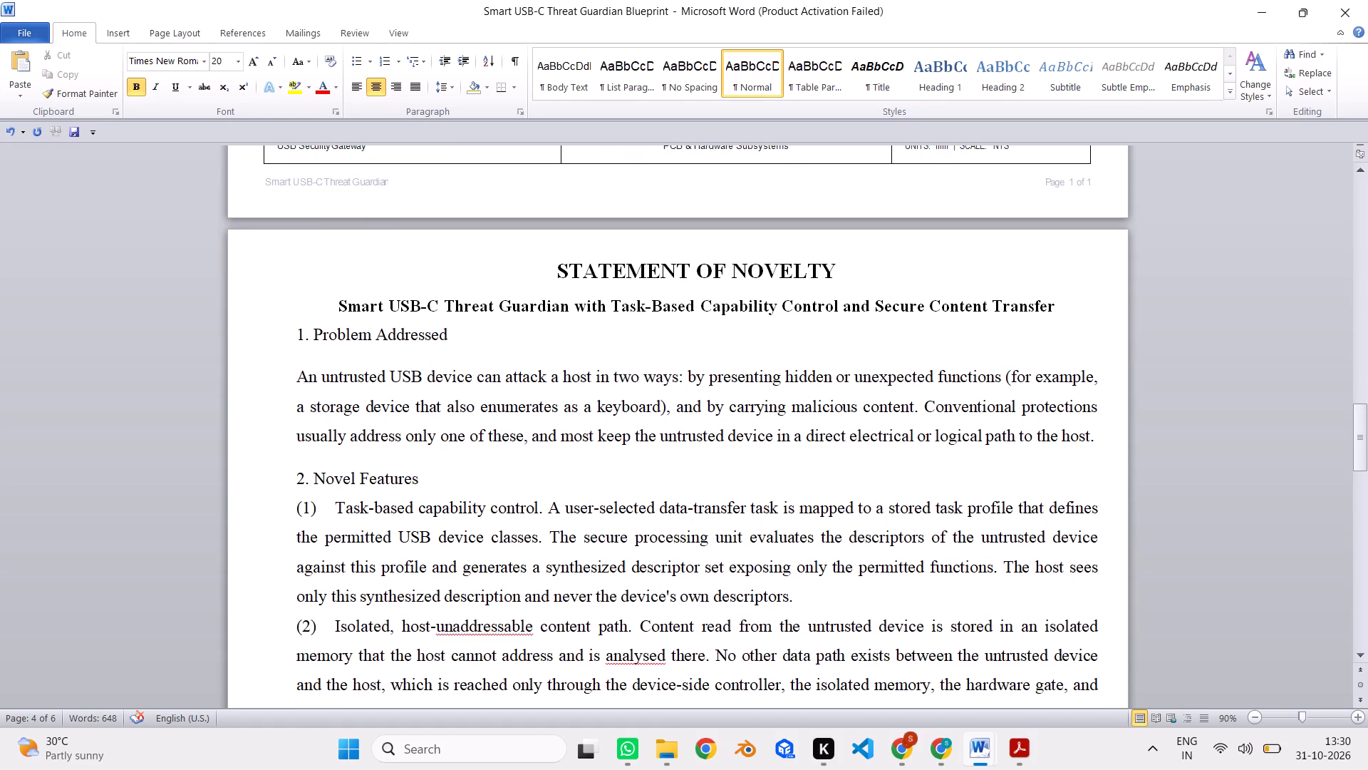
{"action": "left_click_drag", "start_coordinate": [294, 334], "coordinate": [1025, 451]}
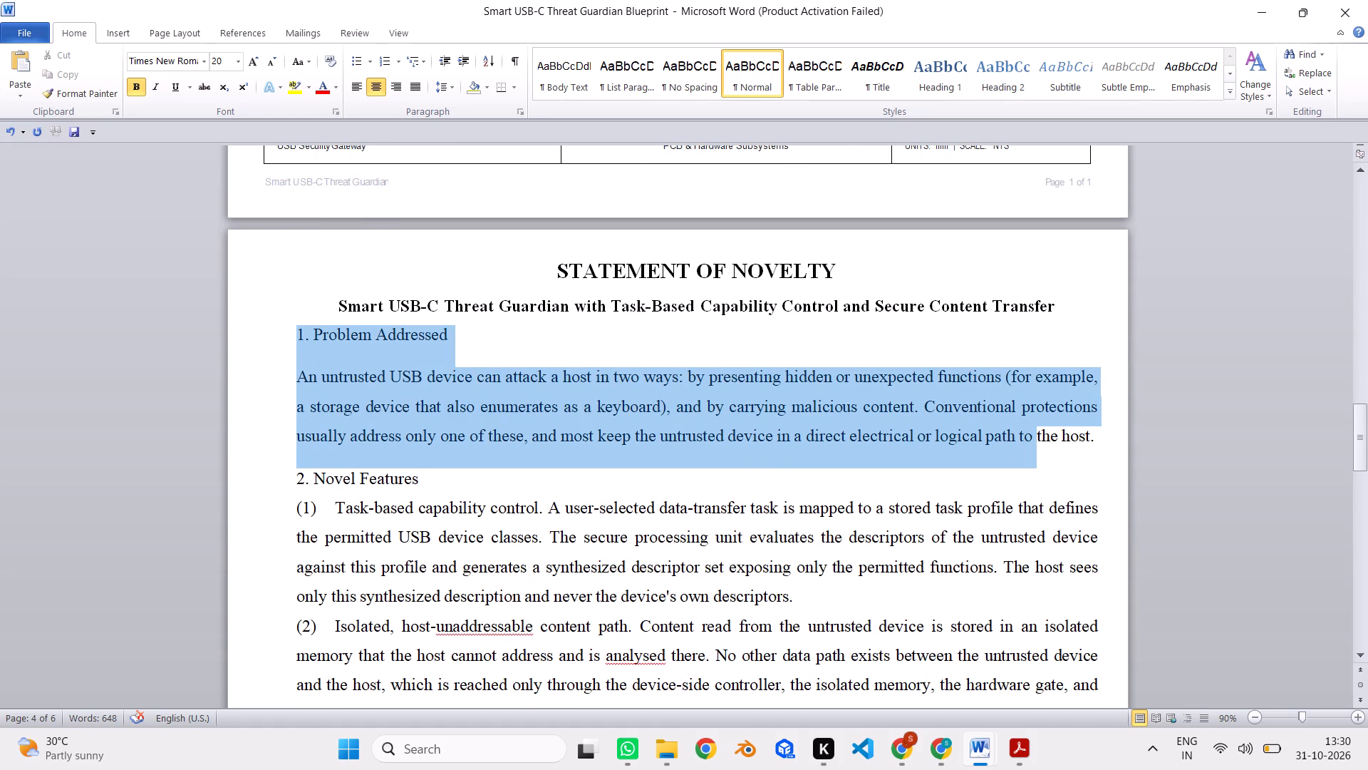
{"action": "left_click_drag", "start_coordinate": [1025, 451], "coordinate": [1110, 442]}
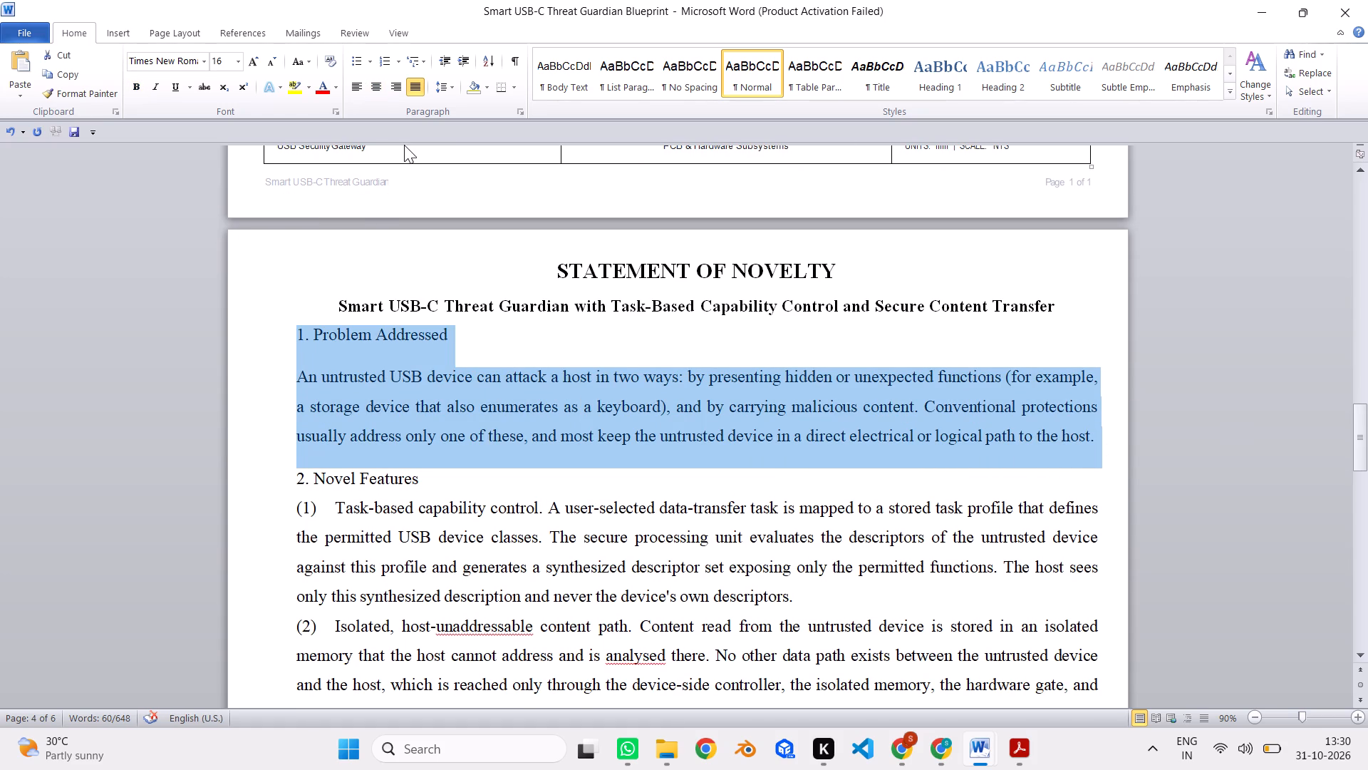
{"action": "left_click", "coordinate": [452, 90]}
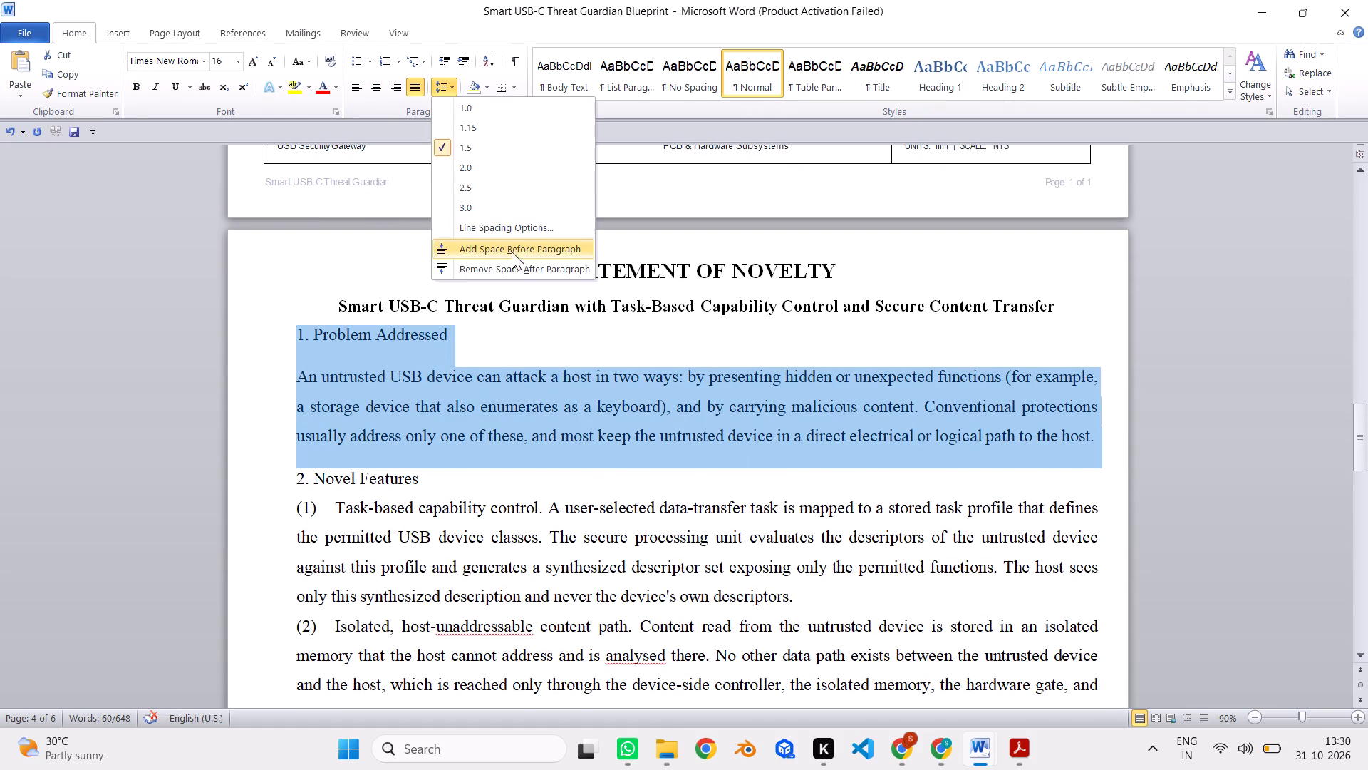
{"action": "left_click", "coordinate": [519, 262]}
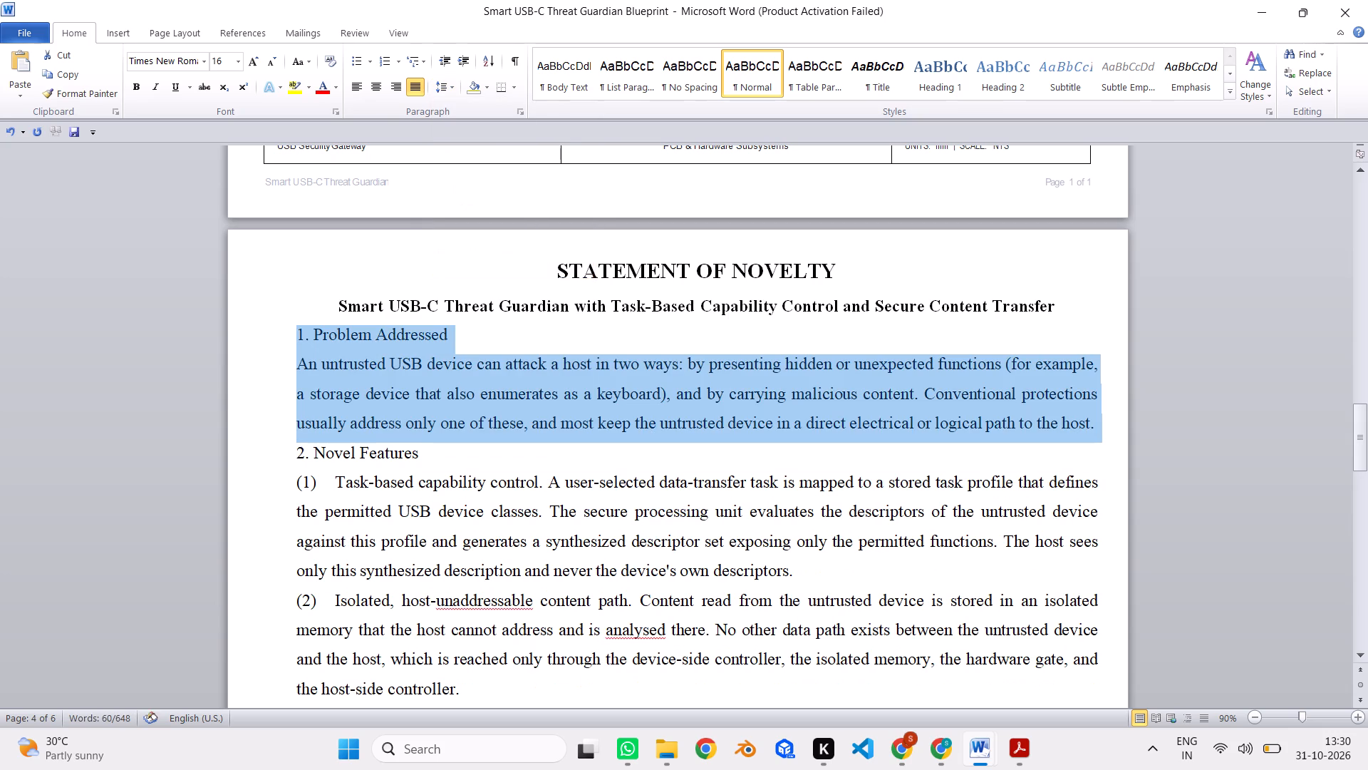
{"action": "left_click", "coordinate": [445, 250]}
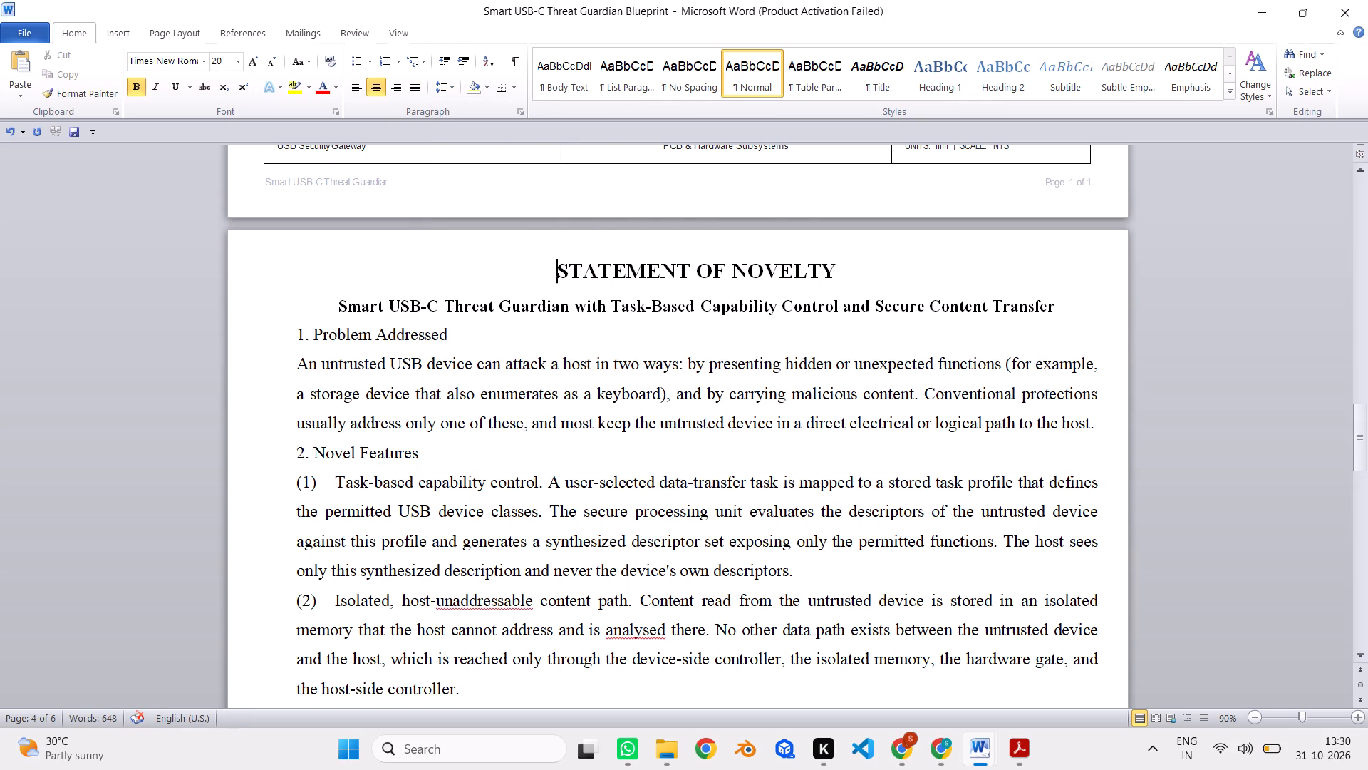
Examine the spacing between sections and the page breaks throughout the Statement of Novelty pages.
{"action": "scroll", "coordinate": [484, 364], "scroll_direction": "down", "scroll_amount": 5}
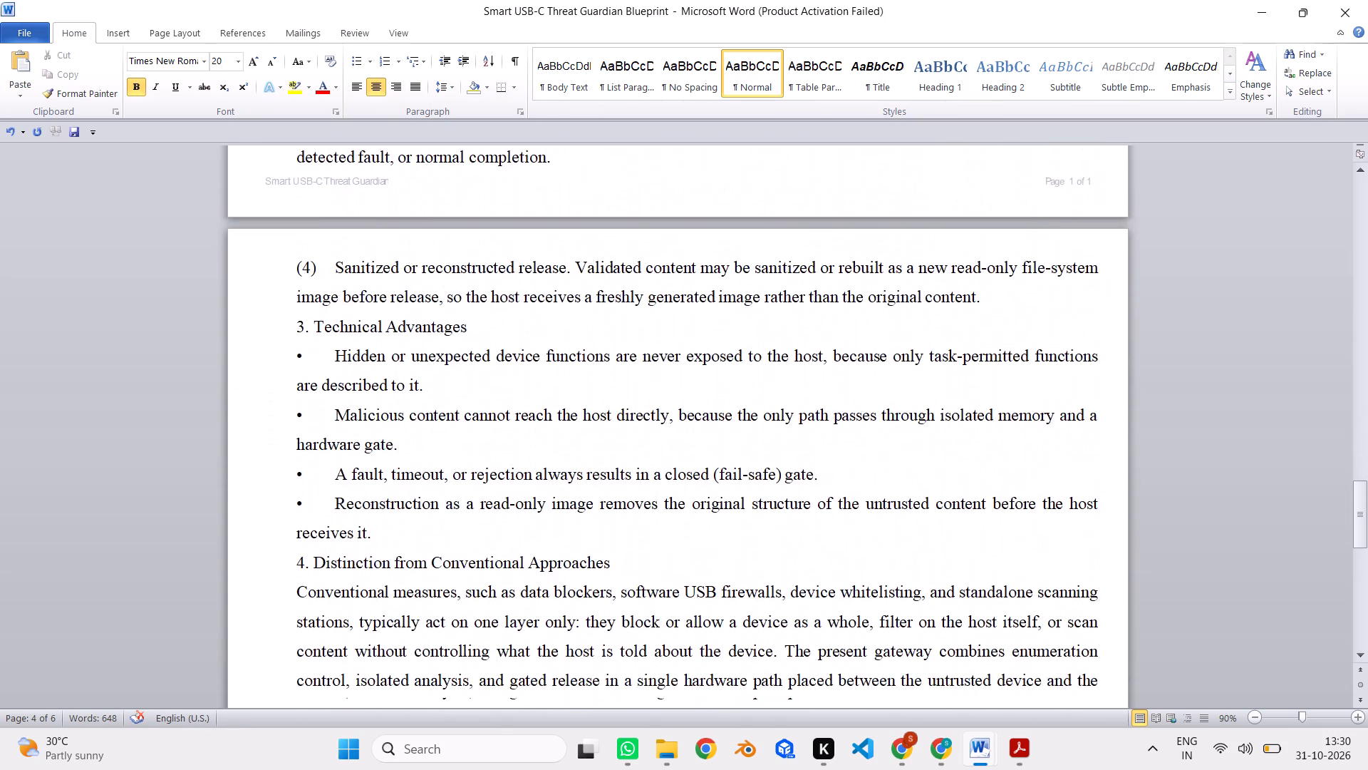
{"action": "scroll", "coordinate": [484, 364], "scroll_direction": "down", "scroll_amount": 2}
{"action": "scroll", "coordinate": [484, 364], "scroll_direction": "up", "scroll_amount": 5}
{"action": "scroll", "coordinate": [484, 364], "scroll_direction": "down", "scroll_amount": 1}
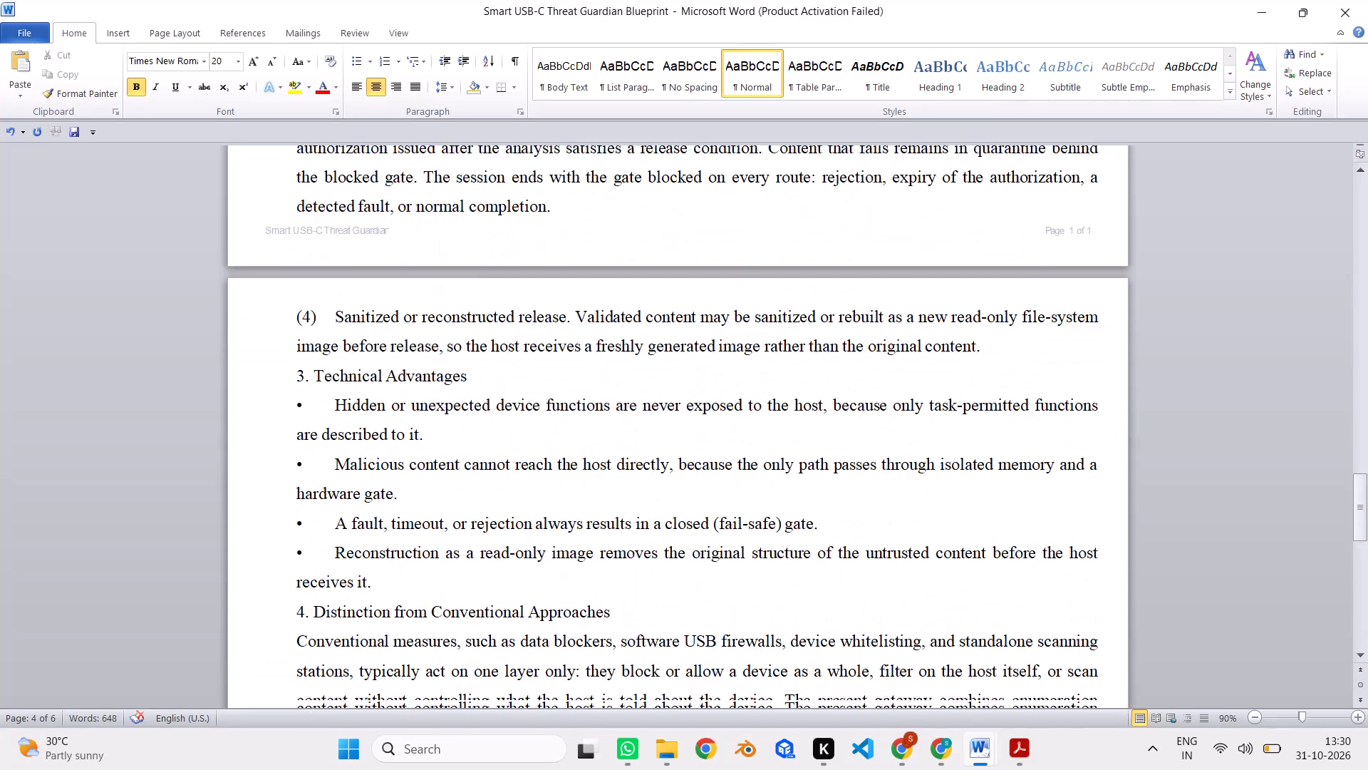
{"action": "scroll", "coordinate": [484, 364], "scroll_direction": "down", "scroll_amount": 3}
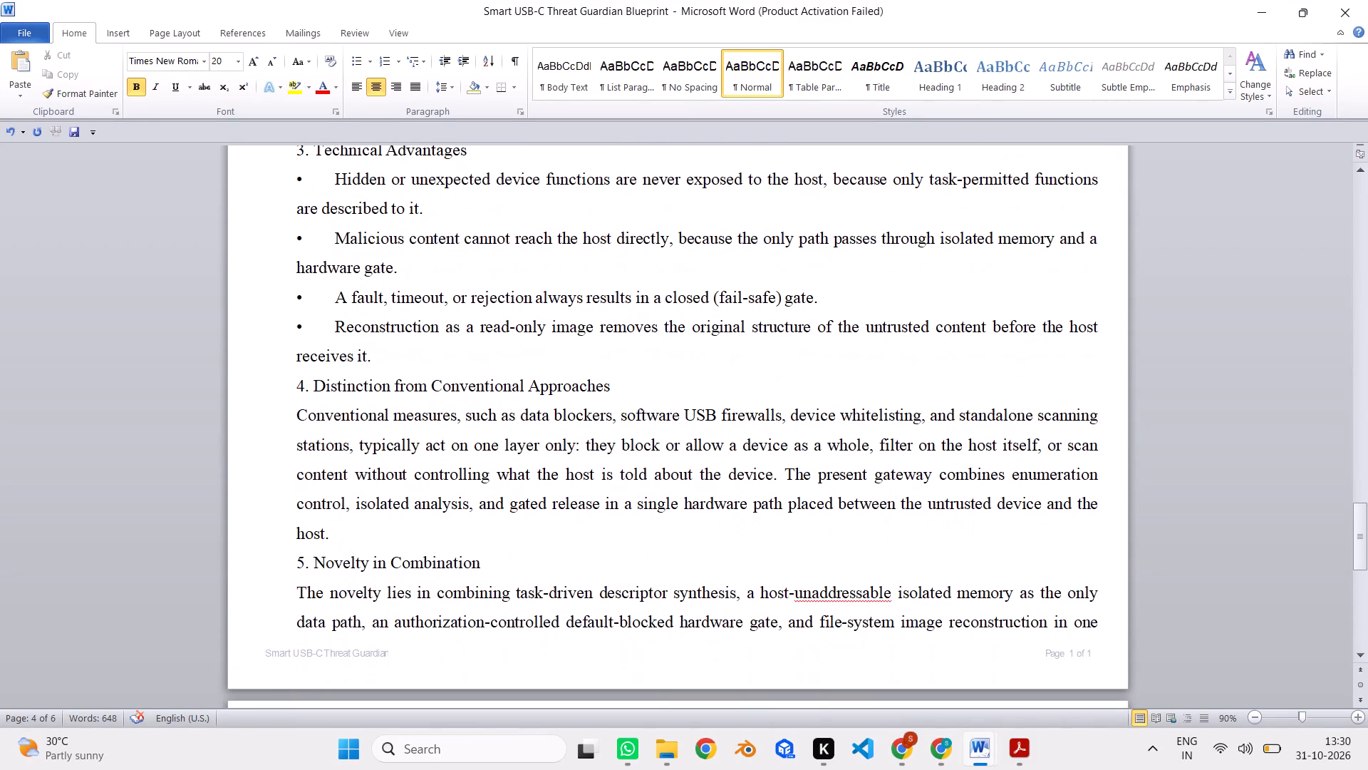
{"action": "scroll", "coordinate": [484, 364], "scroll_direction": "down", "scroll_amount": 3}
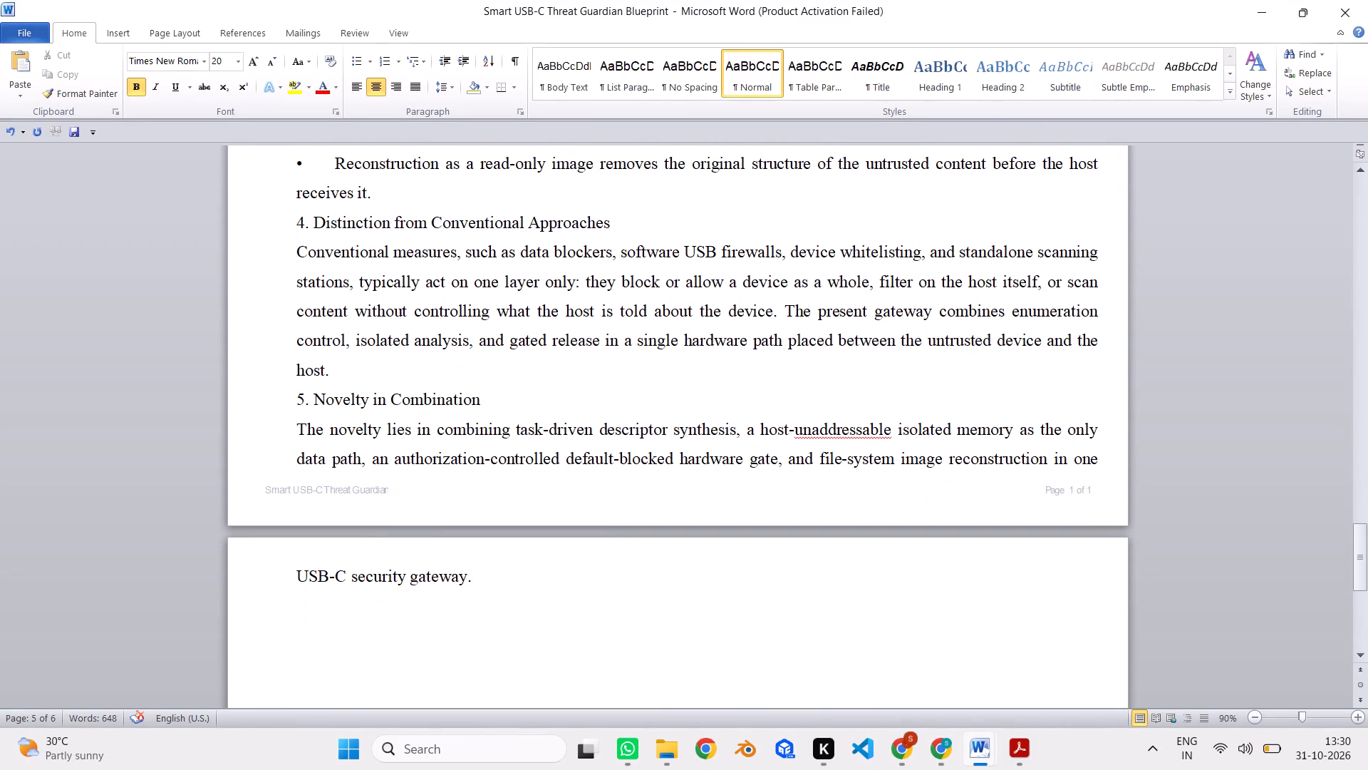
{"action": "scroll", "coordinate": [484, 364], "scroll_direction": "up", "scroll_amount": 4}
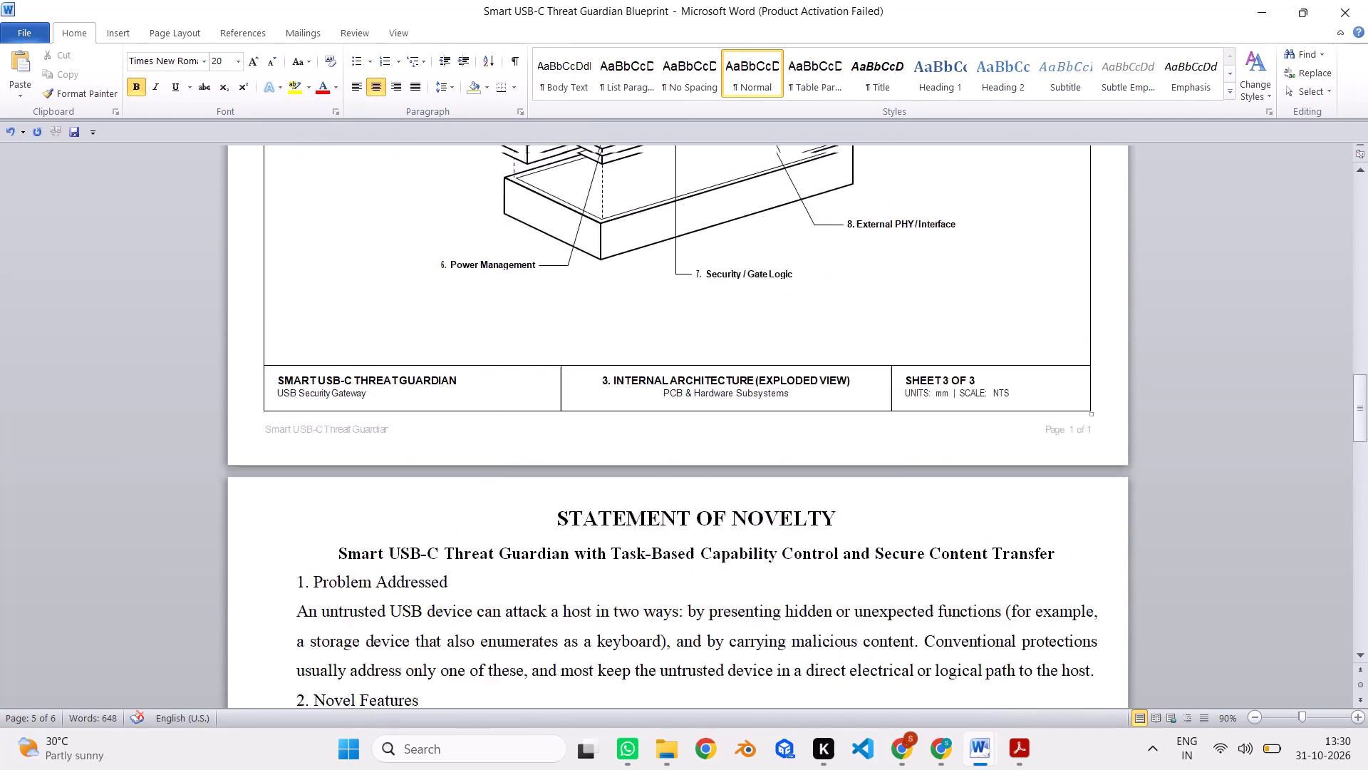
{"action": "scroll", "coordinate": [484, 364], "scroll_direction": "up", "scroll_amount": 1}
Insert a blank line before the headings "2. Novel Features", "3. Technical Advantages" and "4. Distinction from Conventional Approaches" in the Statement of Novelty.
{"action": "scroll", "coordinate": [484, 364], "scroll_direction": "down", "scroll_amount": 1}
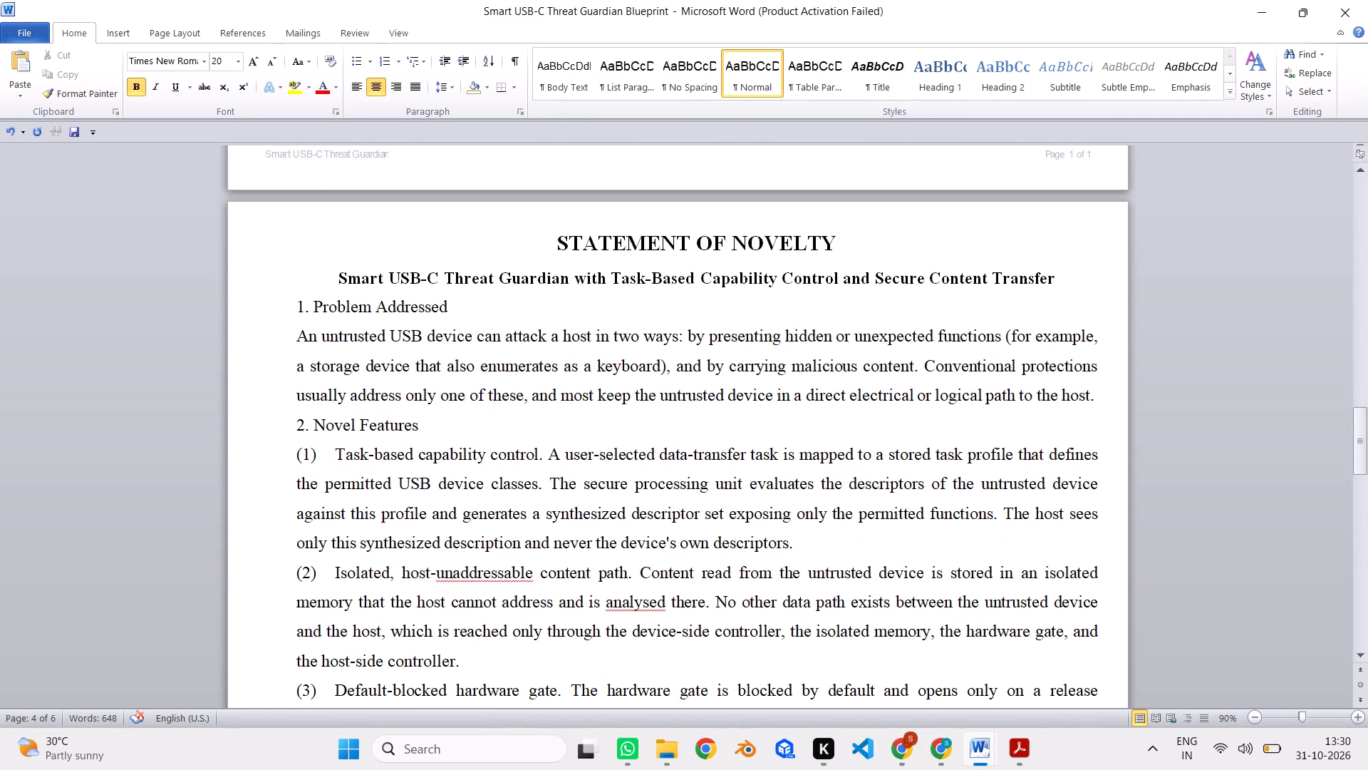
{"action": "left_click", "coordinate": [1097, 400]}
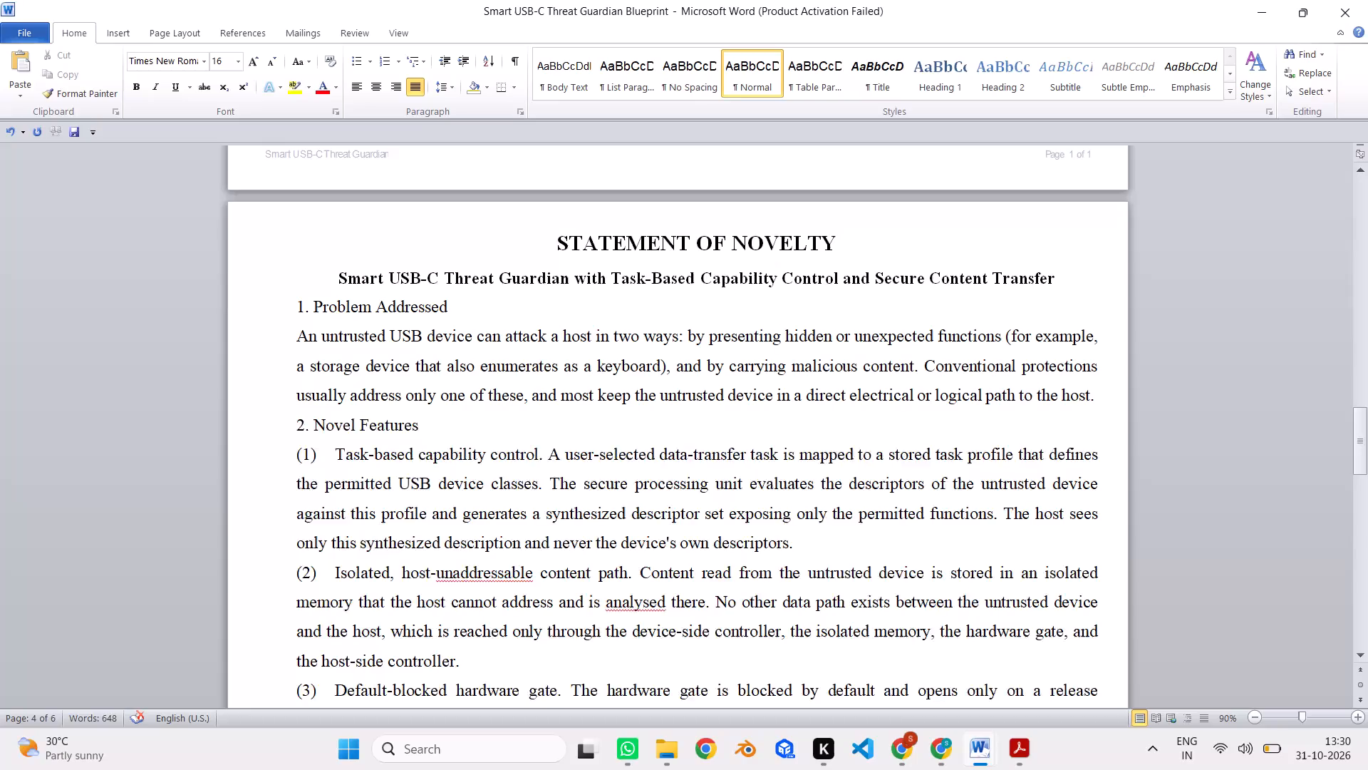
{"action": "key", "text": "Return"}
{"action": "scroll", "coordinate": [840, 431], "scroll_direction": "down", "scroll_amount": 1}
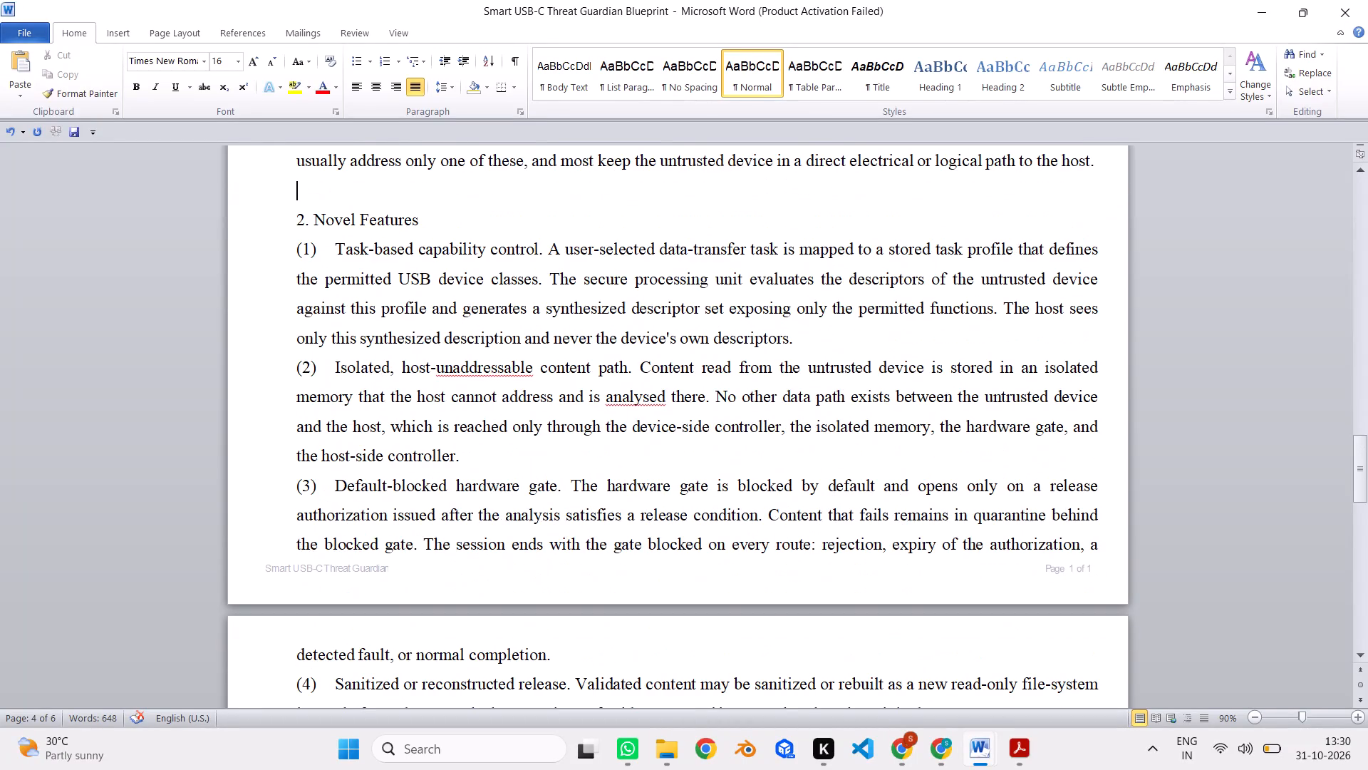
{"action": "scroll", "coordinate": [688, 487], "scroll_direction": "down", "scroll_amount": 3}
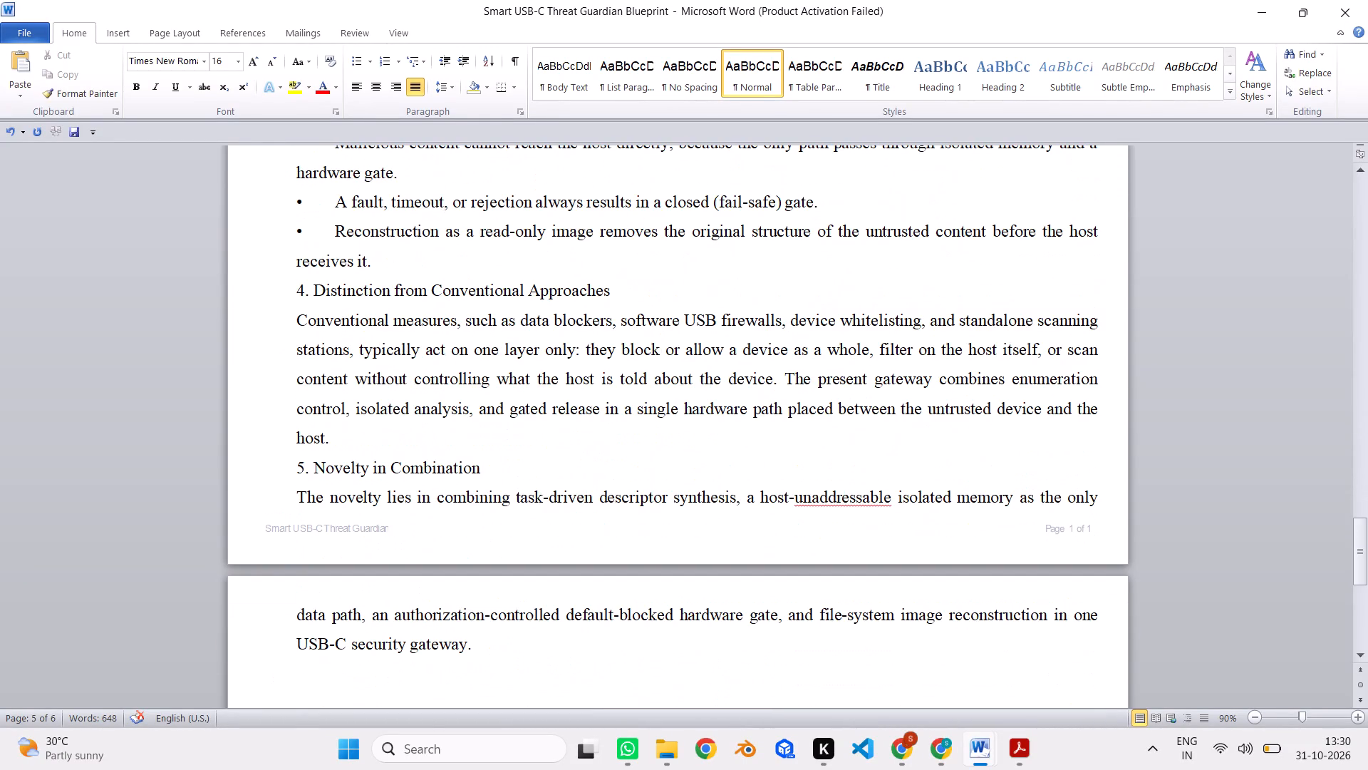
{"action": "scroll", "coordinate": [608, 463], "scroll_direction": "up", "scroll_amount": 2}
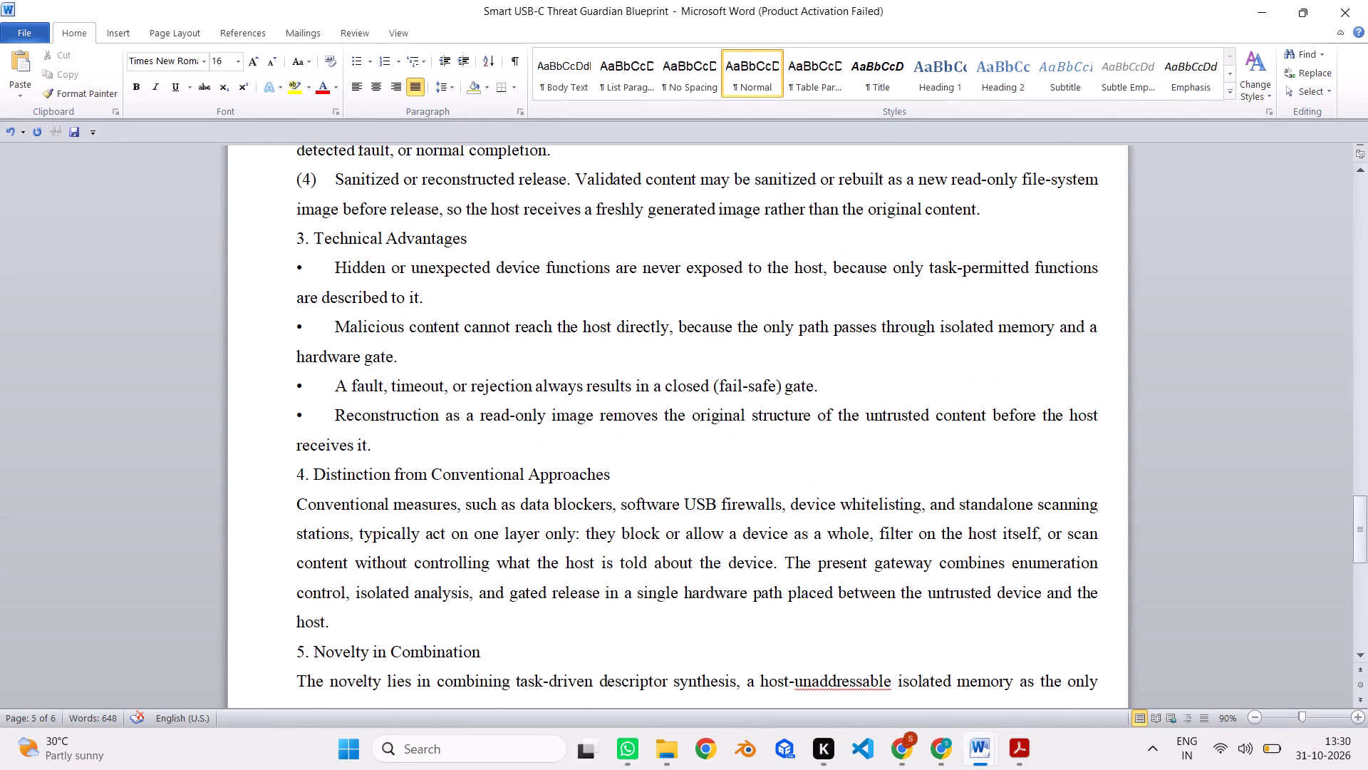
{"action": "left_click", "coordinate": [993, 216]}
{"action": "key", "text": "Return"}
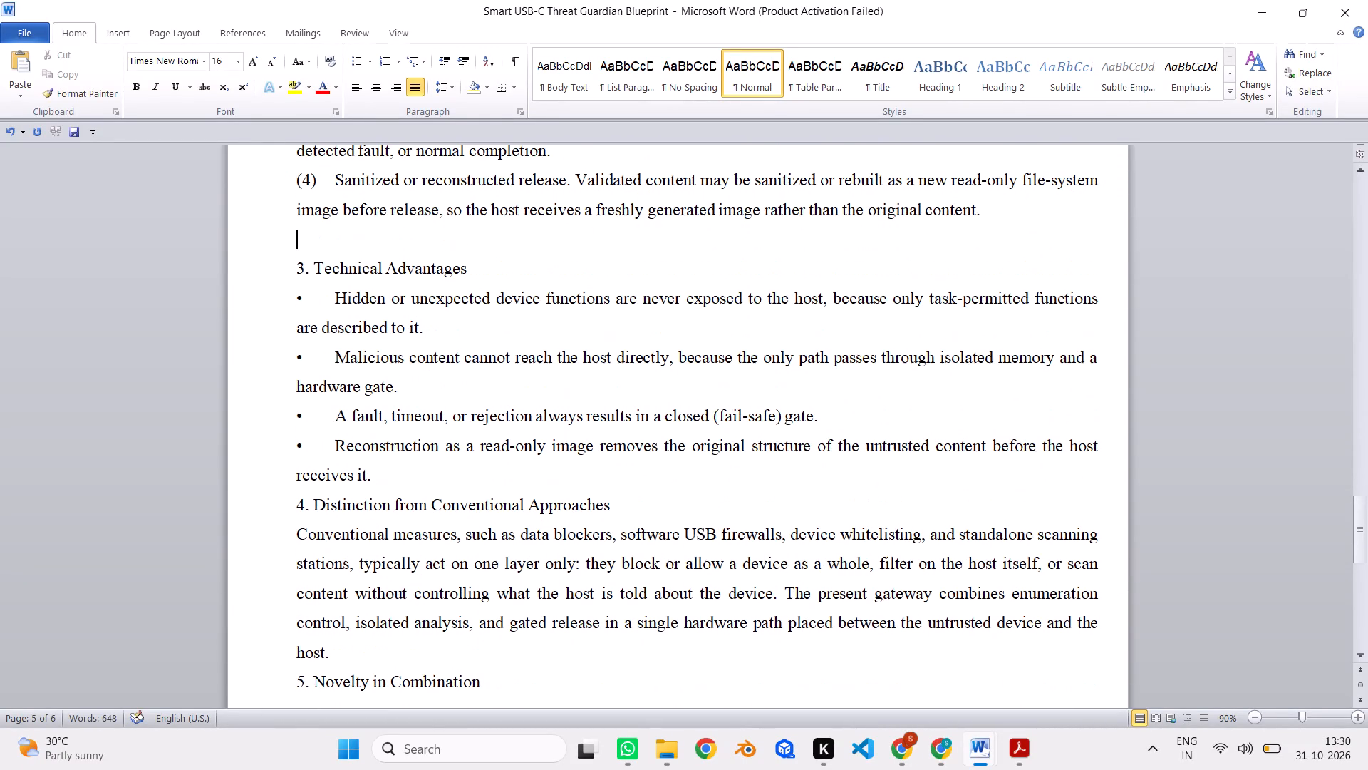
{"action": "scroll", "coordinate": [730, 311], "scroll_direction": "down", "scroll_amount": 1}
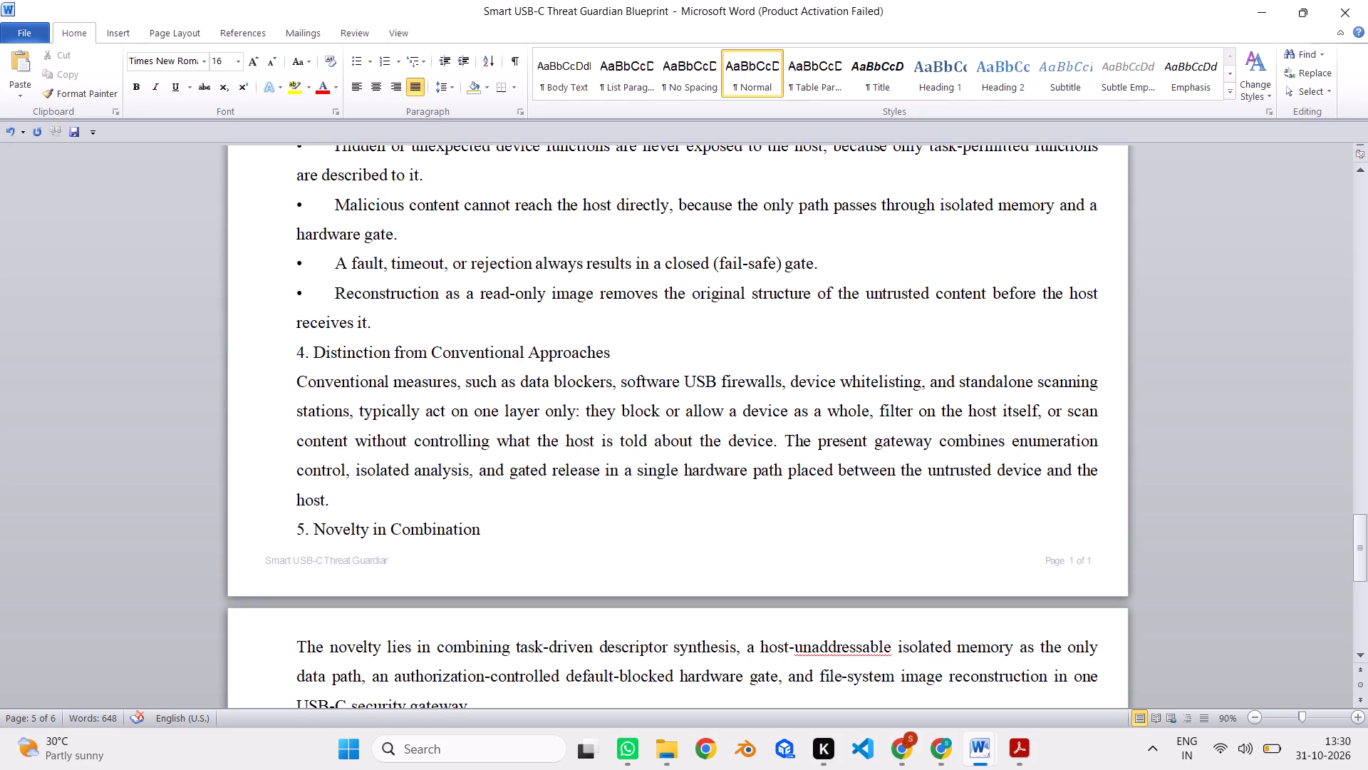
{"action": "left_click", "coordinate": [377, 329]}
{"action": "key", "text": "Return"}
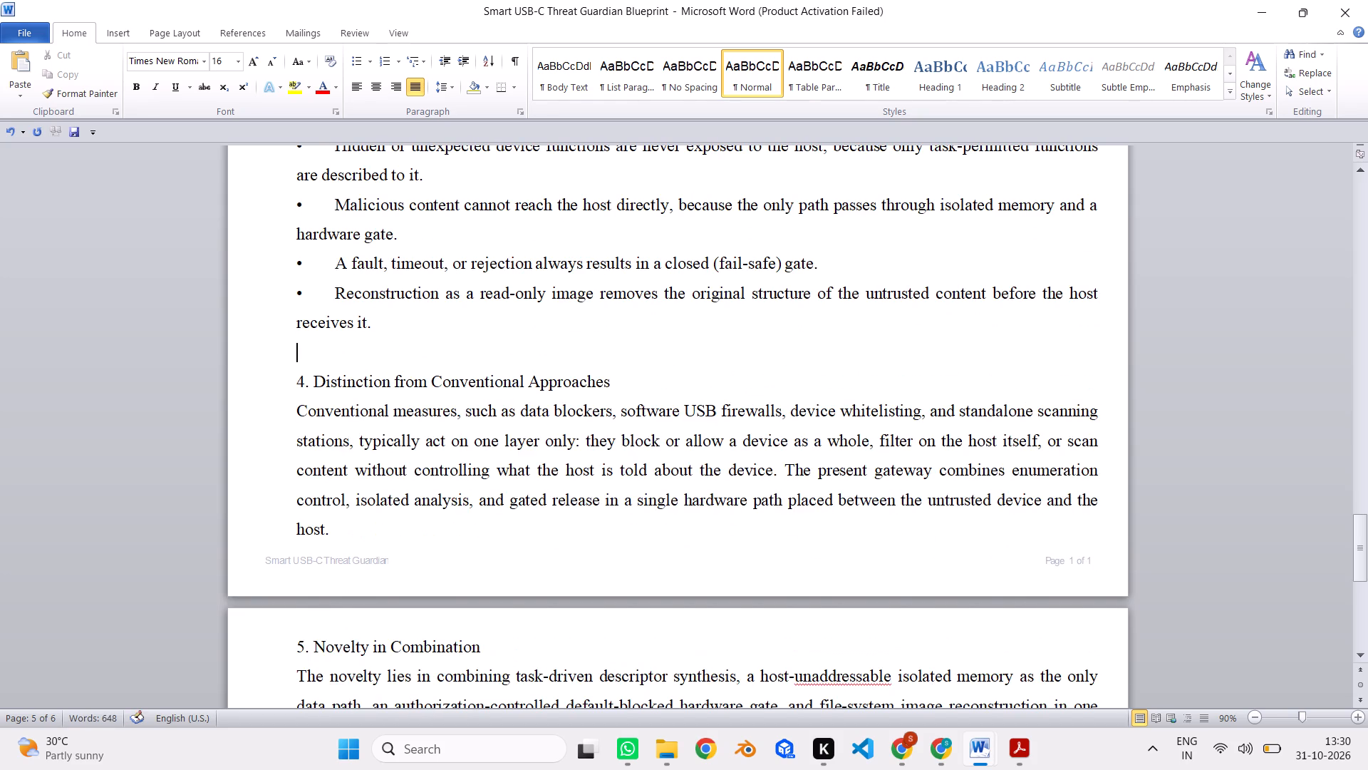
Place the cursor after the final sentence of "5. Novelty in Combination" and save the document.
{"action": "scroll", "coordinate": [377, 329], "scroll_direction": "down", "scroll_amount": 2}
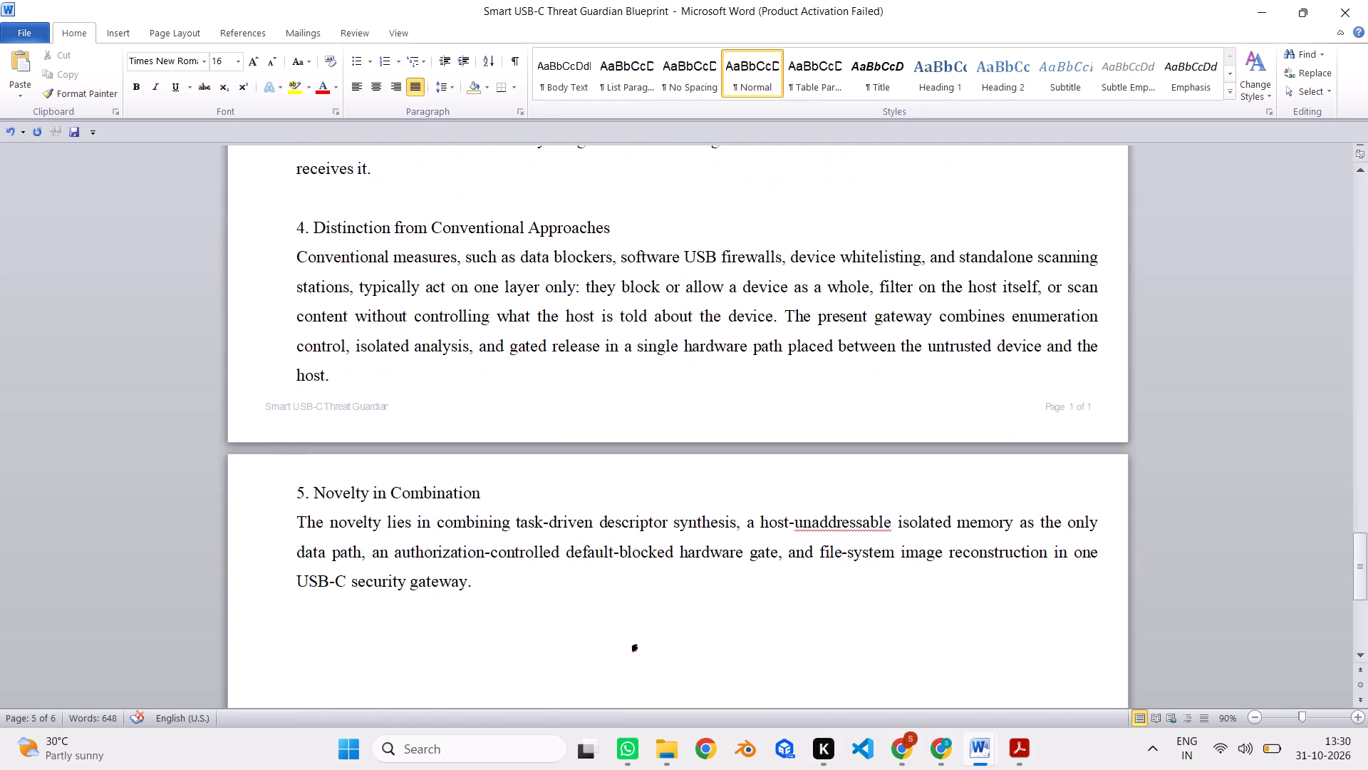
{"action": "left_click", "coordinate": [535, 602]}
{"action": "key", "text": "ctrl+s"}
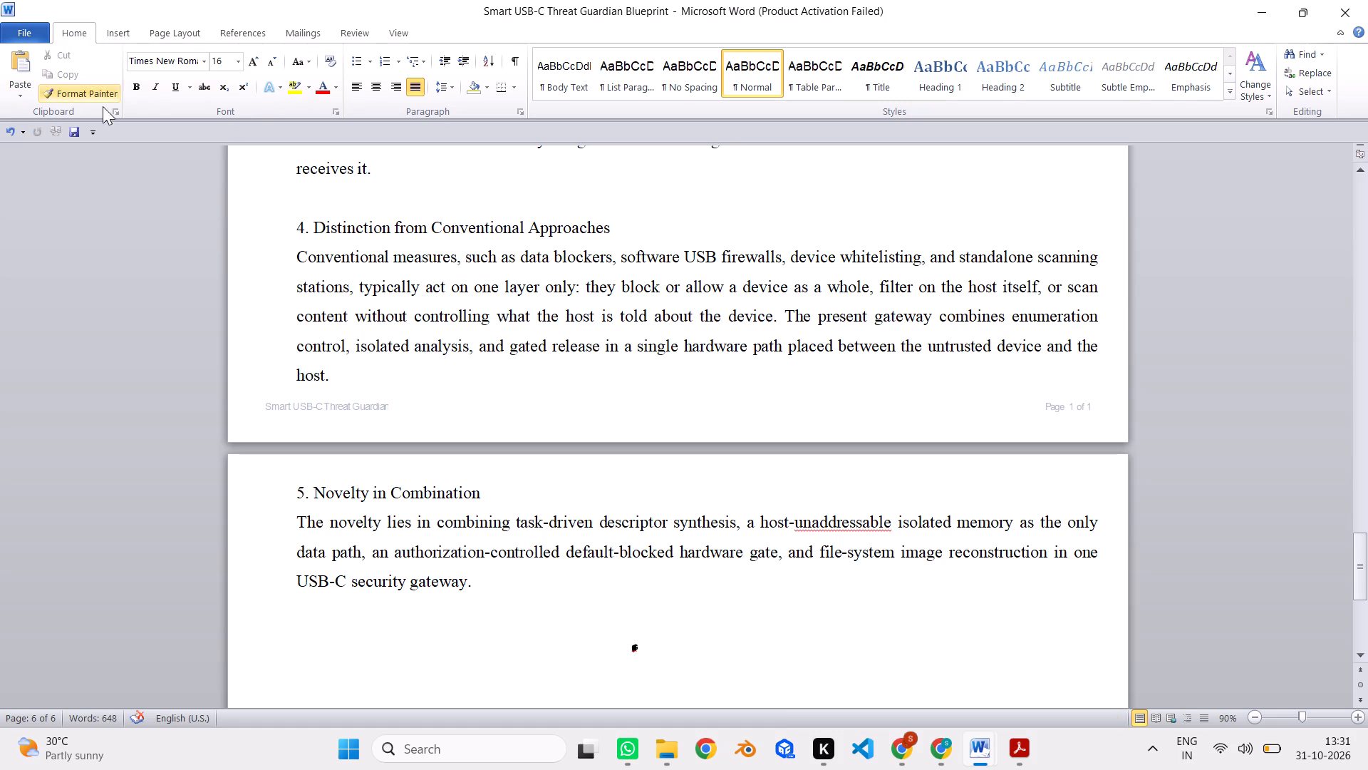
{"action": "key", "text": "ctrl+s"}
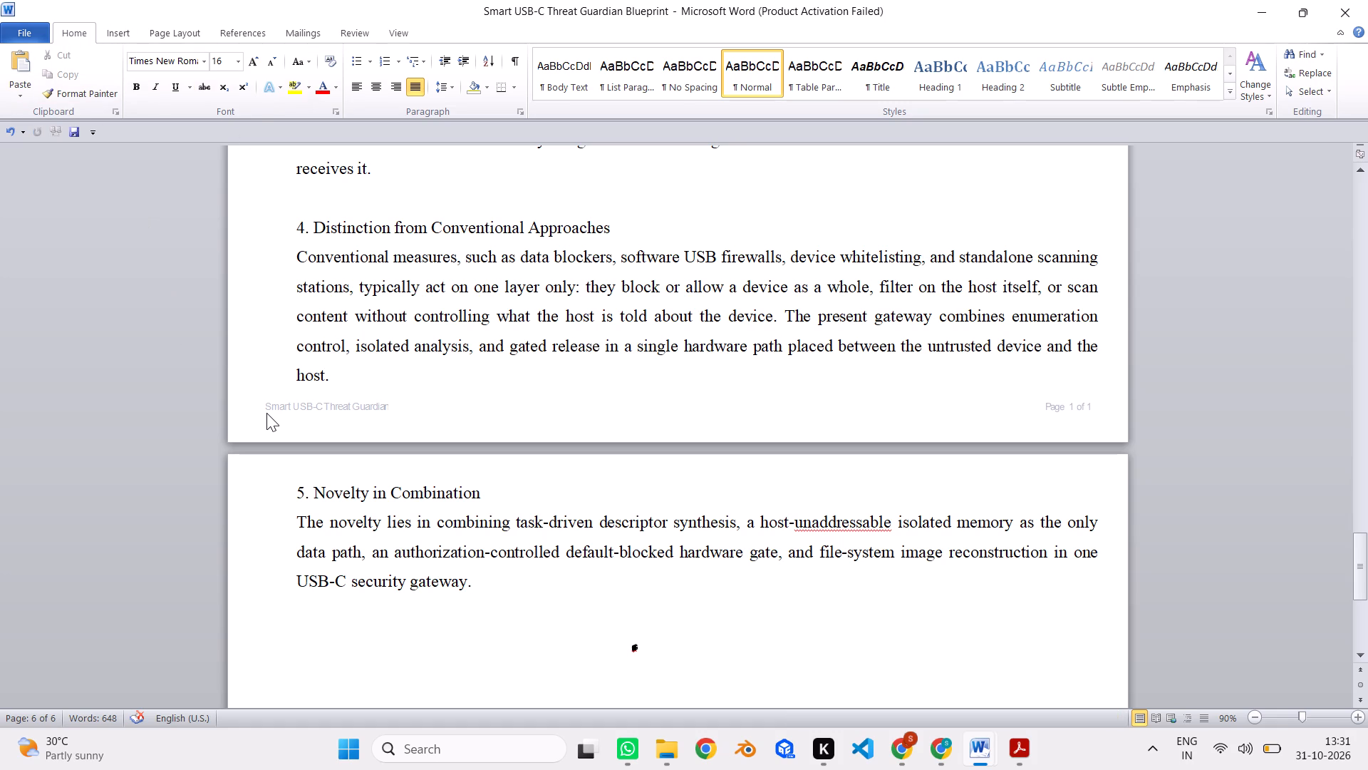
Save a copy of the document in Downloads as a Word Document named "Diagram and Statement of Novelty".
{"action": "left_click", "coordinate": [30, 33]}
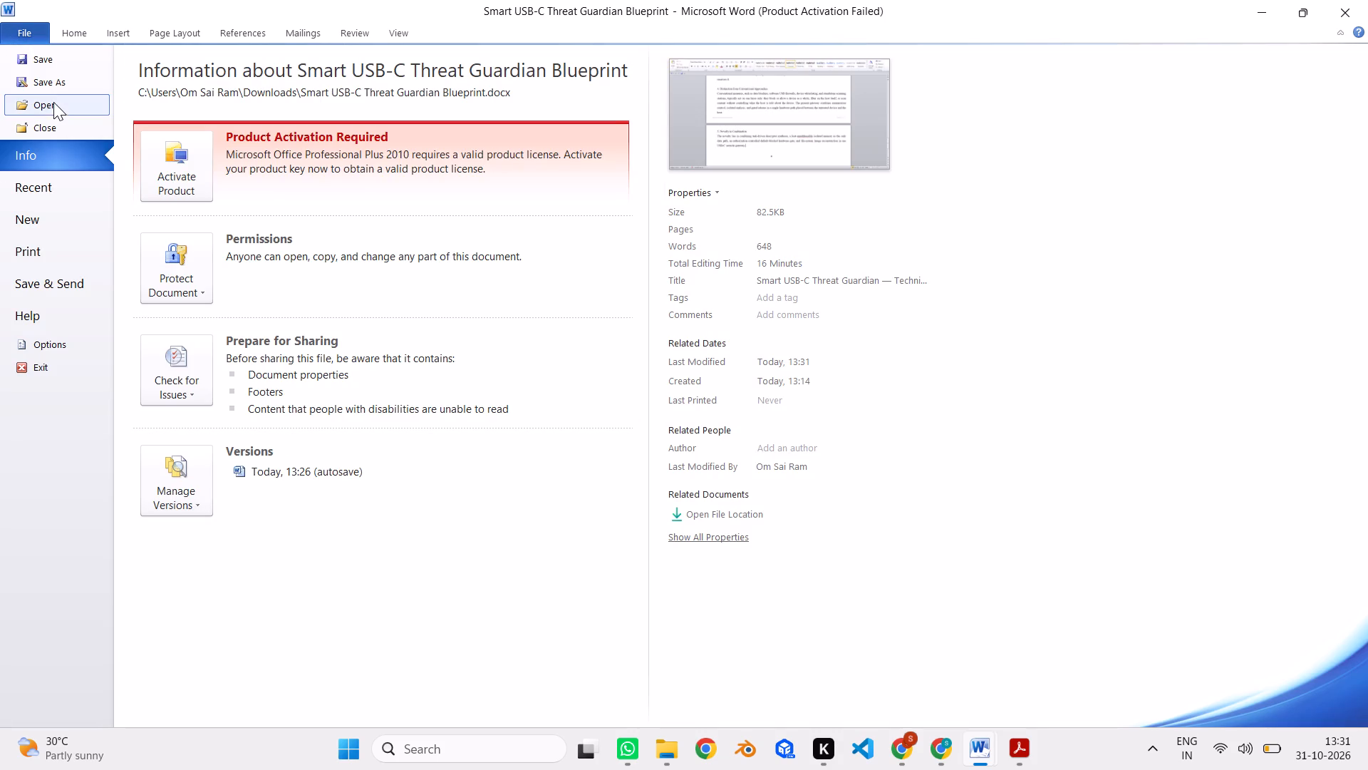
{"action": "left_click", "coordinate": [48, 86]}
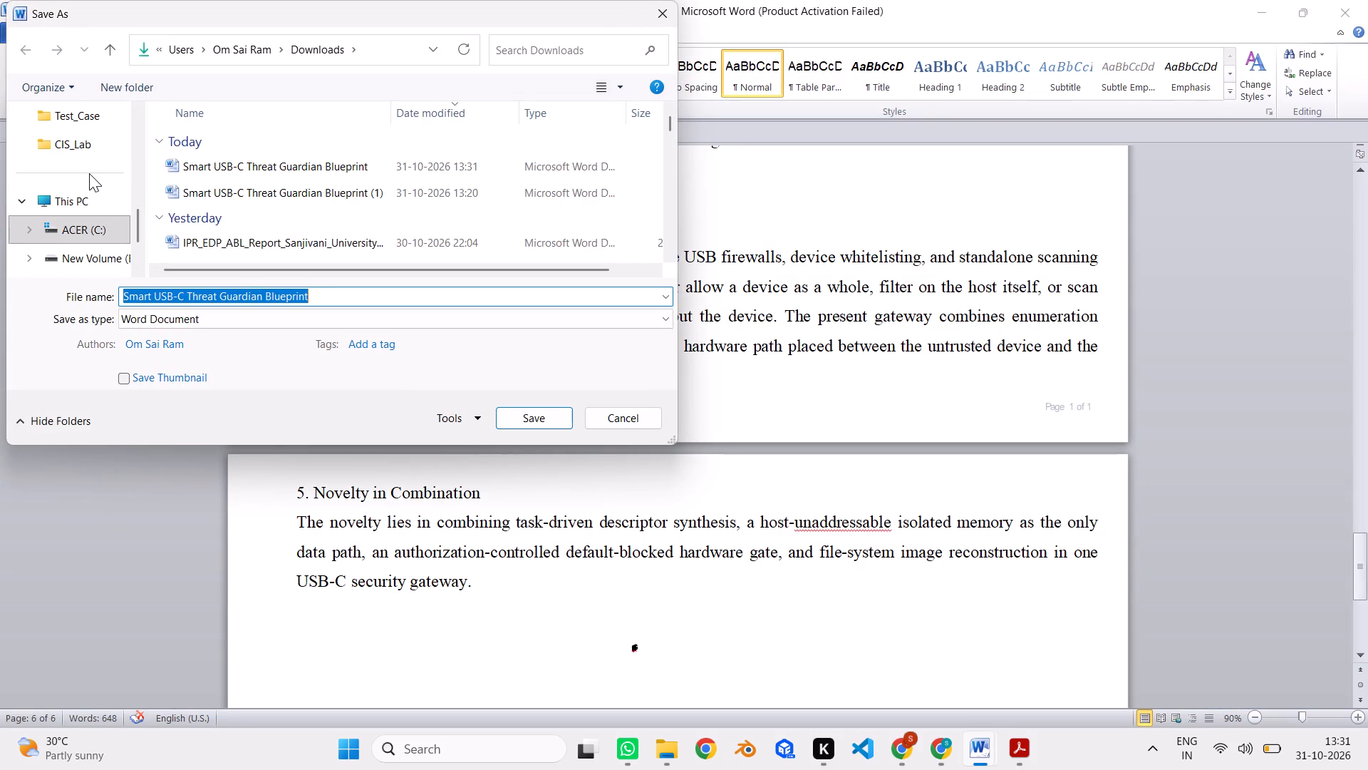
{"action": "scroll", "coordinate": [89, 173], "scroll_direction": "up", "scroll_amount": 2}
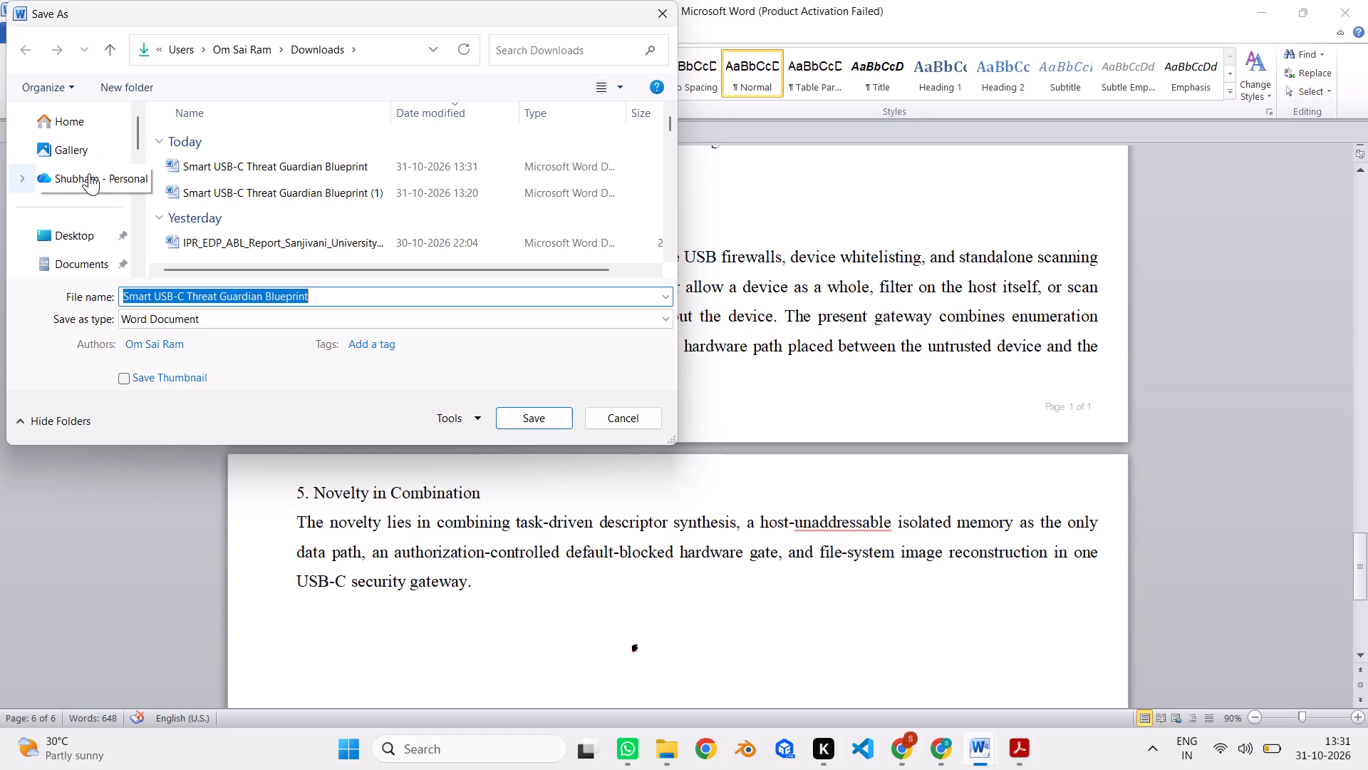
{"action": "scroll", "coordinate": [97, 243], "scroll_direction": "down", "scroll_amount": 1}
{"action": "scroll", "coordinate": [81, 175], "scroll_direction": "up", "scroll_amount": 1}
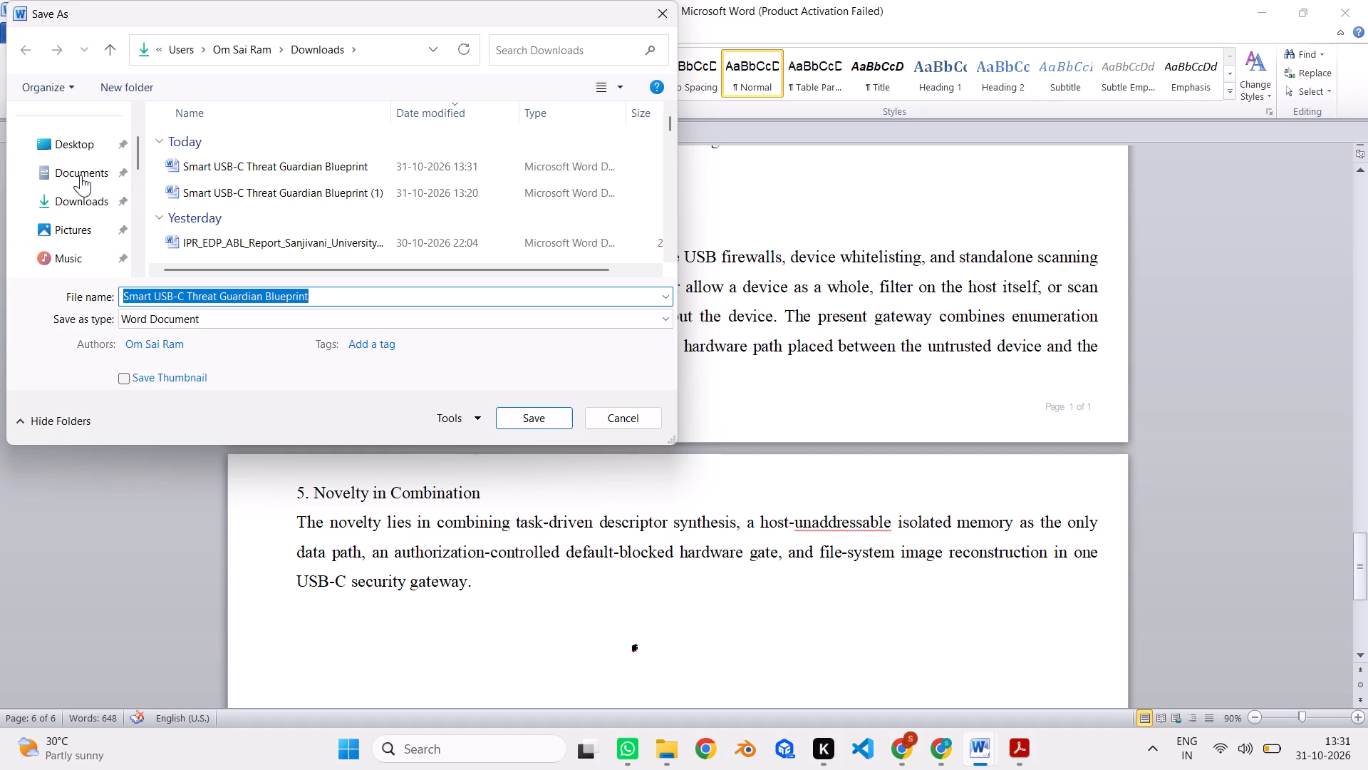
{"action": "left_click", "coordinate": [90, 198]}
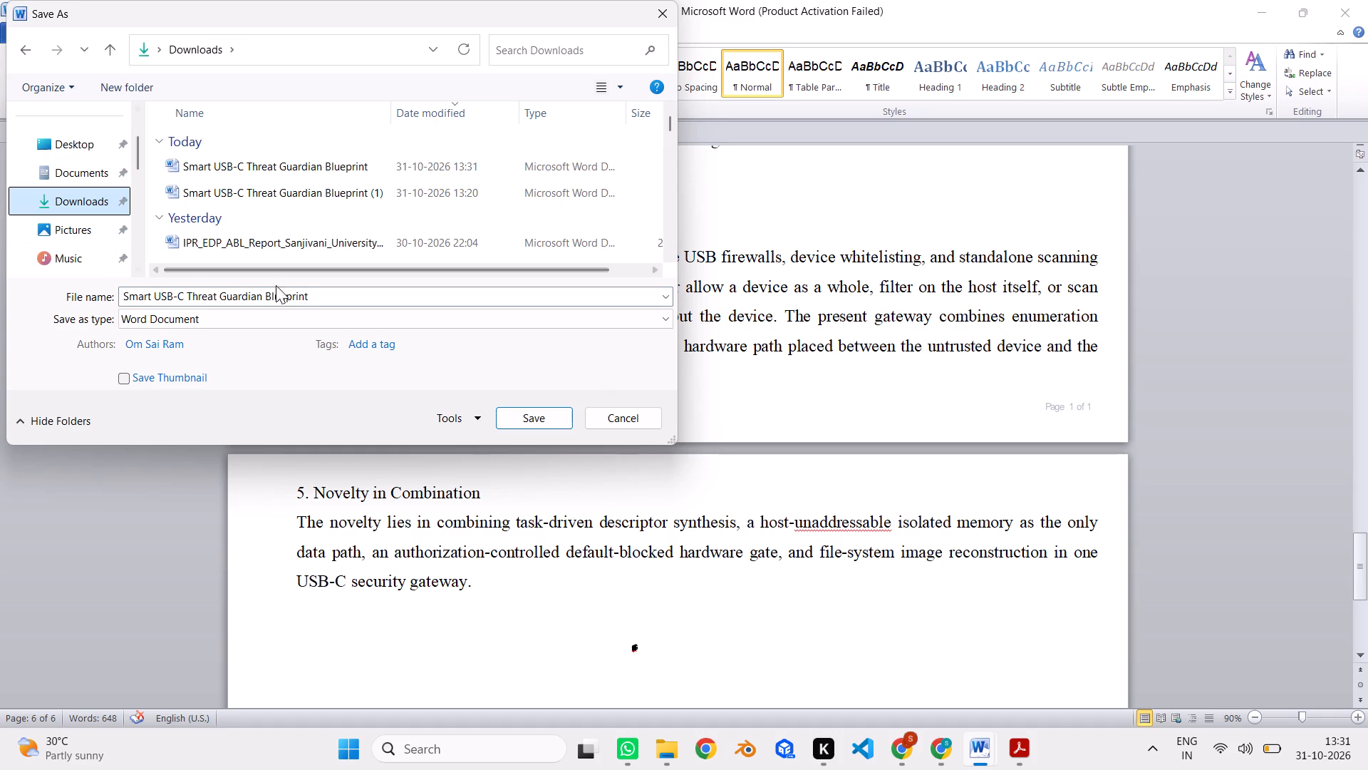
{"action": "left_click", "coordinate": [319, 297]}
{"action": "left_click", "coordinate": [319, 297]}
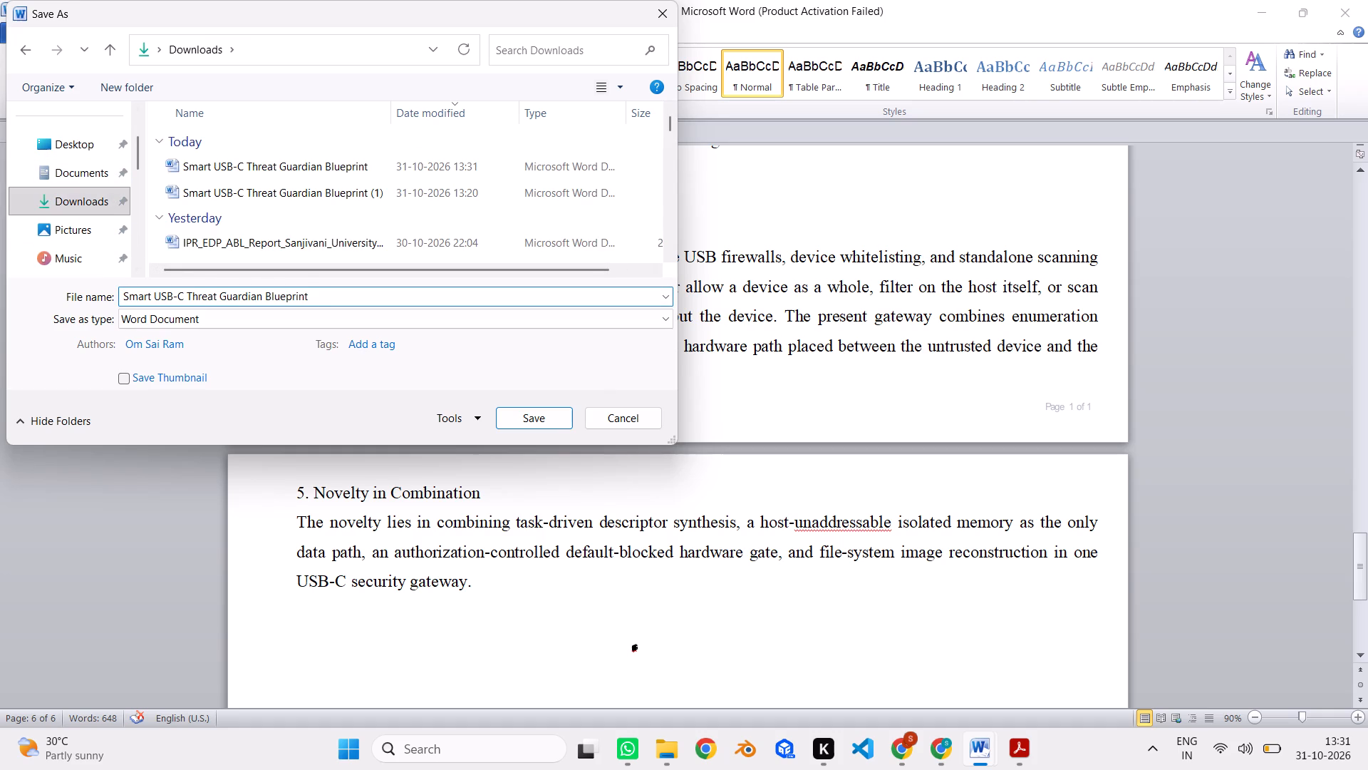
{"action": "left_click", "coordinate": [319, 297]}
{"action": "key", "text": "BackSpace"}
{"action": "key", "text": "BackSpace"}
{"action": "key", "text": "BackSpace"}
{"action": "key", "text": "BackSpace"}
{"action": "key", "text": "BackSpace"}
{"action": "key", "text": "BackSpace"}
{"action": "key", "text": "BackSpace"}
{"action": "key", "text": "BackSpace"}
{"action": "key", "text": "BackSpace"}
{"action": "key", "text": "BackSpace"}
{"action": "key", "text": "BackSpace"}
{"action": "key", "text": "BackSpace"}
{"action": "key", "text": "BackSpace"}
{"action": "key", "text": "BackSpace"}
{"action": "key", "text": "BackSpace"}
{"action": "key", "text": "BackSpace"}
{"action": "key", "text": "BackSpace"}
{"action": "key", "text": "BackSpace"}
{"action": "key", "text": "BackSpace"}
{"action": "key", "text": "BackSpace"}
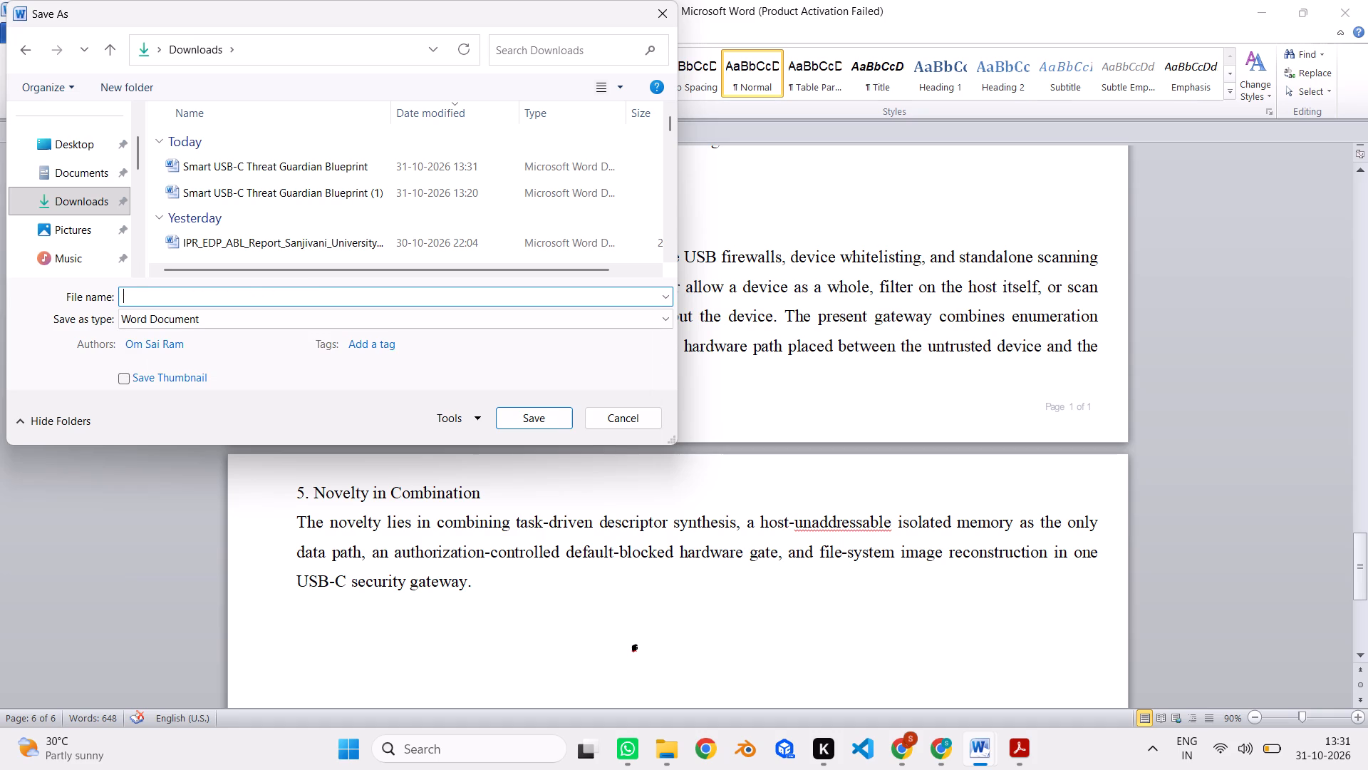
{"action": "key", "text": "shift+d"}
{"action": "type", "text": "ia"}
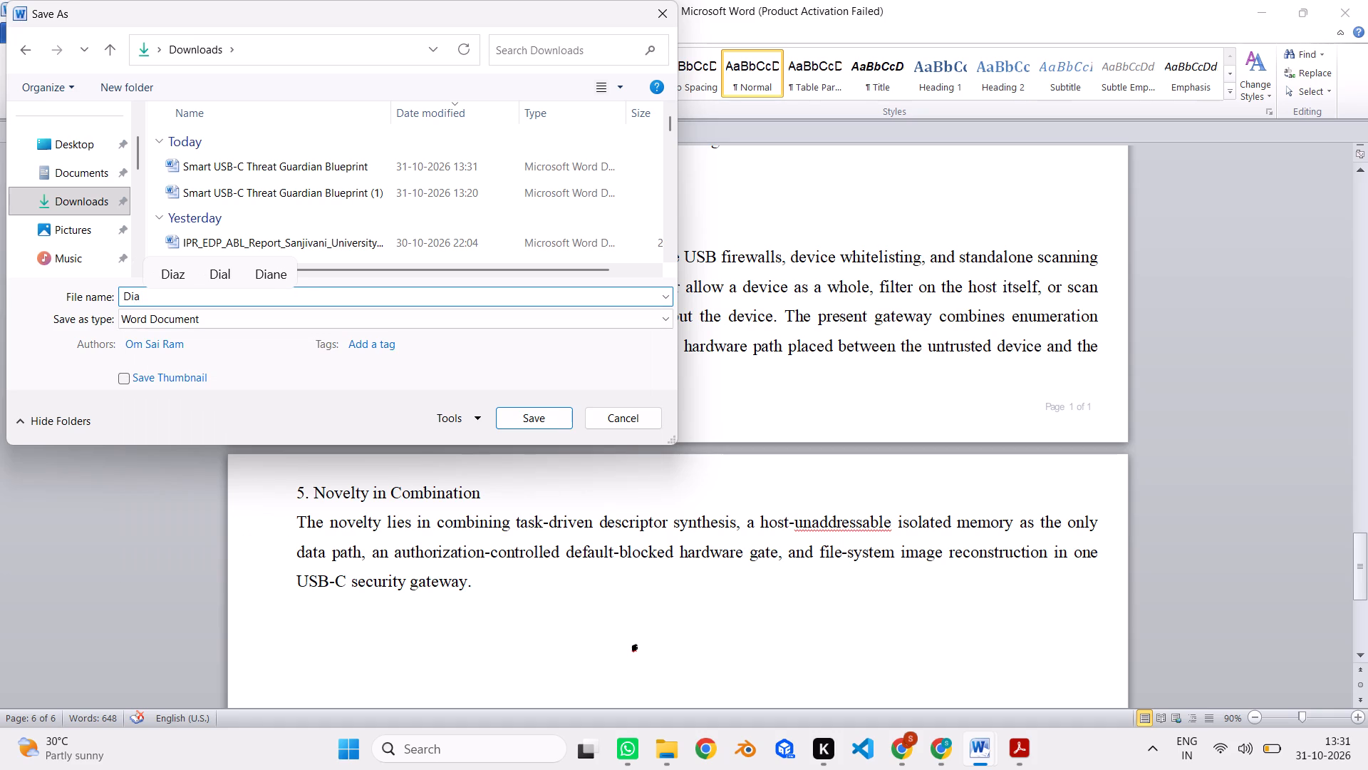
{"action": "type", "text": "gram"}
{"action": "key", "text": "space"}
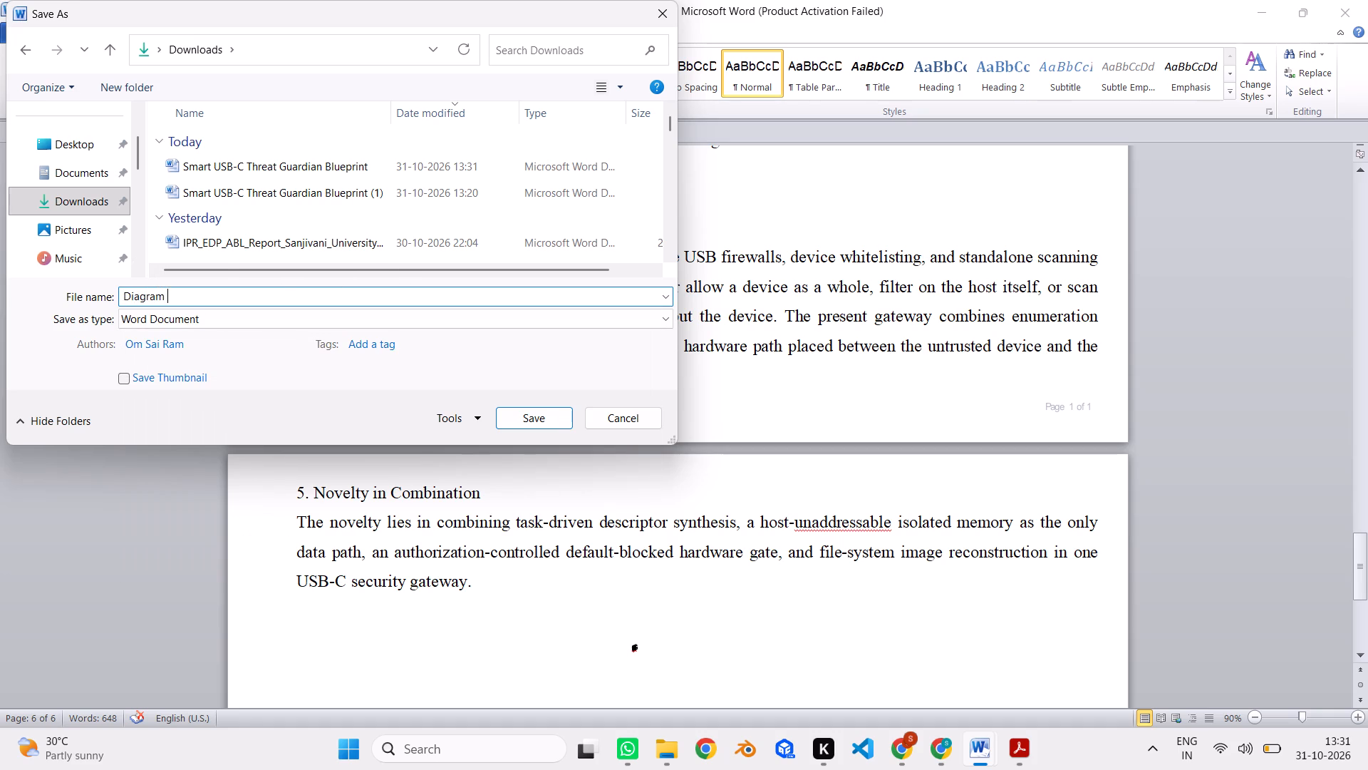
{"action": "type", "text": "and Statement oof NO"}
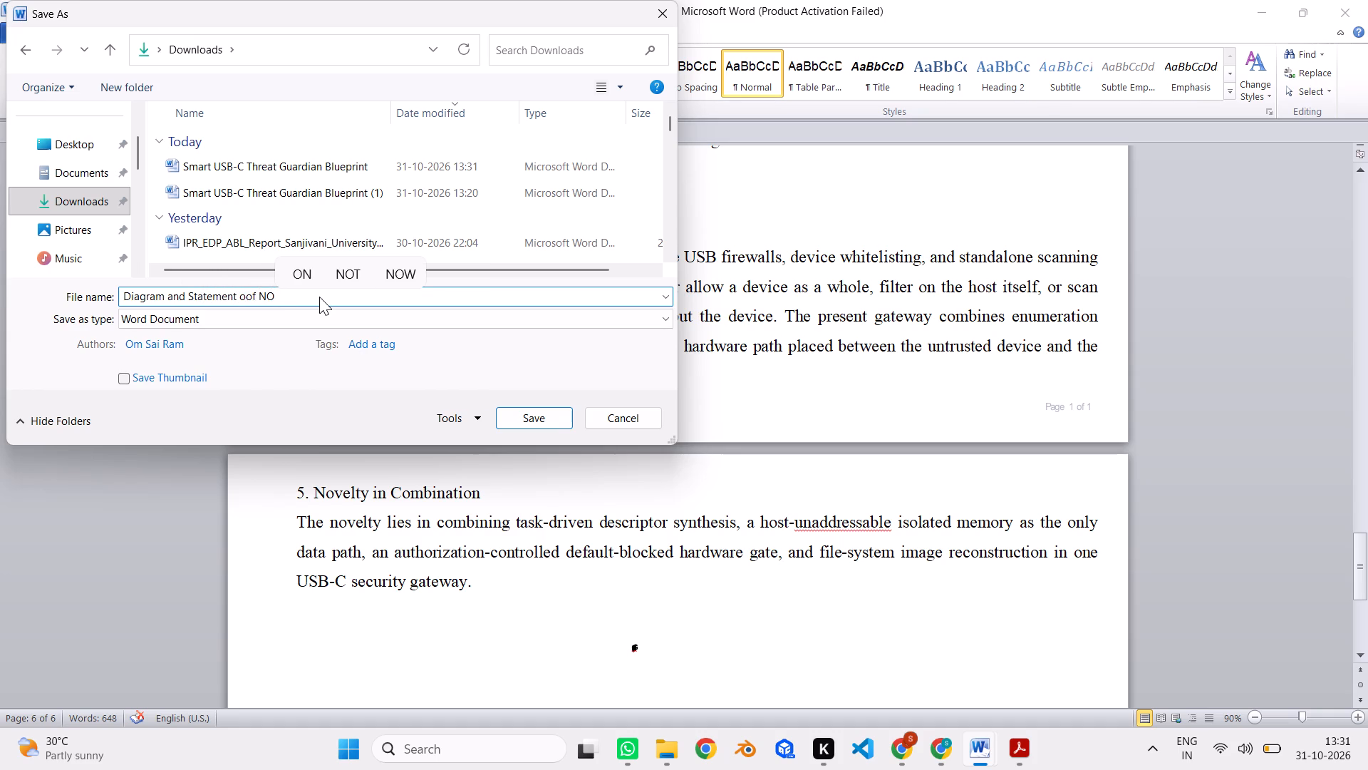
{"action": "key", "text": "BackSpace"}
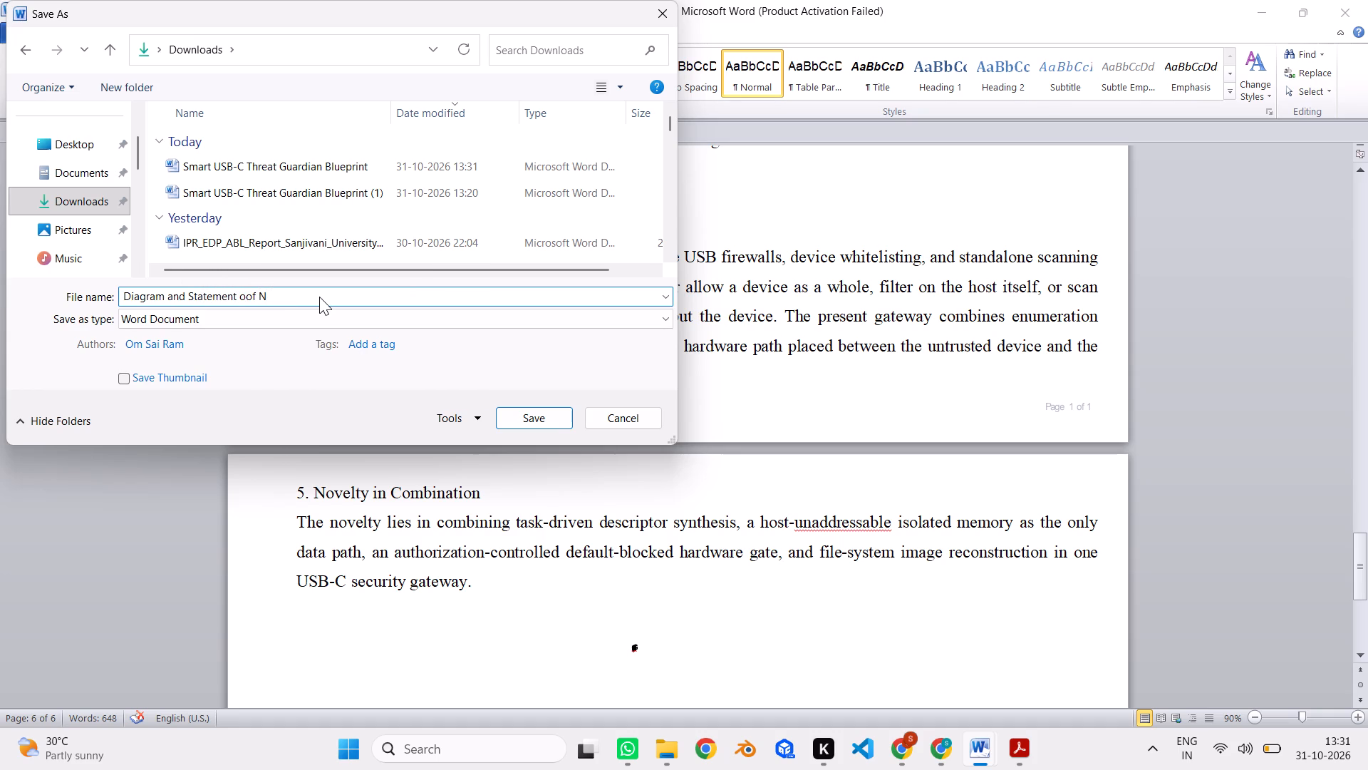
{"action": "type", "text": "ovelty"}
{"action": "key", "text": "Left"}
{"action": "key", "text": "Left"}
{"action": "key", "text": "Left"}
{"action": "key", "text": "Left"}
{"action": "key", "text": "Left"}
{"action": "key", "text": "Left"}
{"action": "key", "text": "Left"}
{"action": "key", "text": "Left"}
{"action": "key", "text": "Left"}
{"action": "key", "text": "BackSpace"}
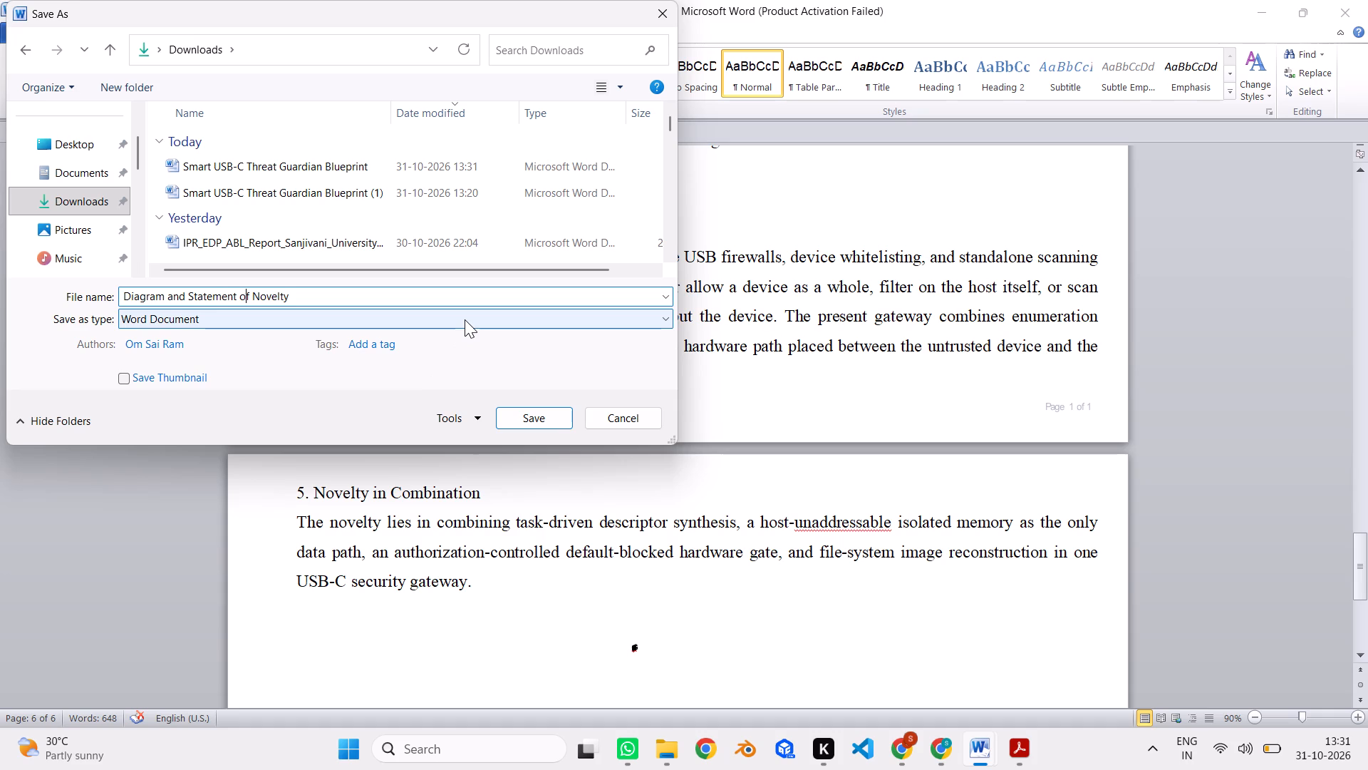
{"action": "left_click", "coordinate": [548, 418]}
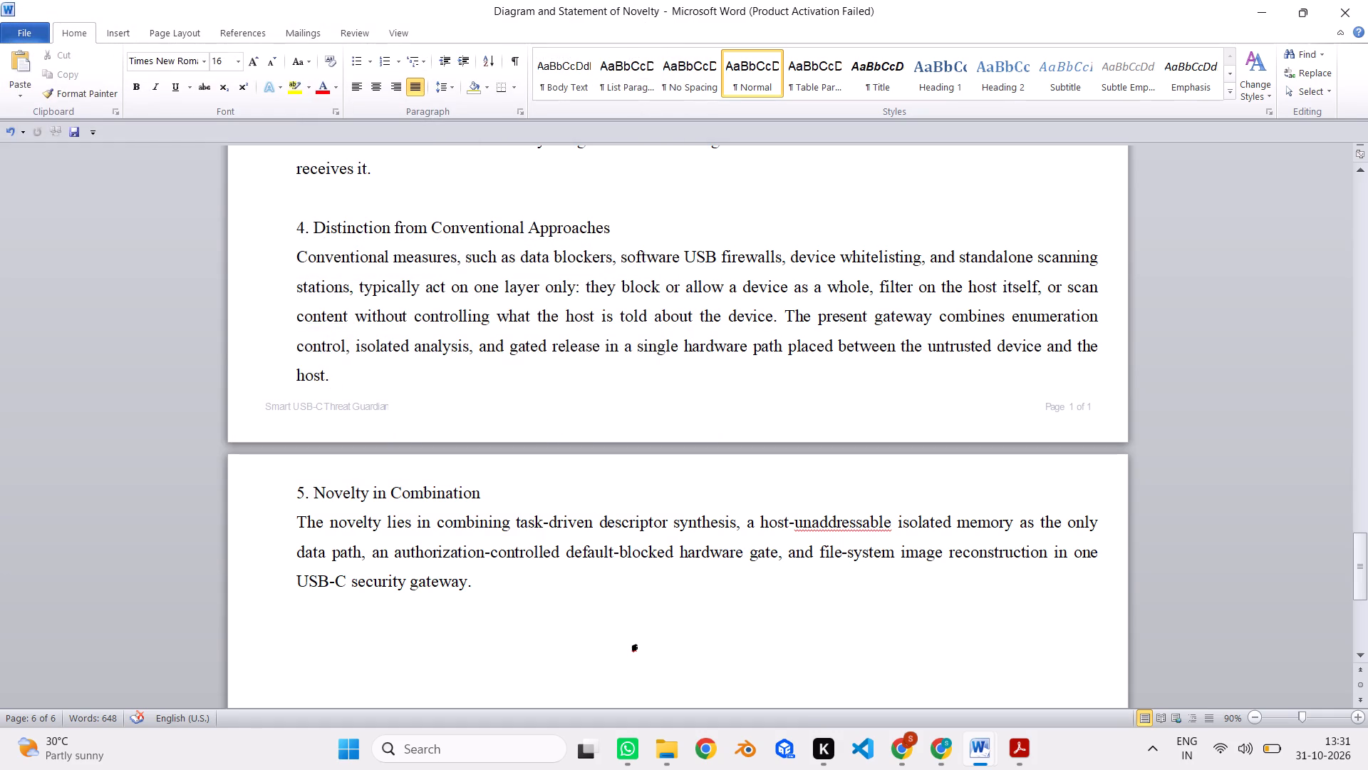
Export the document to Downloads as a PDF named "Diagram and Statement of Novelty", then minimize the opened PDF's window.
{"action": "left_click", "coordinate": [28, 30]}
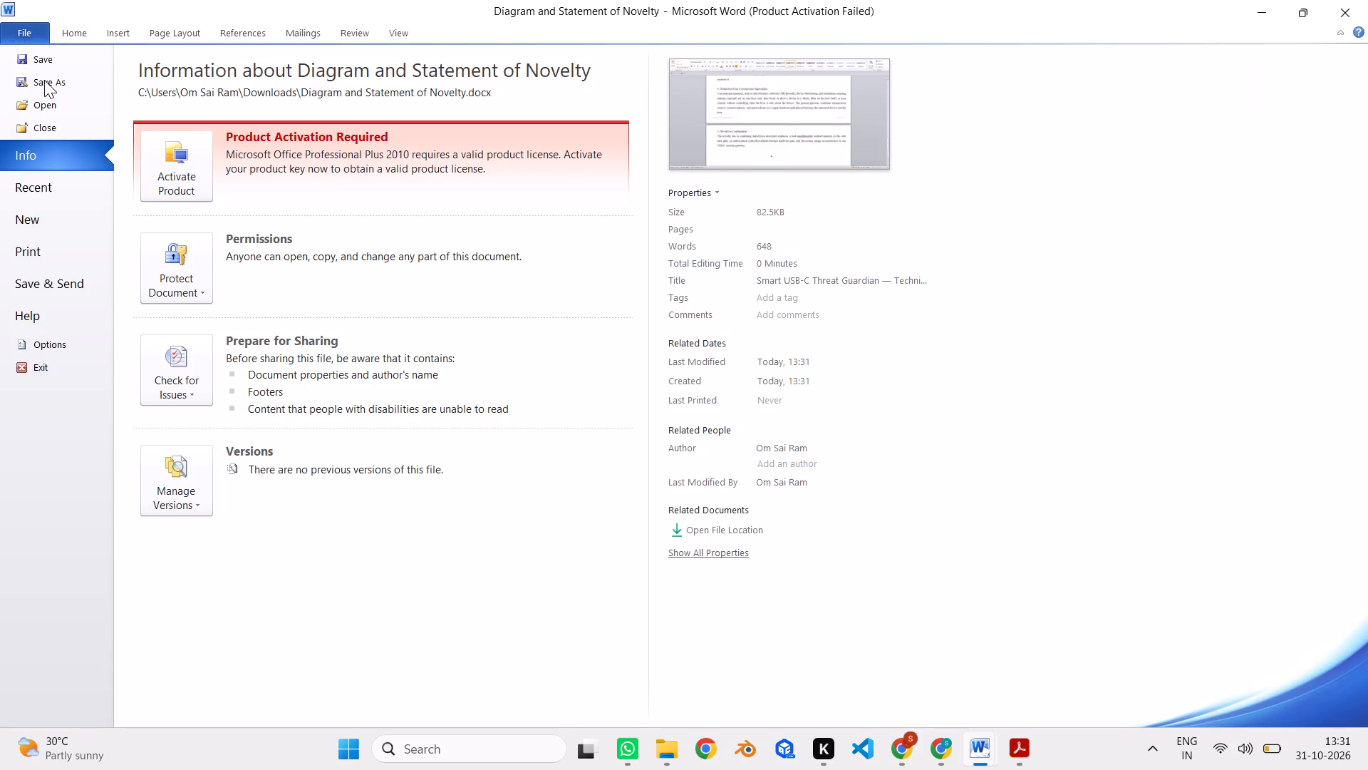
{"action": "left_click", "coordinate": [45, 81]}
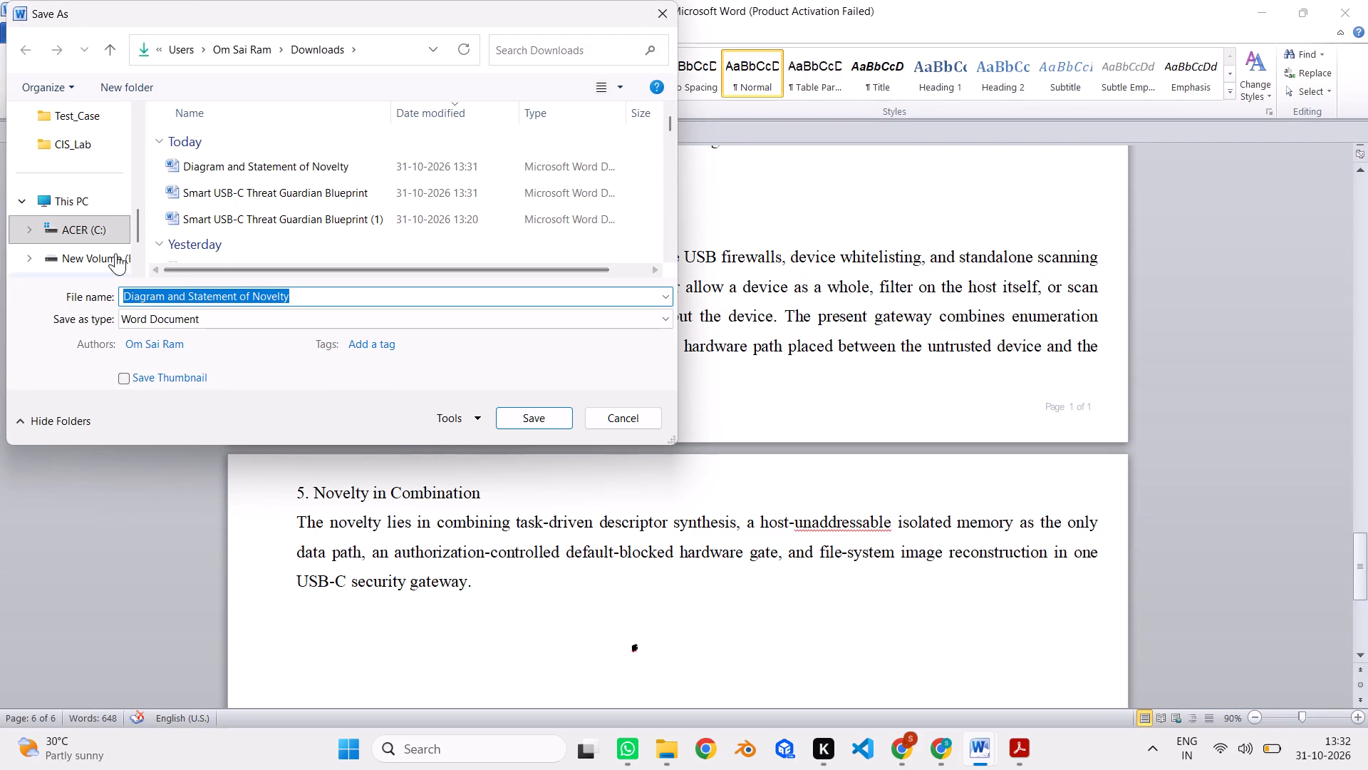
{"action": "scroll", "coordinate": [90, 183], "scroll_direction": "up", "scroll_amount": 1}
{"action": "left_click", "coordinate": [73, 149]}
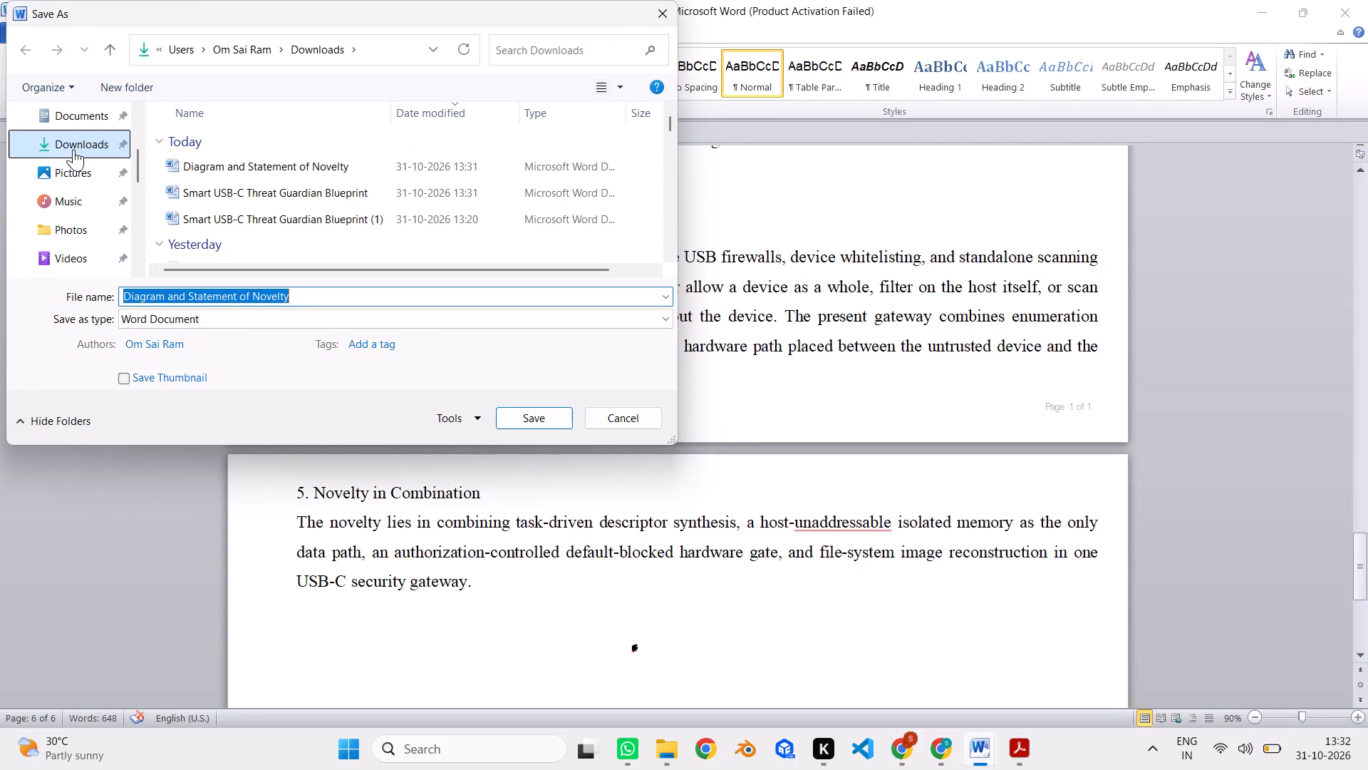
{"action": "left_click", "coordinate": [261, 317]}
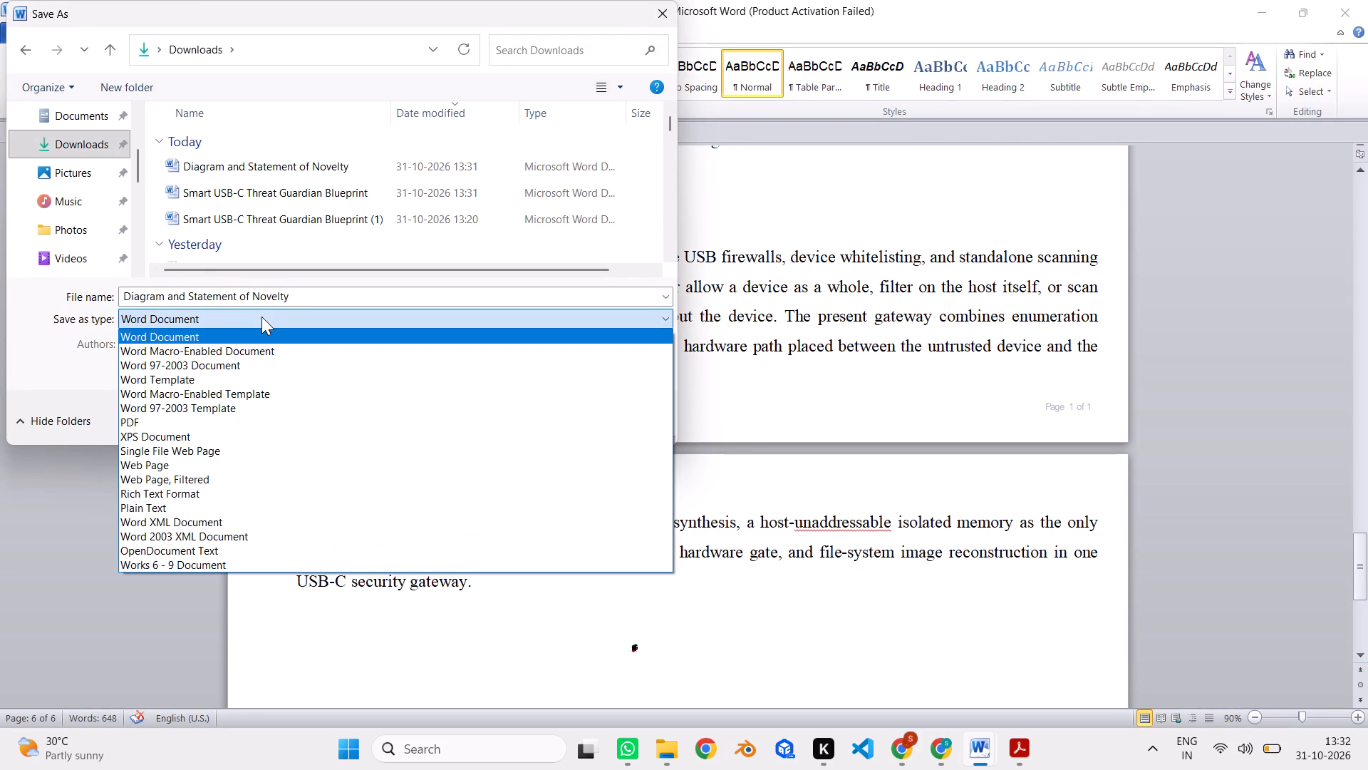
{"action": "left_click", "coordinate": [260, 426]}
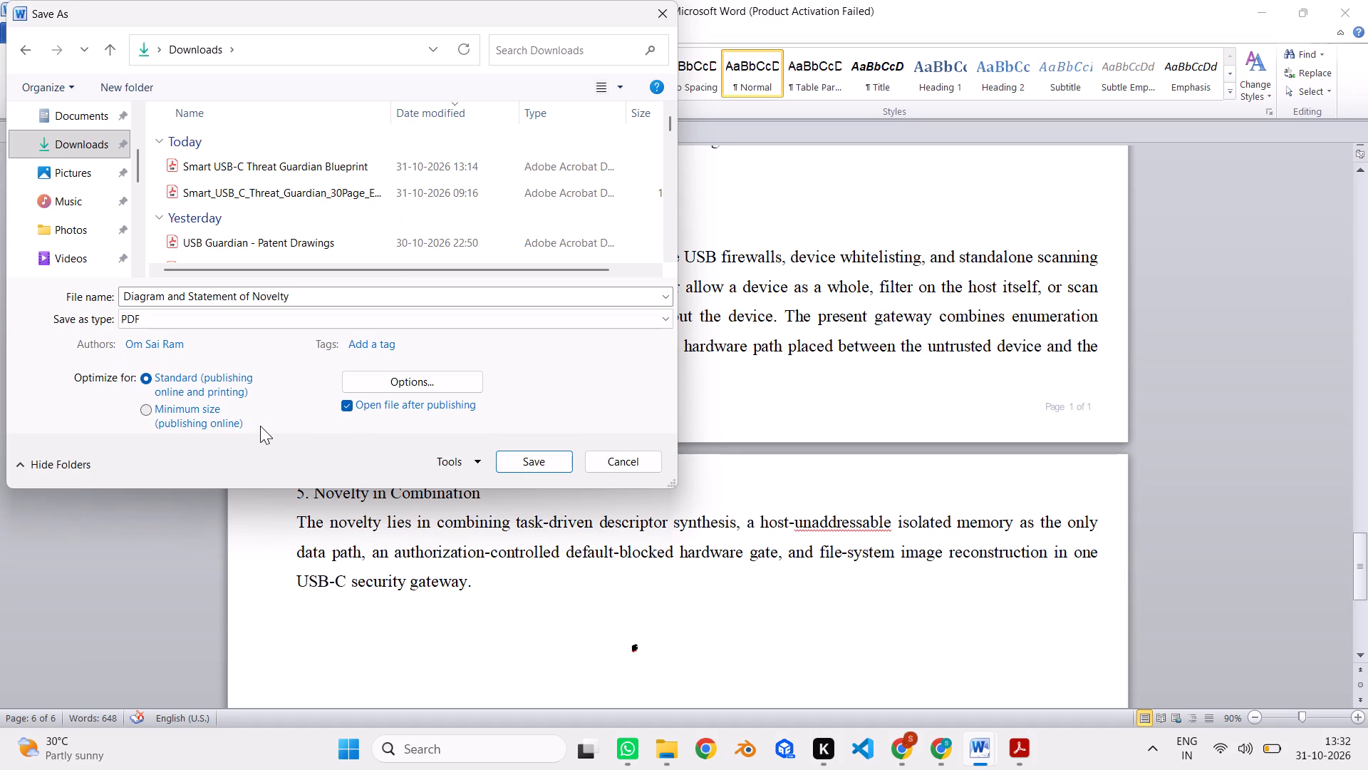
{"action": "left_click", "coordinate": [516, 461]}
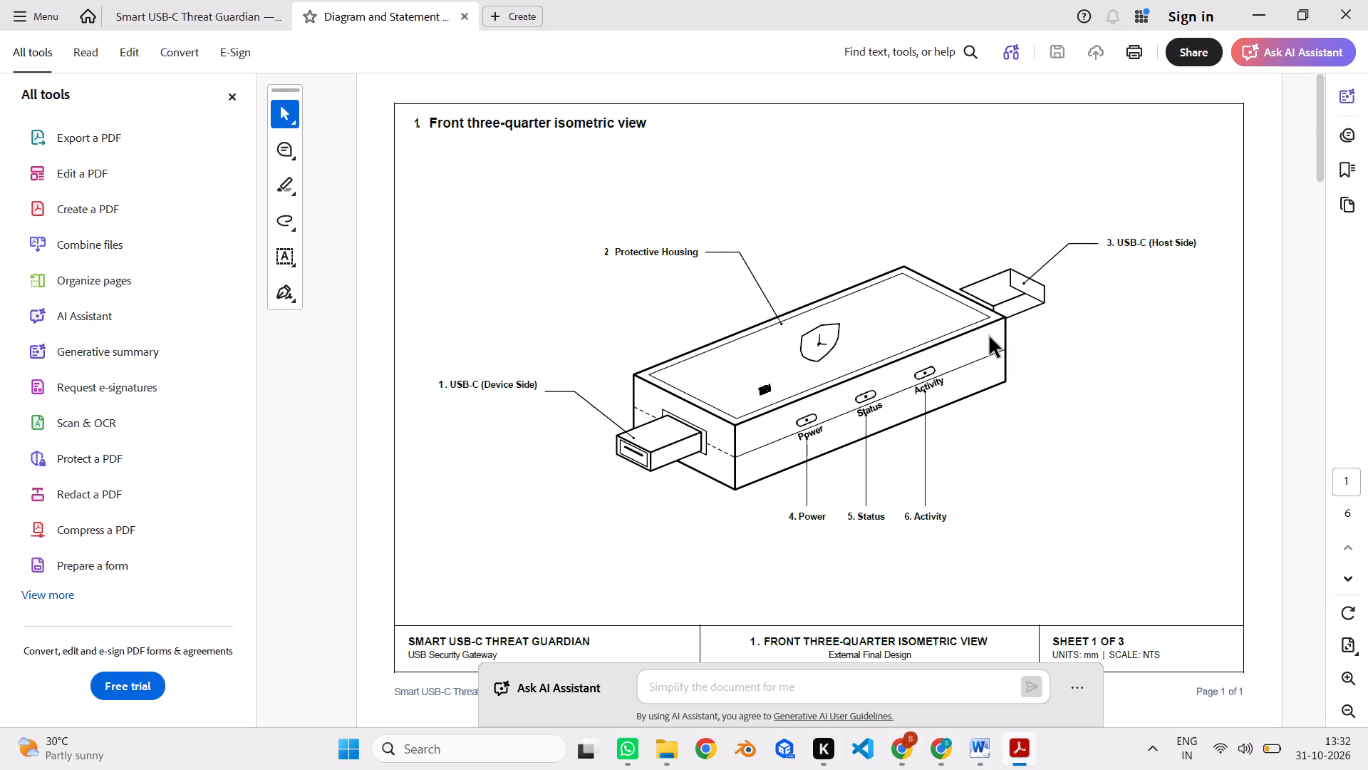
{"action": "left_click", "coordinate": [1260, 13]}
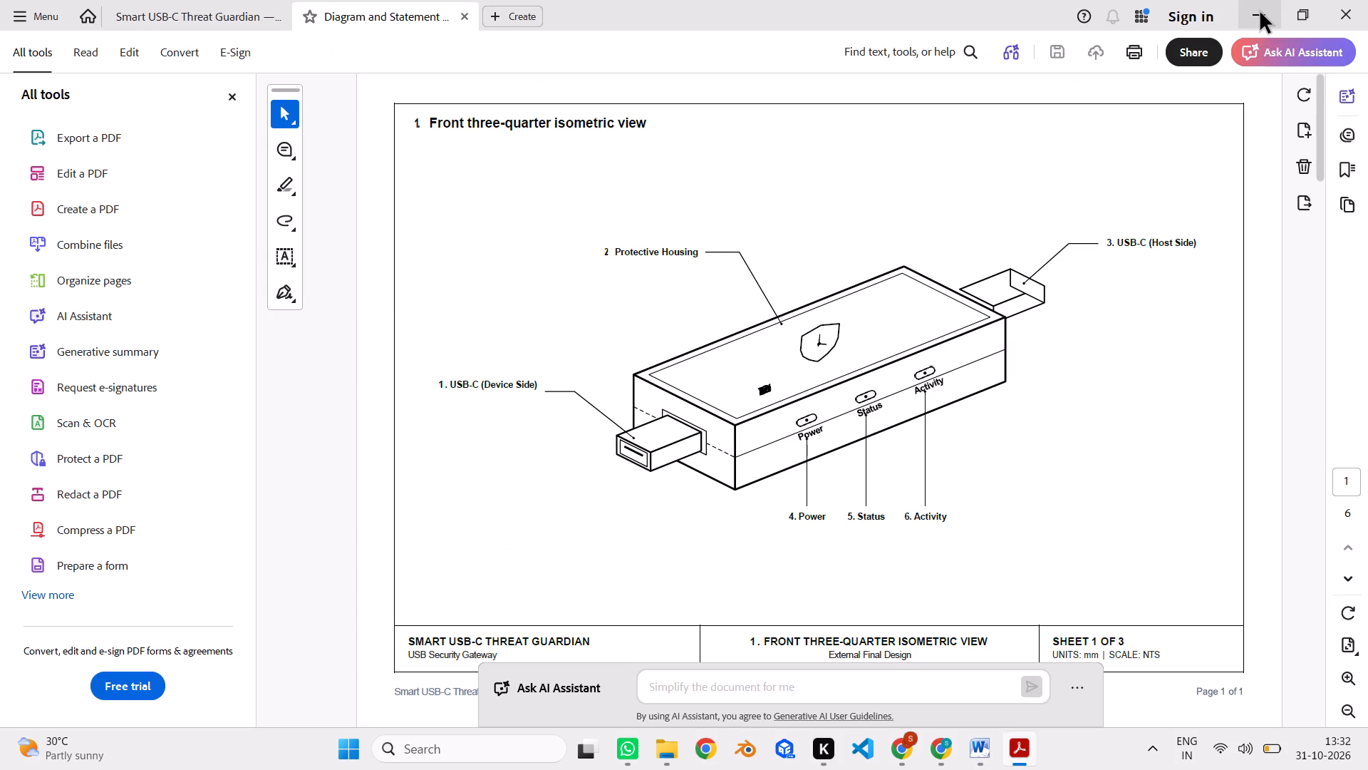
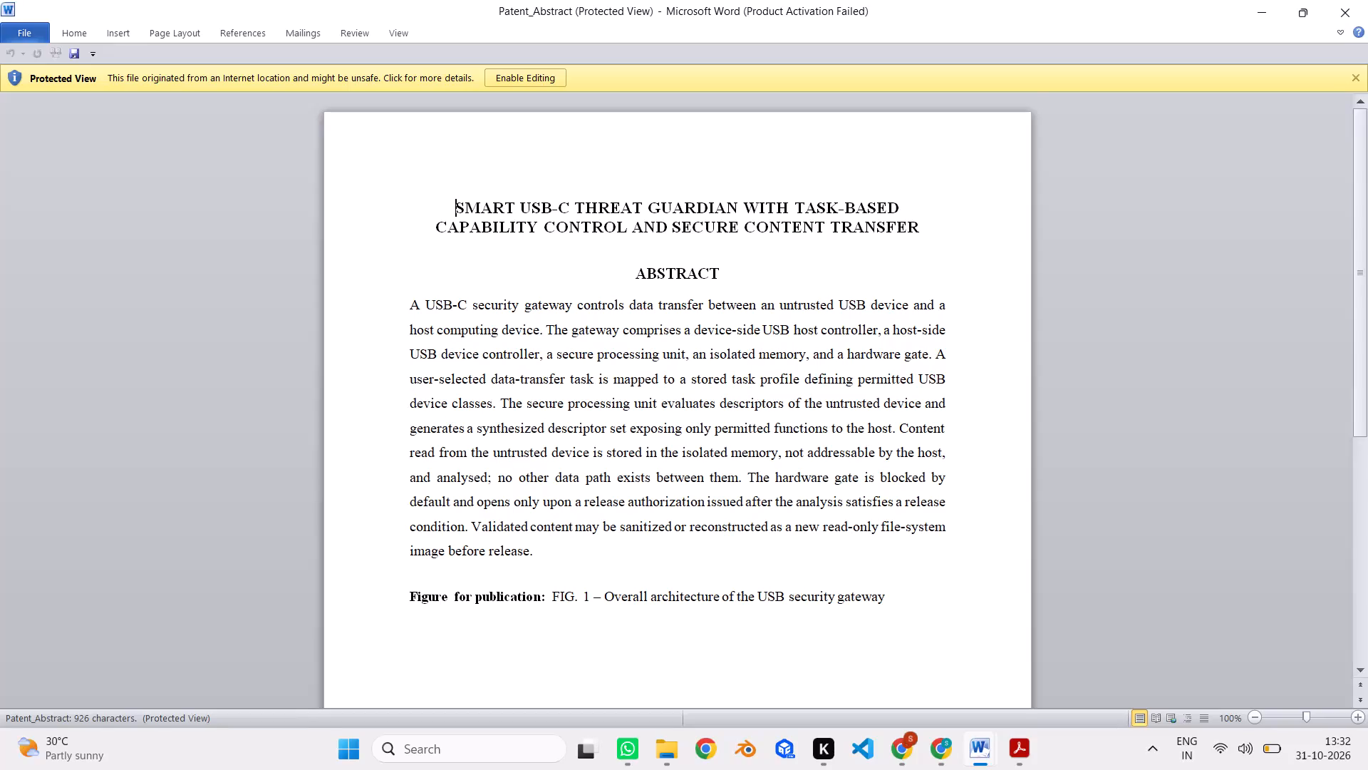
Enable editing in Patent_Abstract and delete the "Figure for publication" line with the blank space below the abstract.
{"action": "scroll", "coordinate": [413, 312], "scroll_direction": "down", "scroll_amount": 1}
{"action": "scroll", "coordinate": [413, 312], "scroll_direction": "up", "scroll_amount": 1}
{"action": "scroll", "coordinate": [413, 312], "scroll_direction": "down", "scroll_amount": 1}
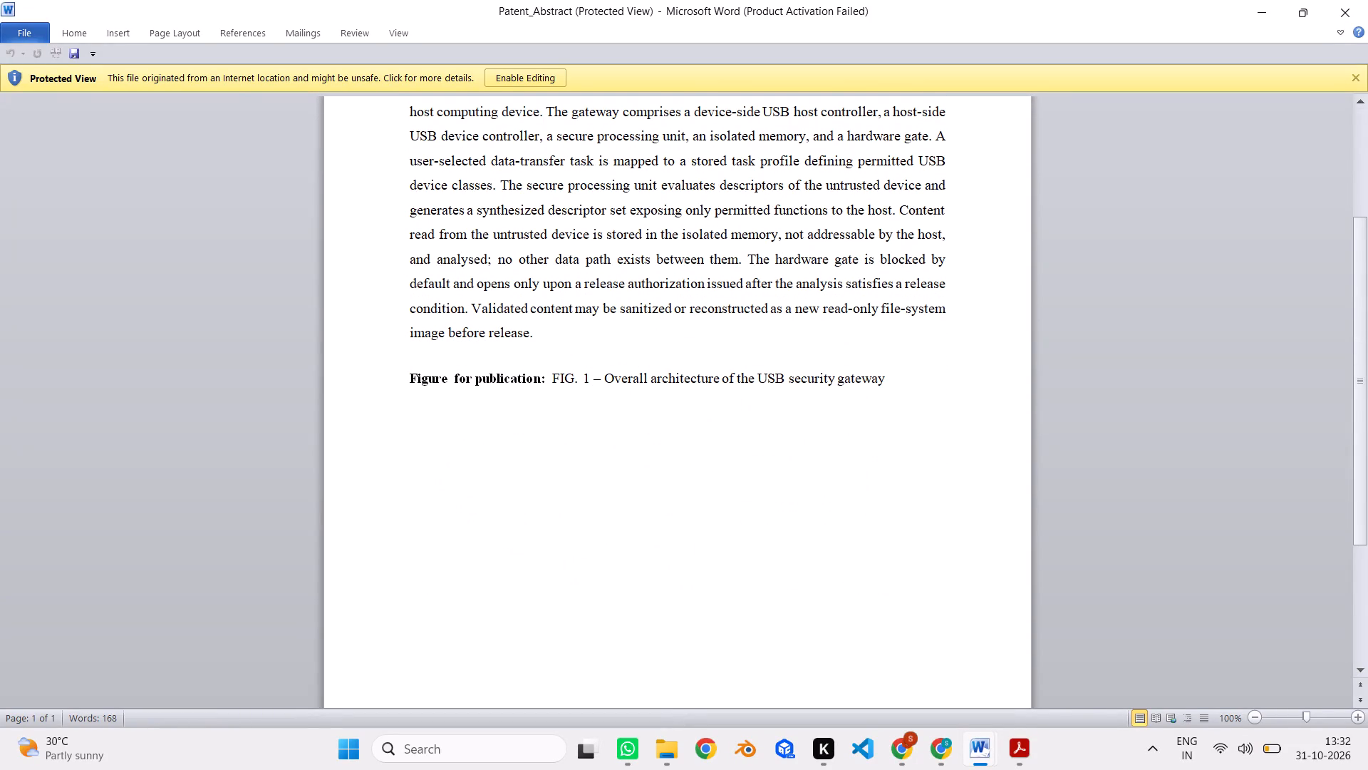
{"action": "scroll", "coordinate": [453, 377], "scroll_direction": "up", "scroll_amount": 1}
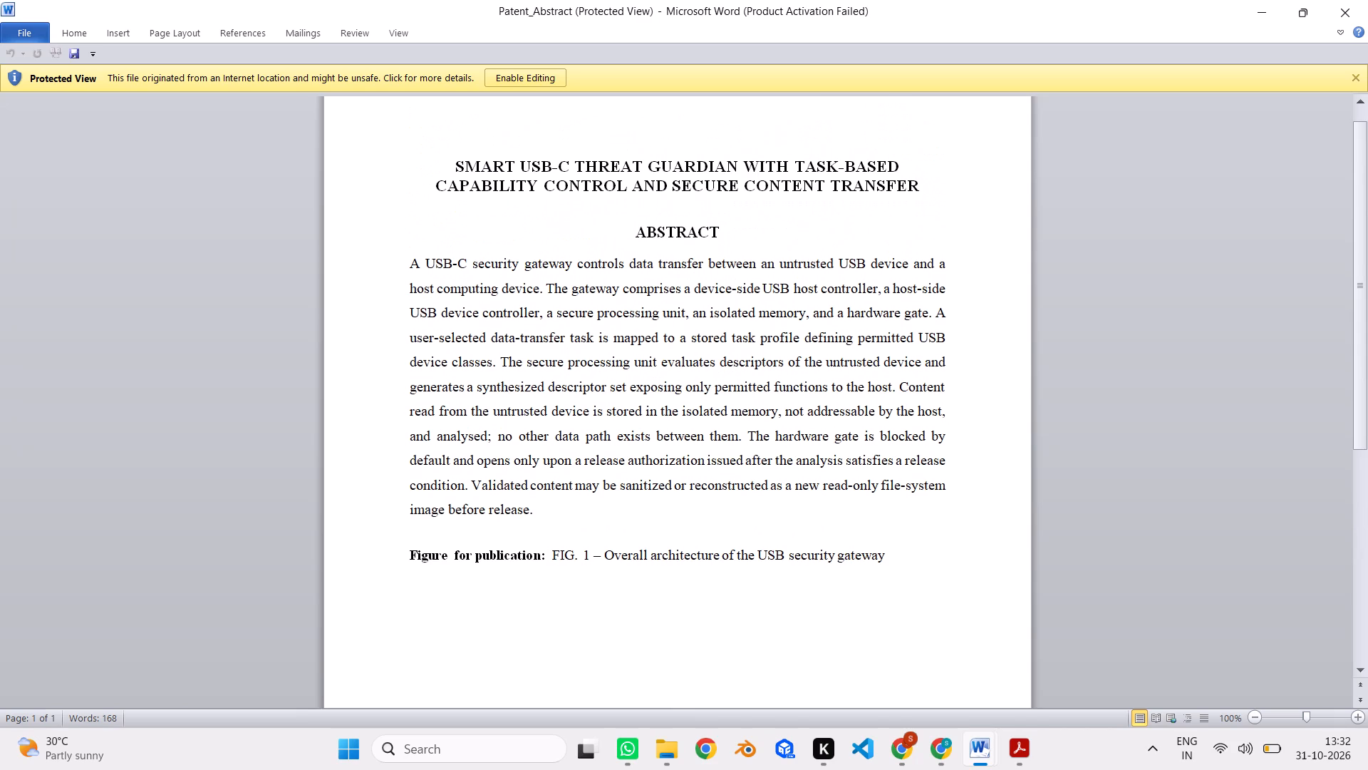
{"action": "left_click", "coordinate": [532, 77]}
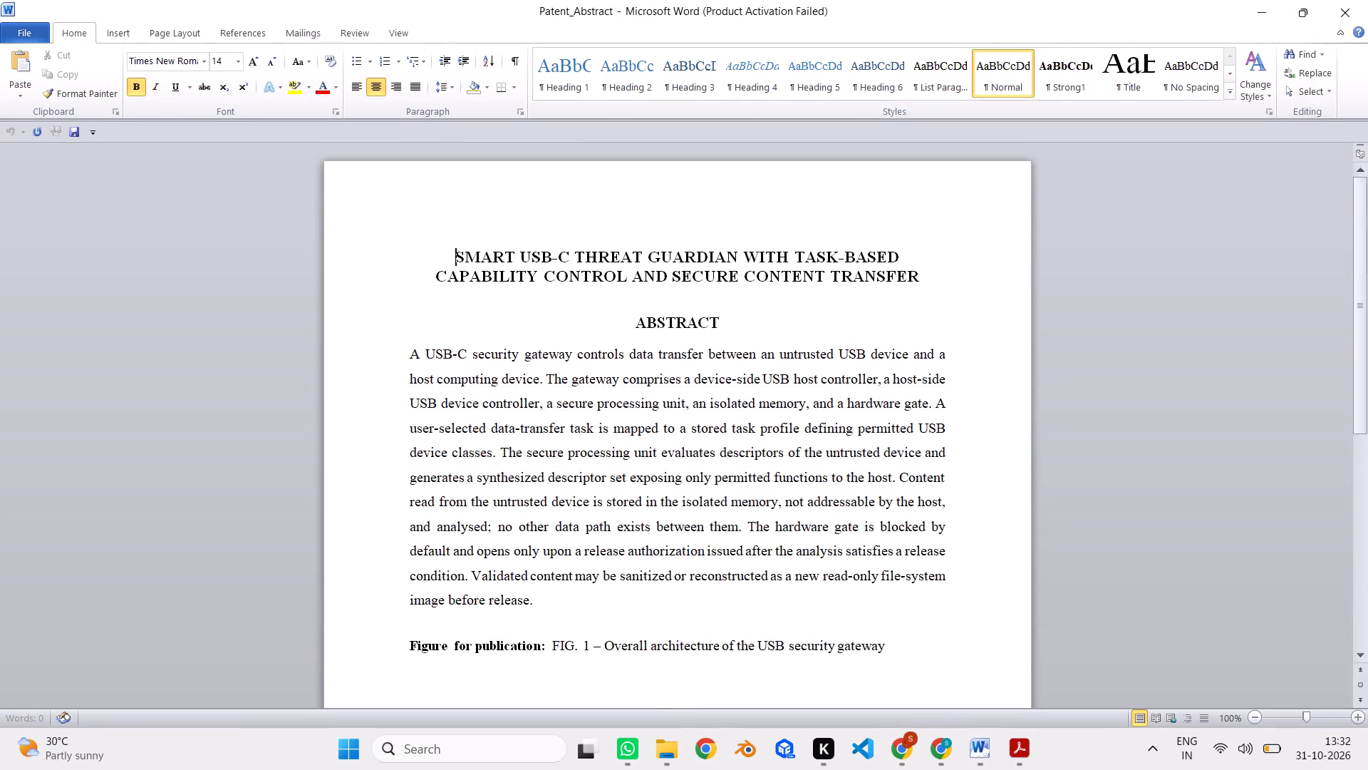
{"action": "scroll", "coordinate": [539, 247], "scroll_direction": "down", "scroll_amount": 1}
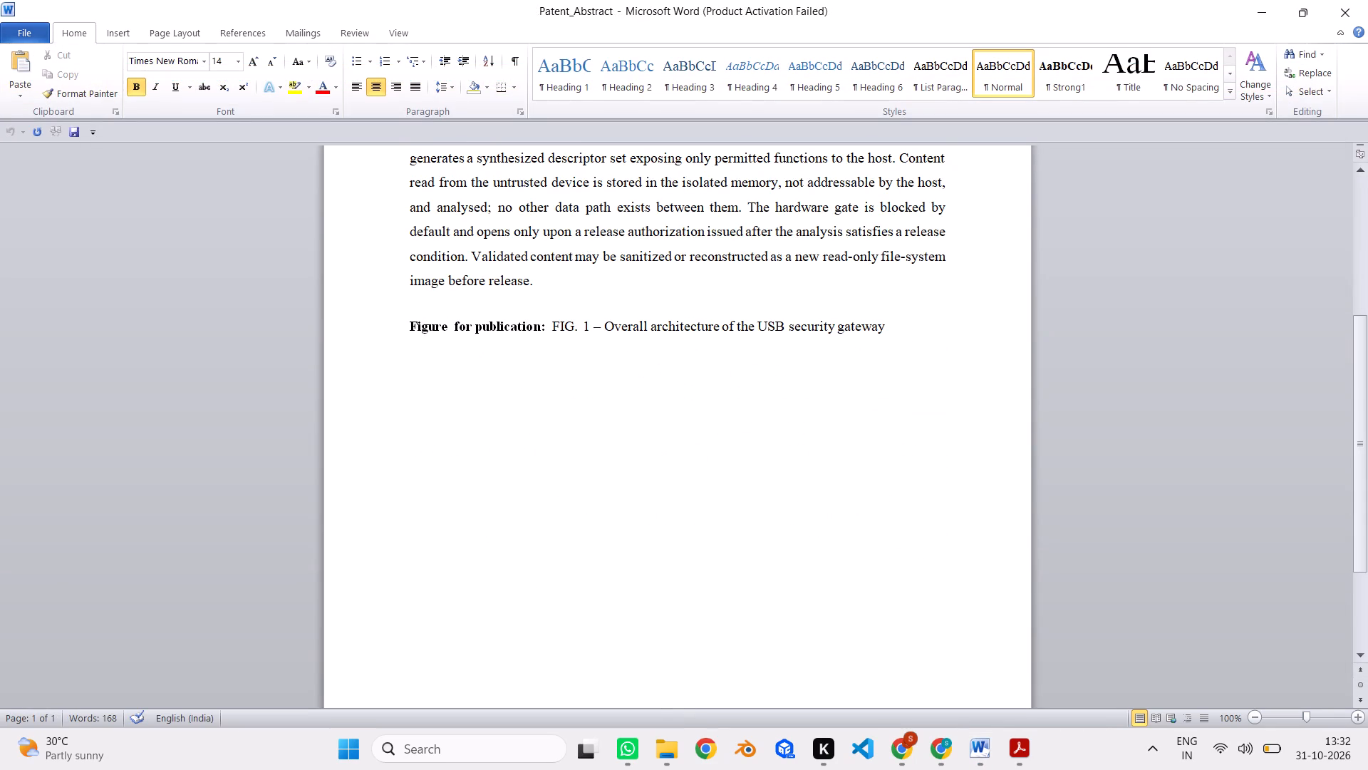
{"action": "left_click_drag", "start_coordinate": [408, 326], "coordinate": [903, 341]}
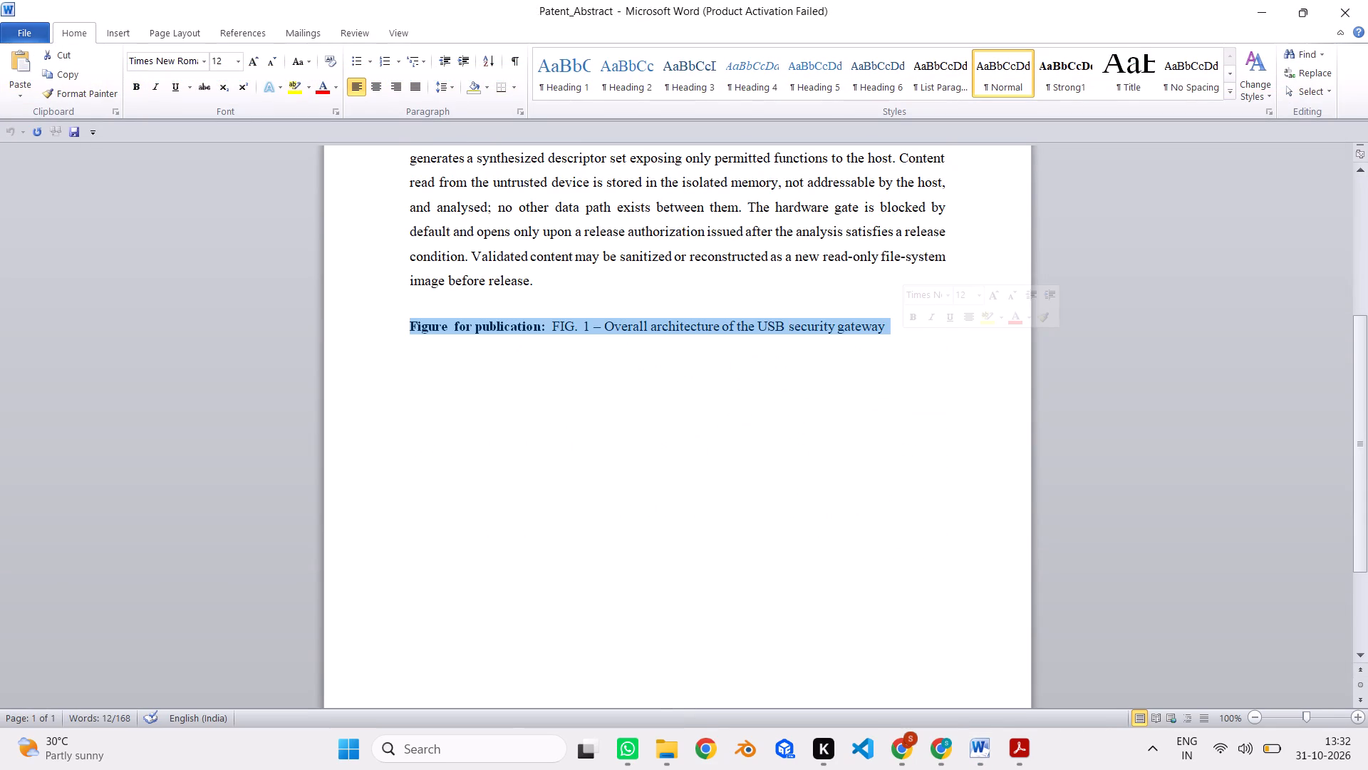
{"action": "key", "text": "BackSpace"}
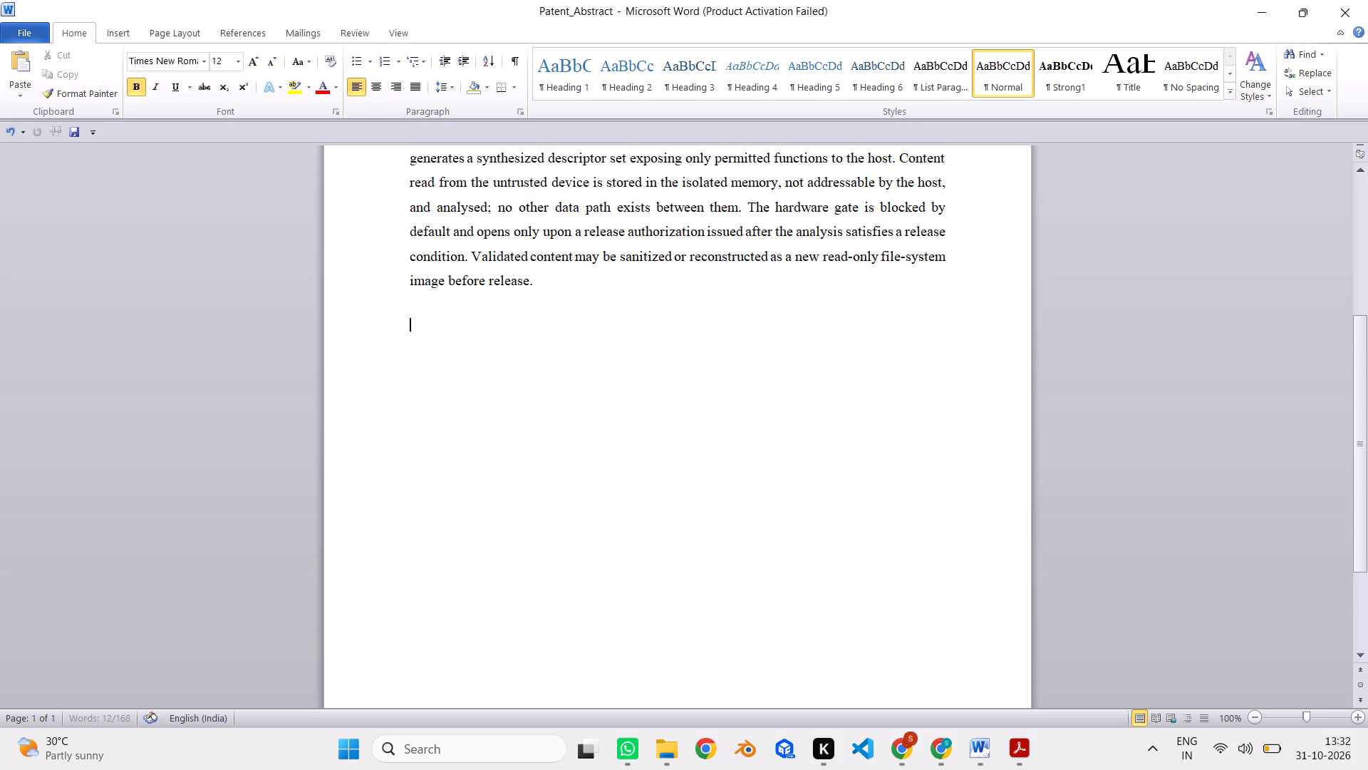
{"action": "key", "text": "BackSpace"}
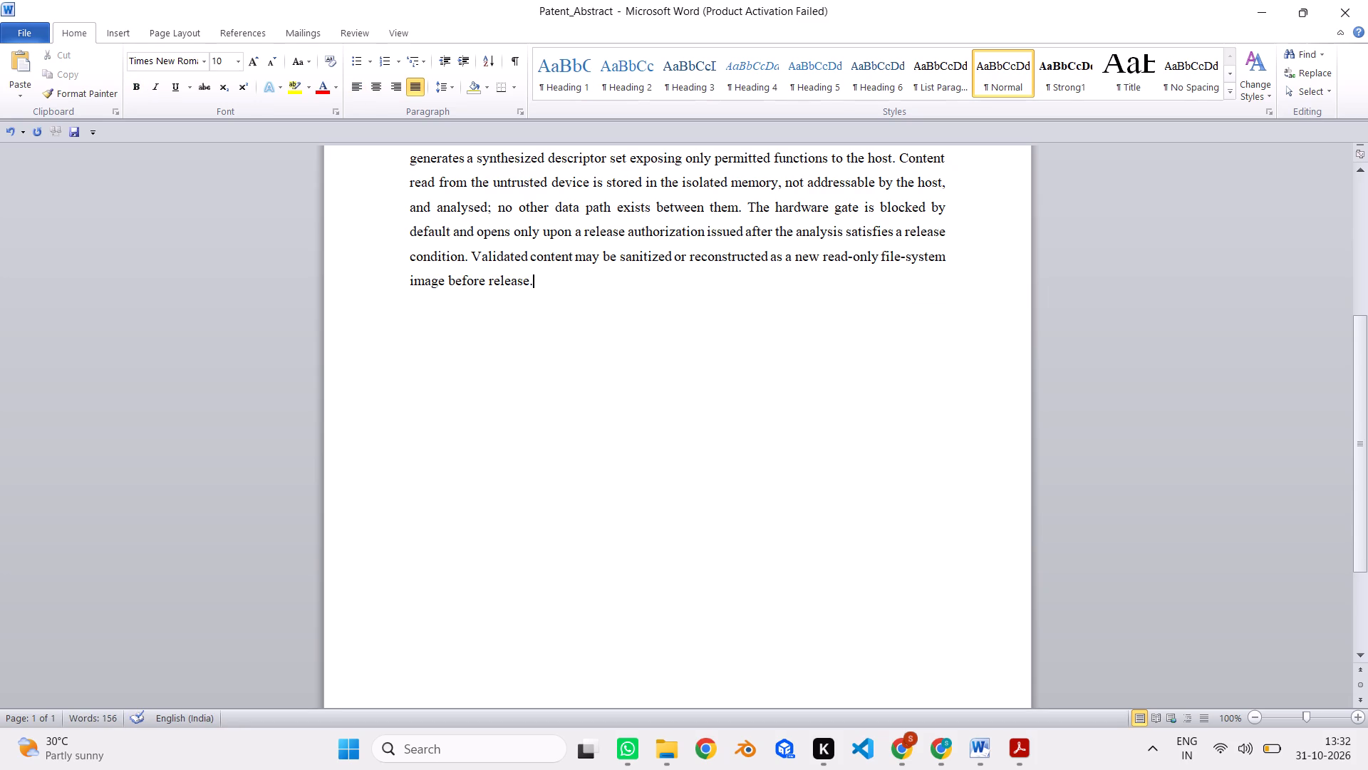
Copy the full abstract paragraph and switch to the Patent Idea Evaluation chat in Chrome.
{"action": "scroll", "coordinate": [707, 329], "scroll_direction": "up", "scroll_amount": 5}
{"action": "left_click_drag", "start_coordinate": [400, 340], "coordinate": [571, 589]}
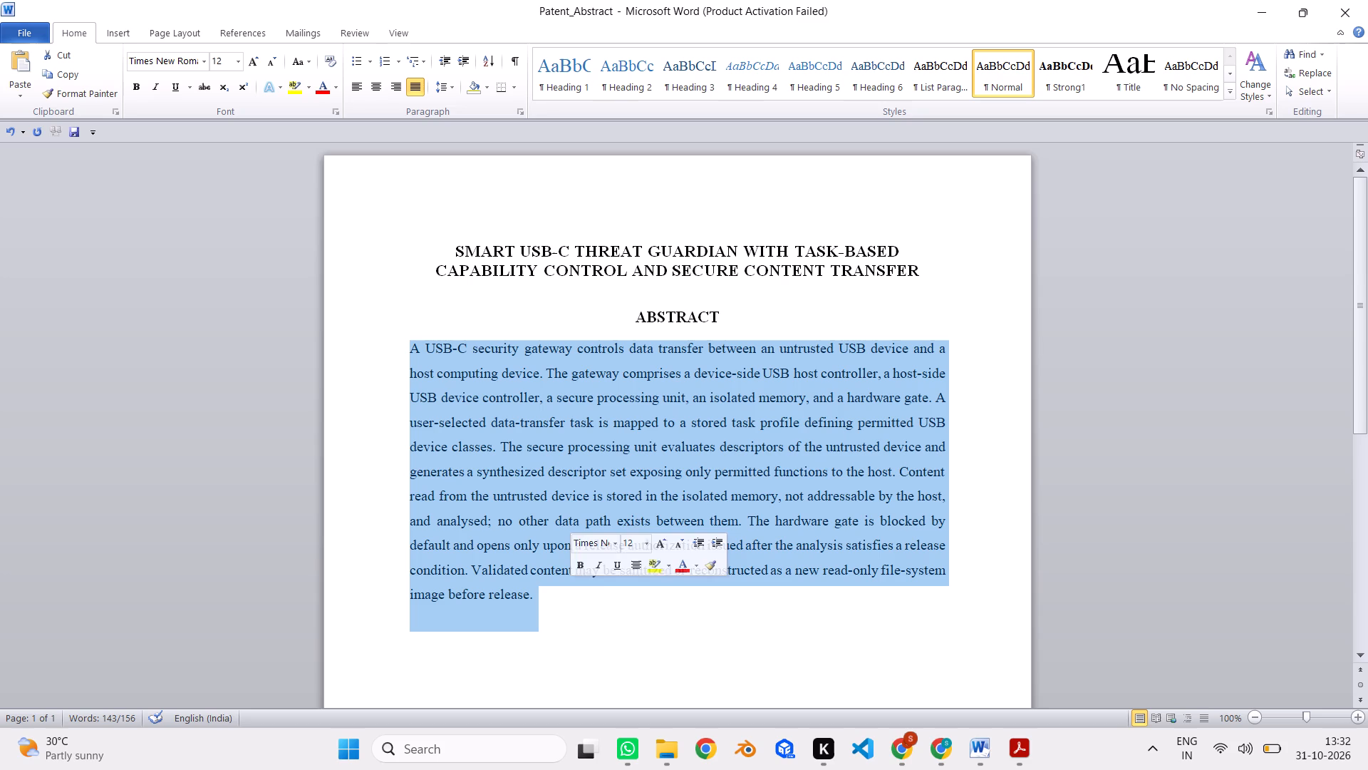
{"action": "right_click", "coordinate": [596, 465]}
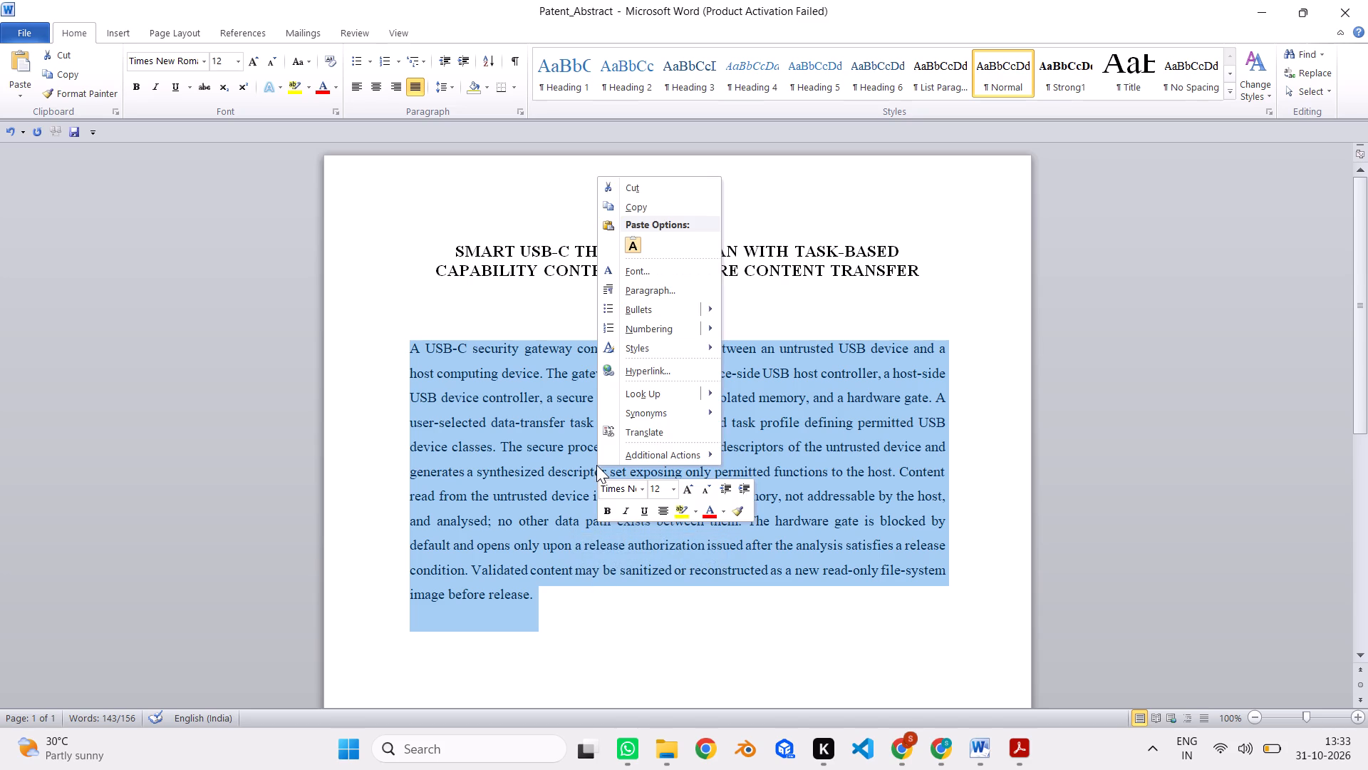
{"action": "left_click", "coordinate": [125, 33]}
{"action": "left_click", "coordinate": [179, 34]}
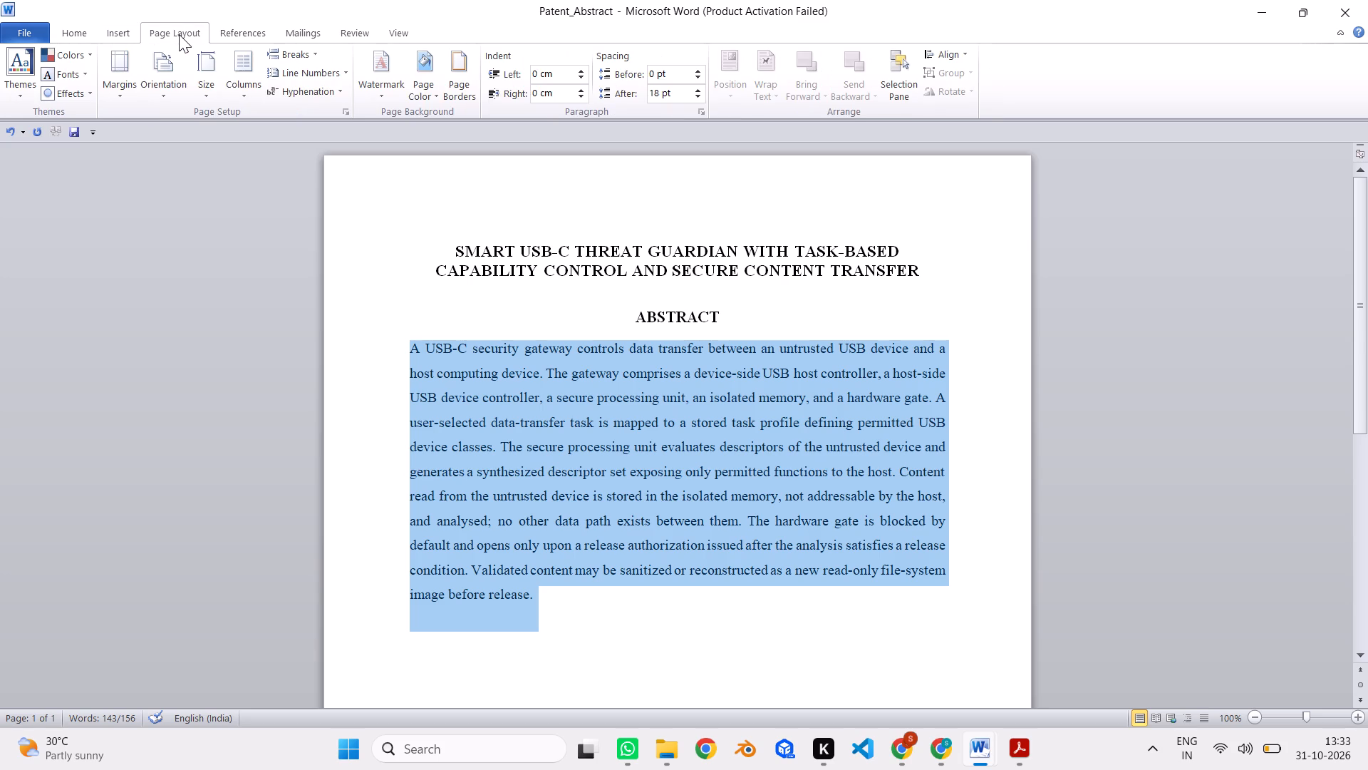
{"action": "left_click", "coordinate": [81, 32]}
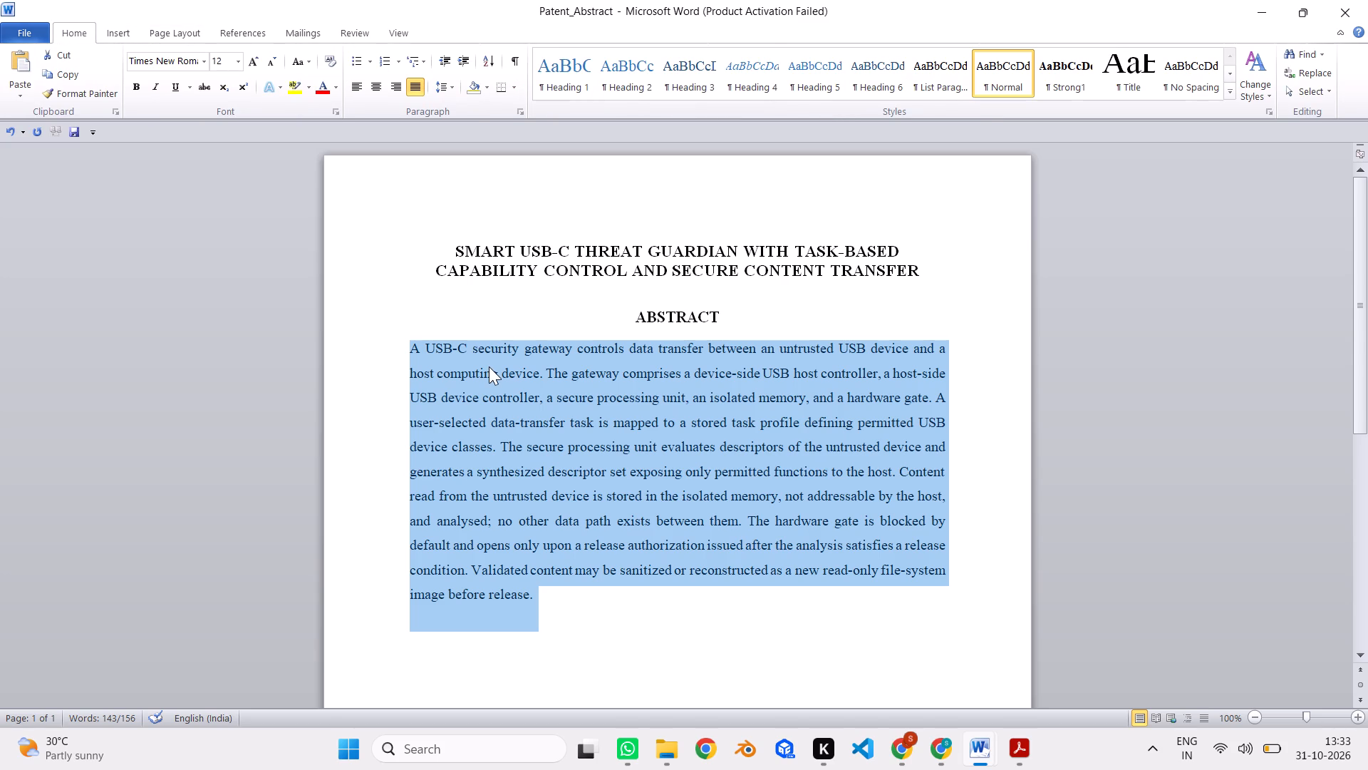
{"action": "key", "text": "ctrl+c"}
{"action": "key", "text": "alt+Tab"}
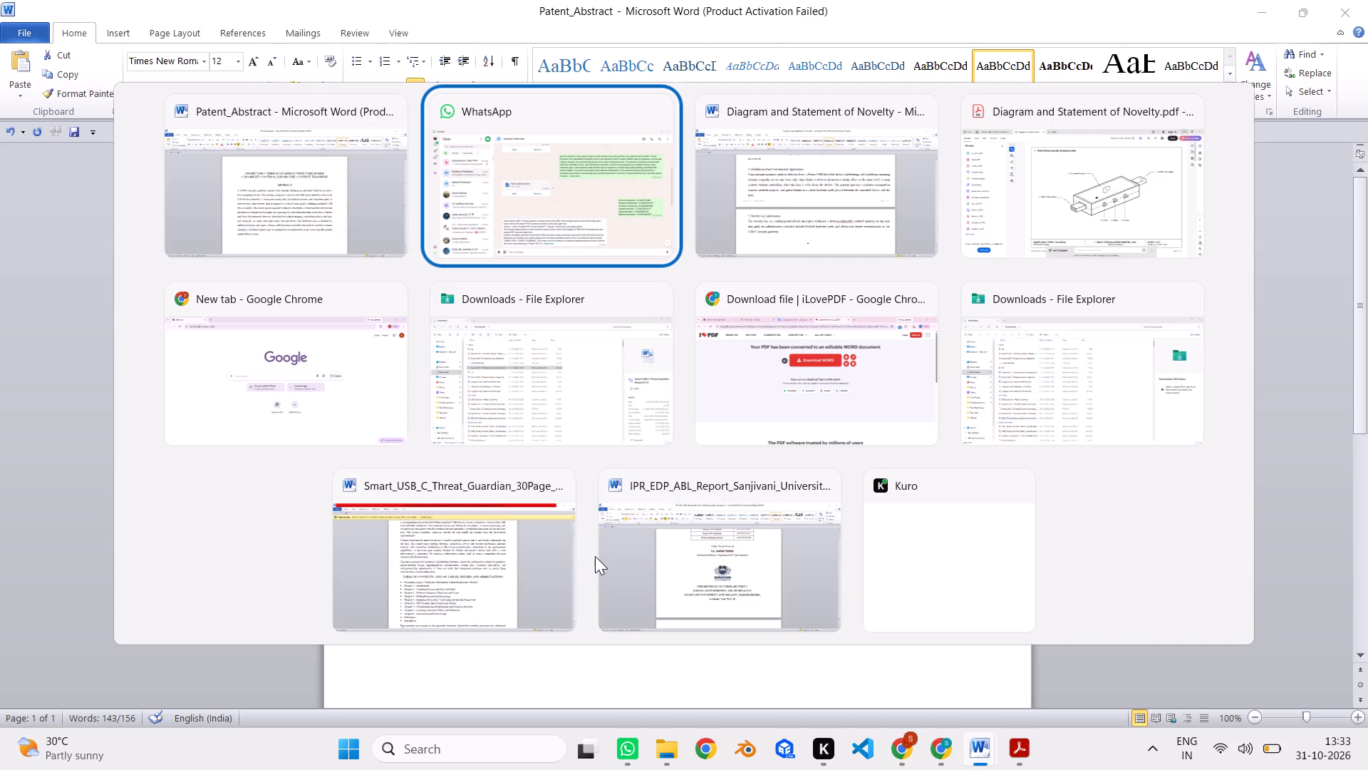
Close the Acrobat window showing the Diagram and Statement of Novelty PDF and the Chrome window with the empty new tab.
{"action": "key", "text": "alt+Tab"}
{"action": "key", "text": "alt+Tab"}
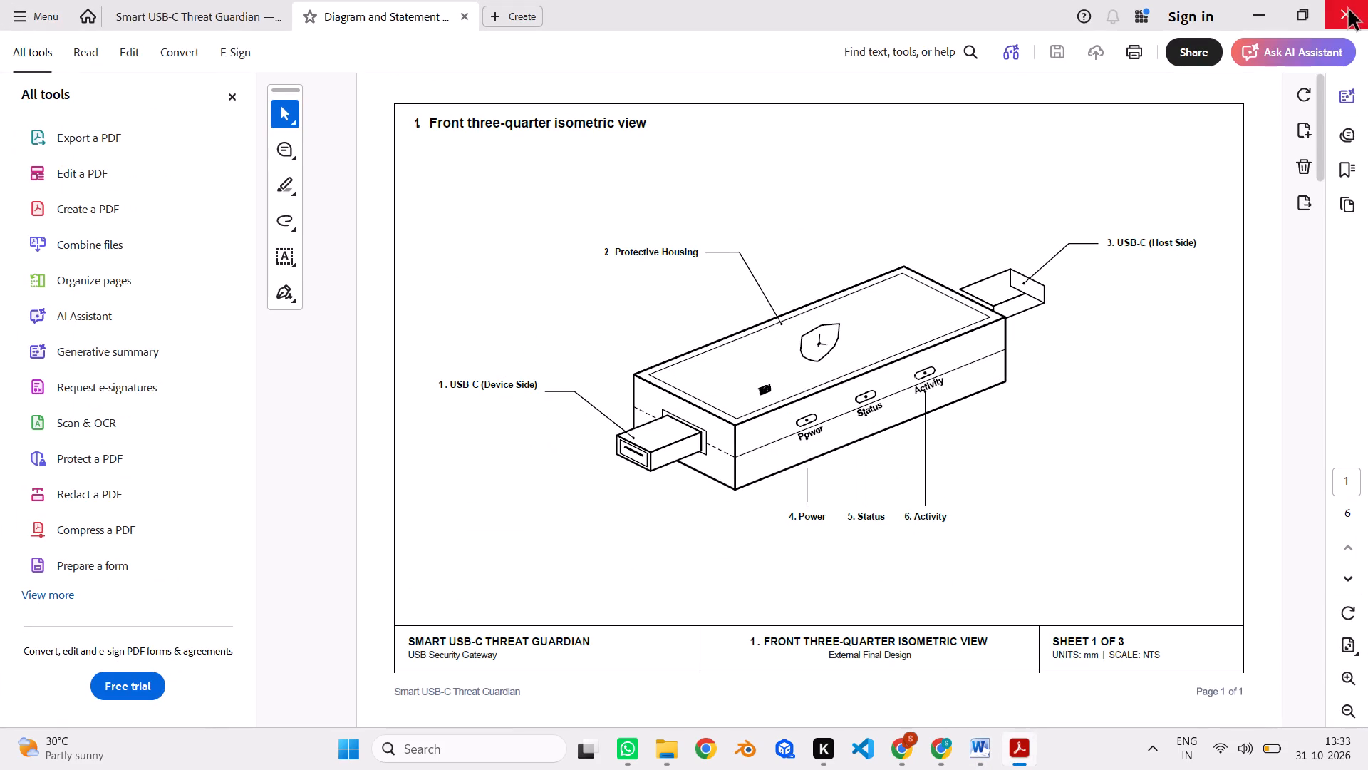
{"action": "left_click", "coordinate": [1349, 10]}
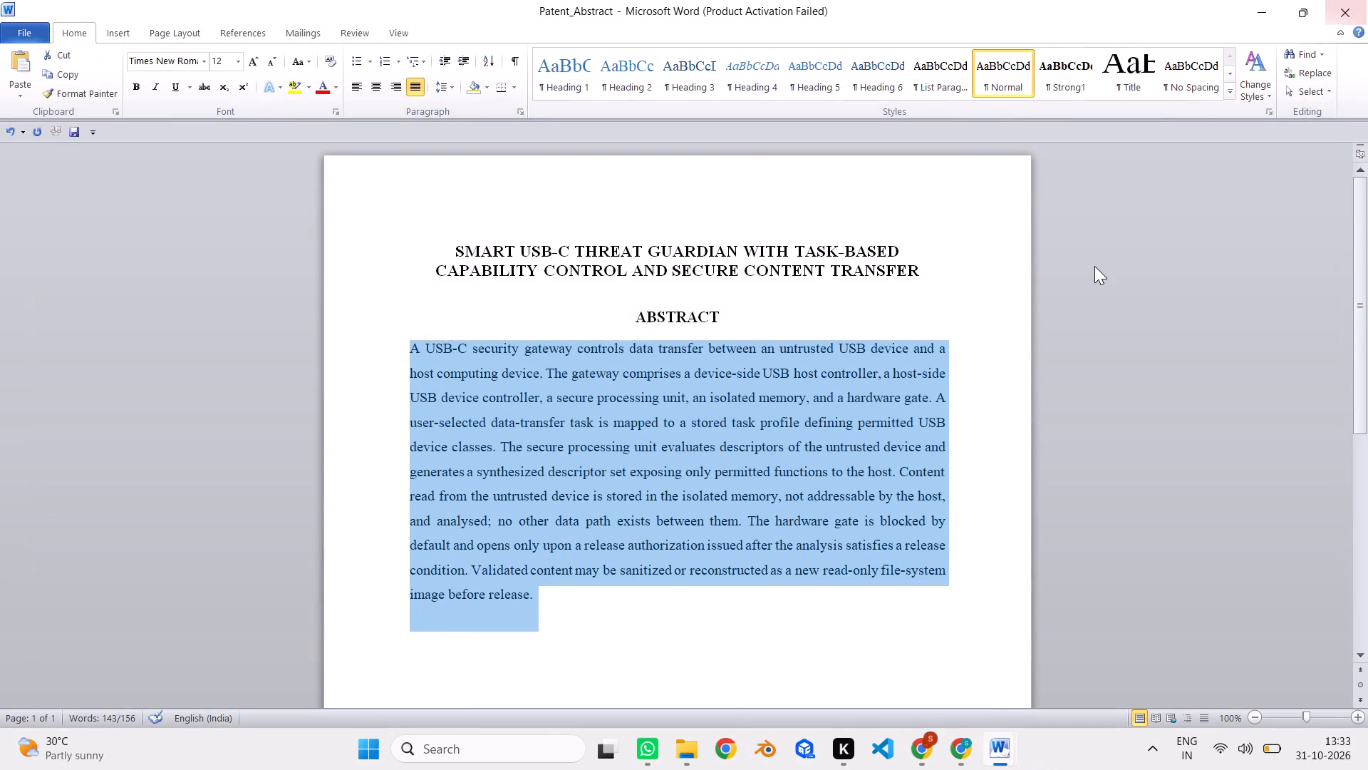
{"action": "key", "text": "alt+Tab"}
{"action": "key", "text": "alt+Tab"}
{"action": "key", "text": "alt+Tab"}
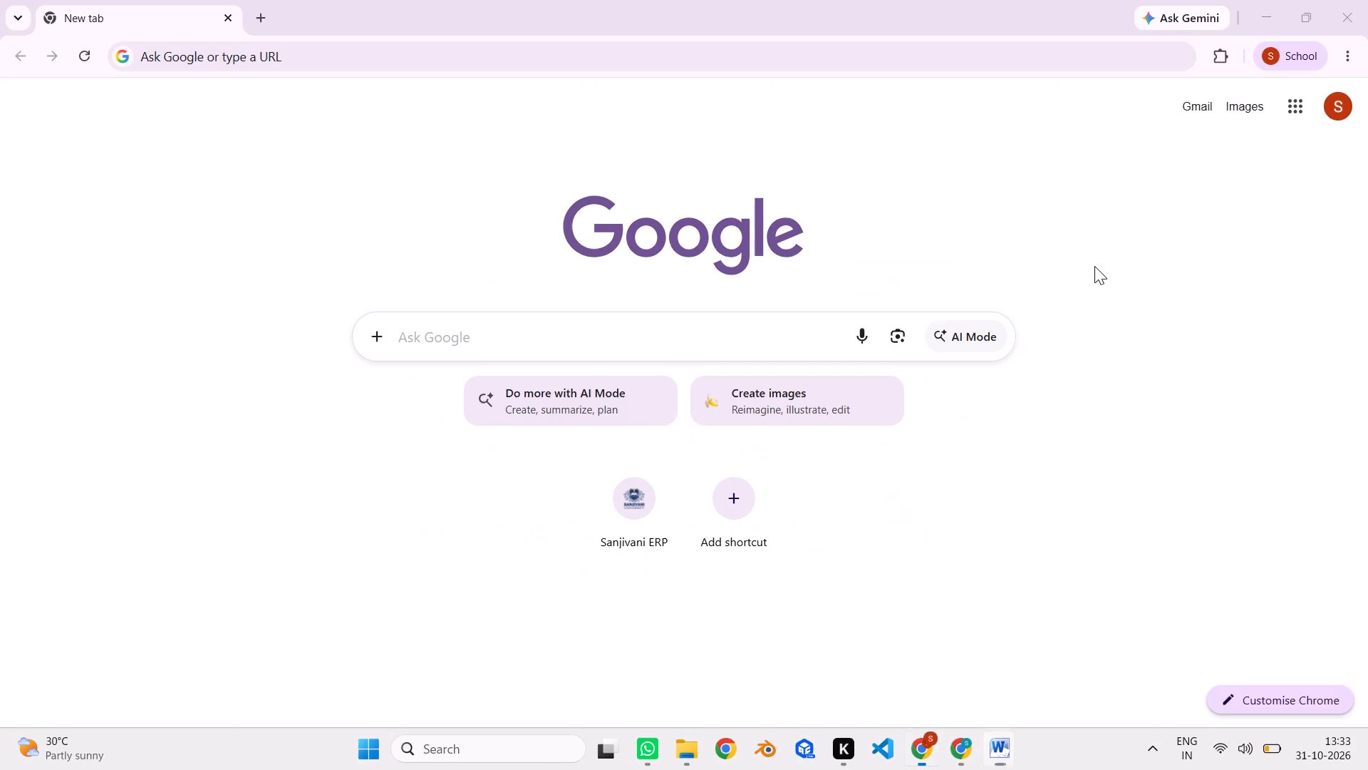
{"action": "left_click", "coordinate": [1337, 25]}
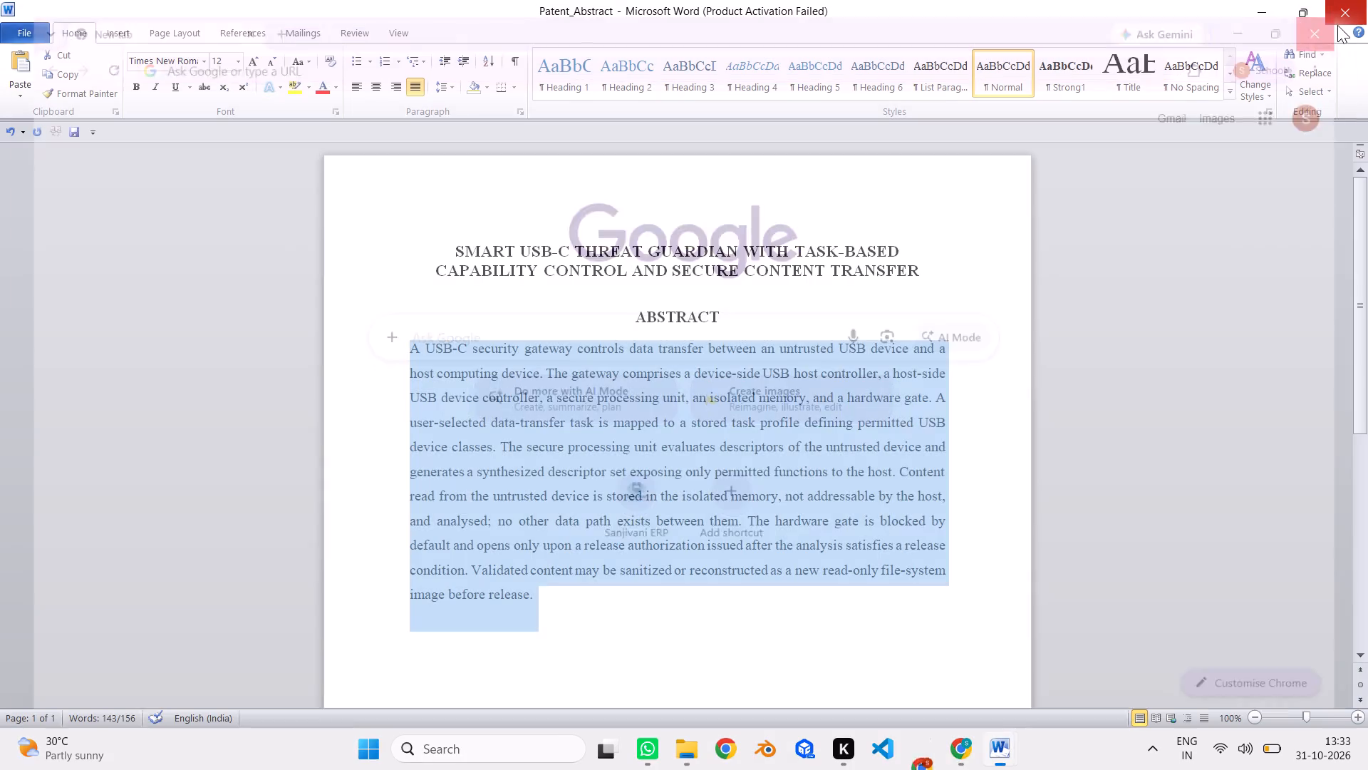
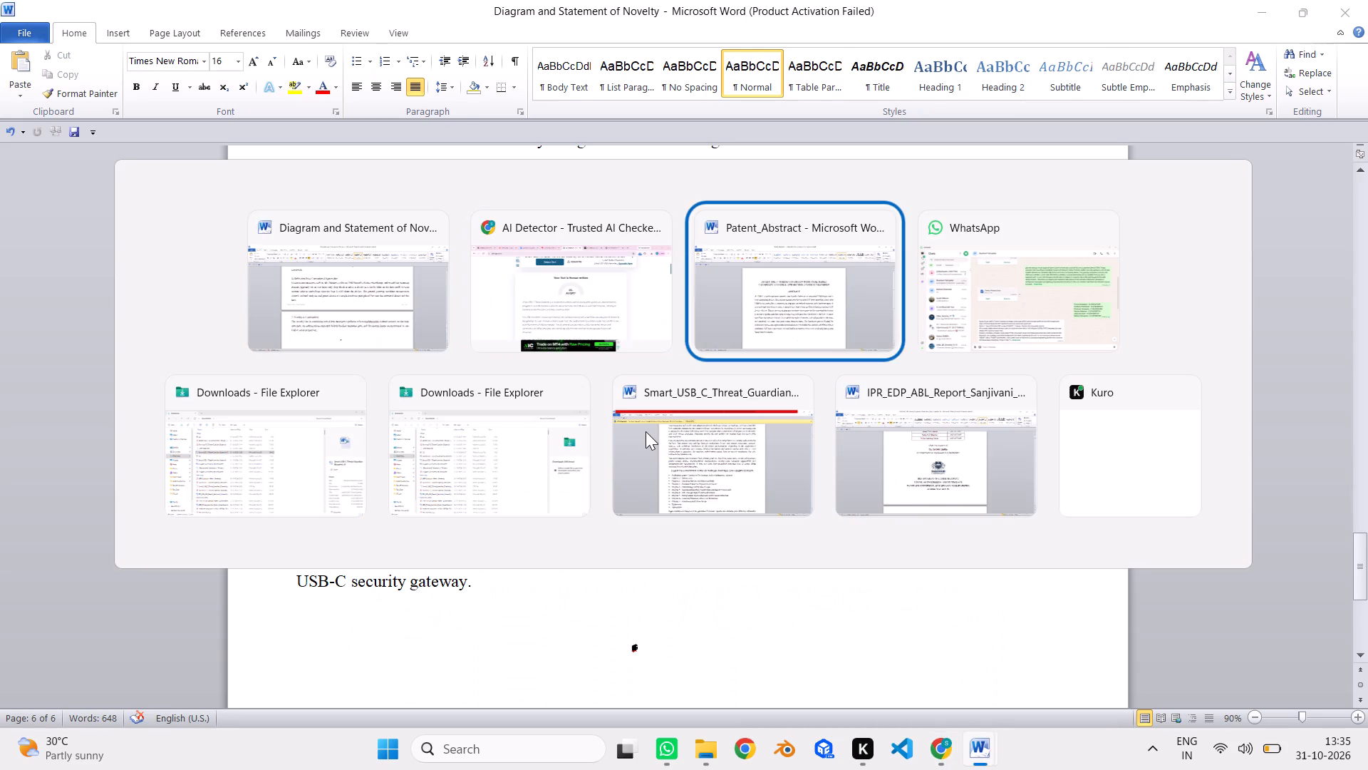
{"action": "key", "text": "ctrl+v"}
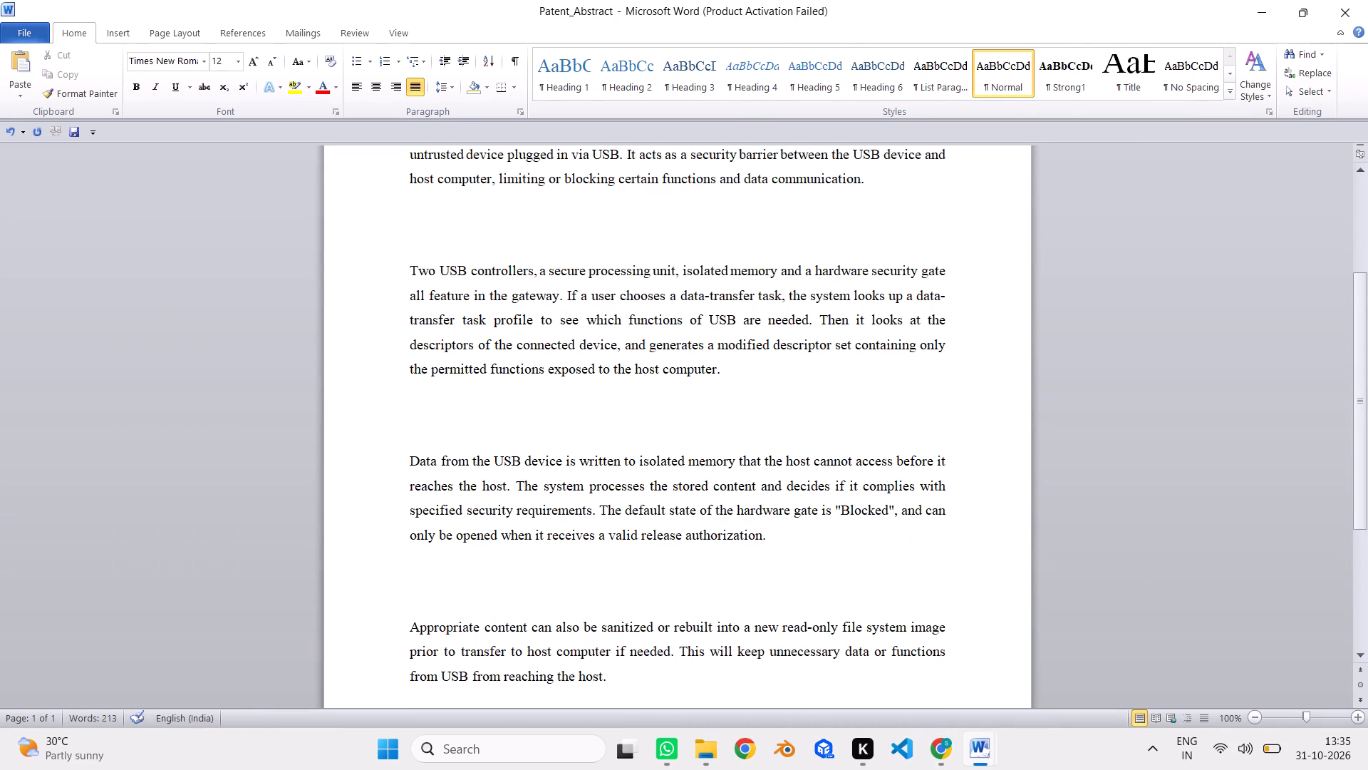
Delete the three empty lines between the pasted abstract paragraphs.
{"action": "left_click", "coordinate": [449, 602]}
{"action": "key", "text": "BackSpace"}
{"action": "key", "text": "Down"}
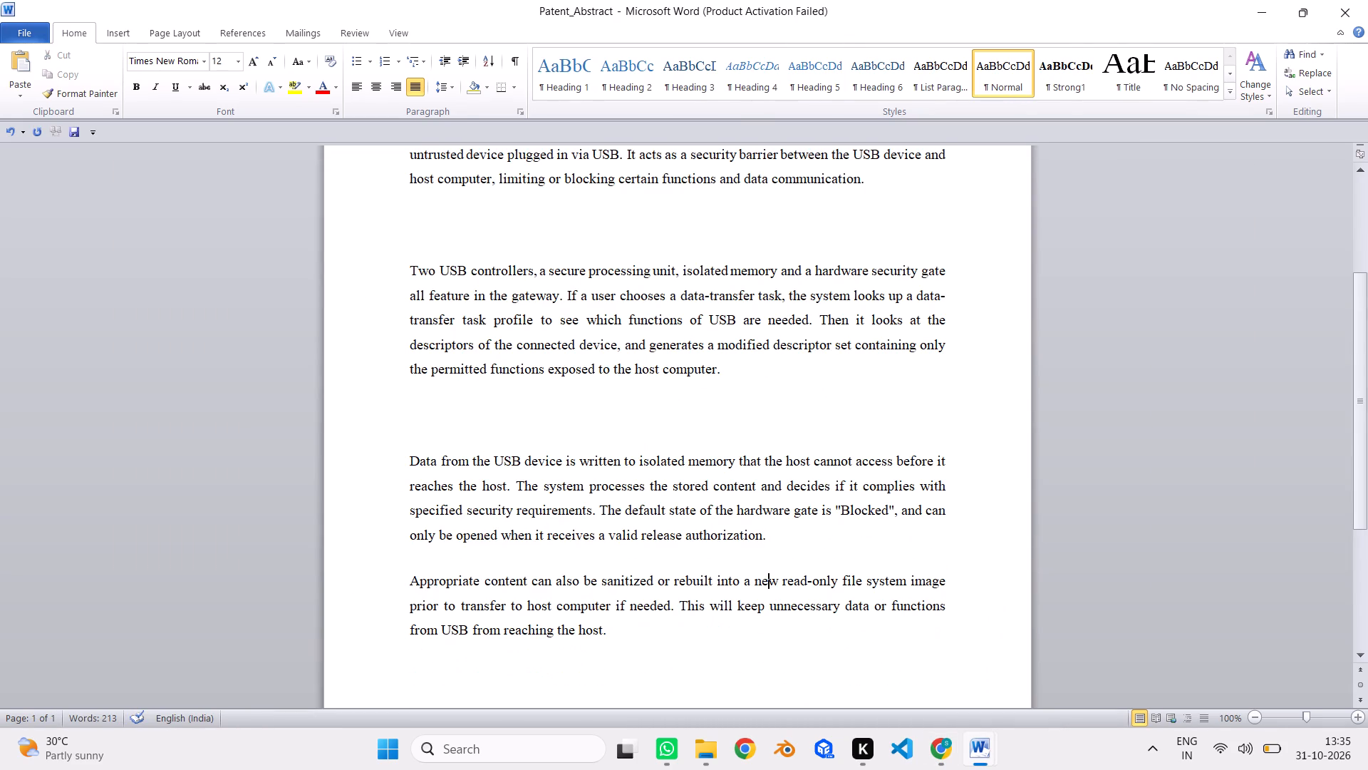
{"action": "key", "text": "Up"}
{"action": "key", "text": "Up"}
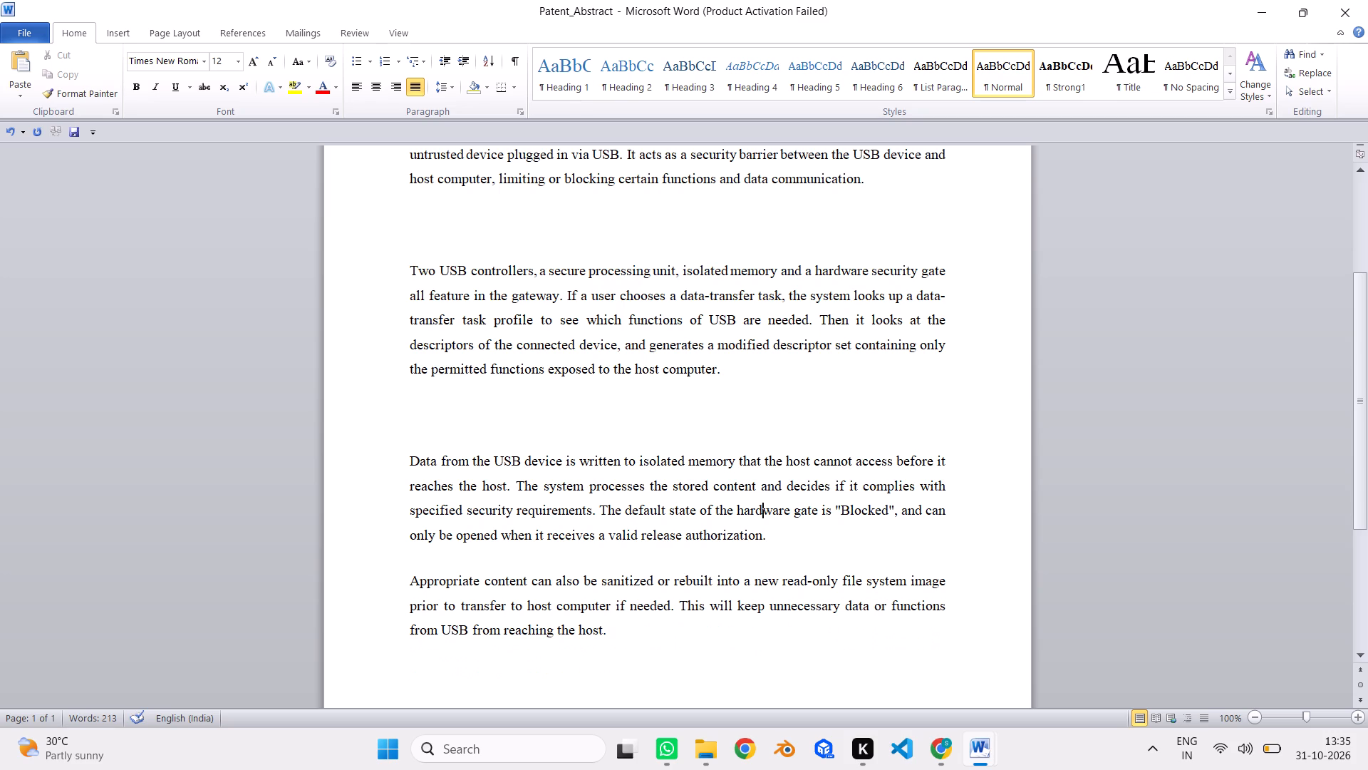
{"action": "key", "text": "Up"}
{"action": "key", "text": "Up"}
{"action": "key", "text": "Up"}
{"action": "key", "text": "BackSpace"}
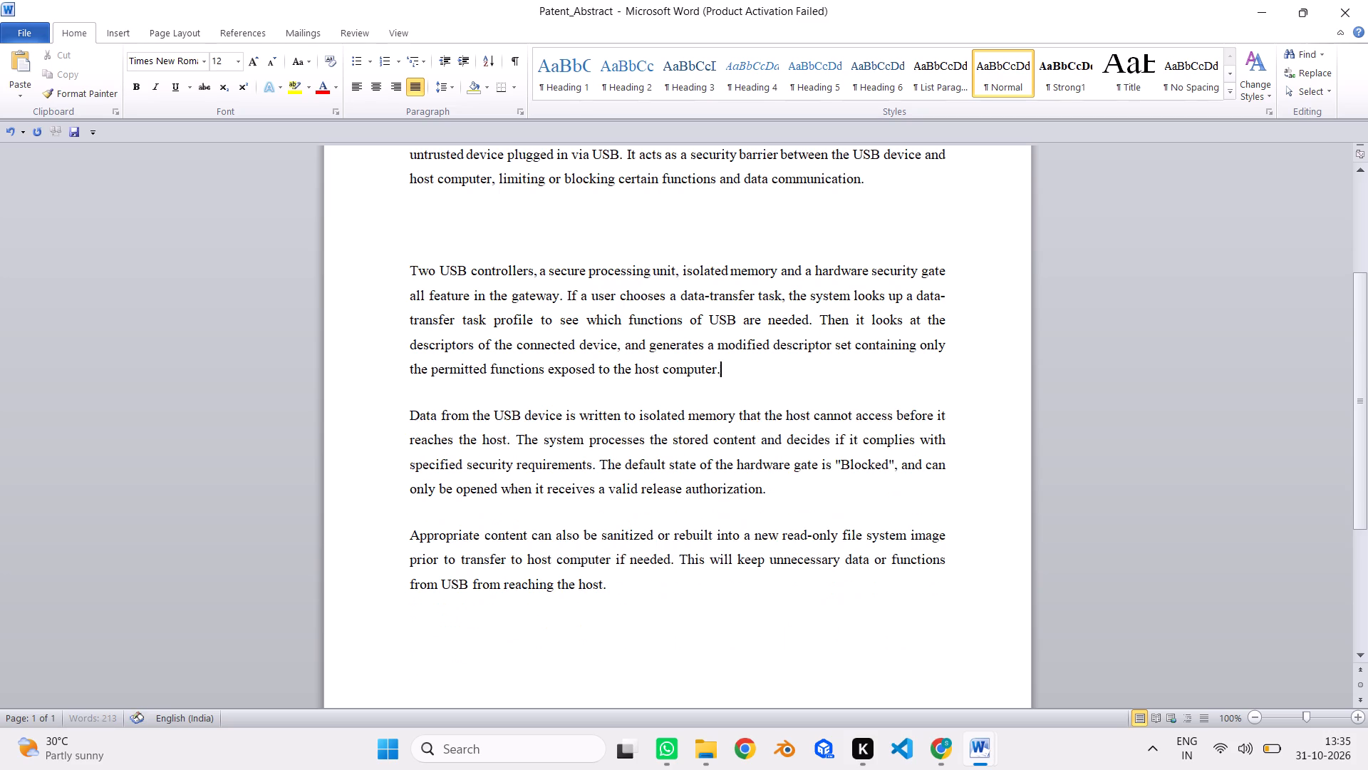
{"action": "key", "text": "Up"}
{"action": "key", "text": "Up"}
{"action": "key", "text": "Up"}
{"action": "key", "text": "Up"}
{"action": "key", "text": "Up"}
{"action": "key", "text": "BackSpace"}
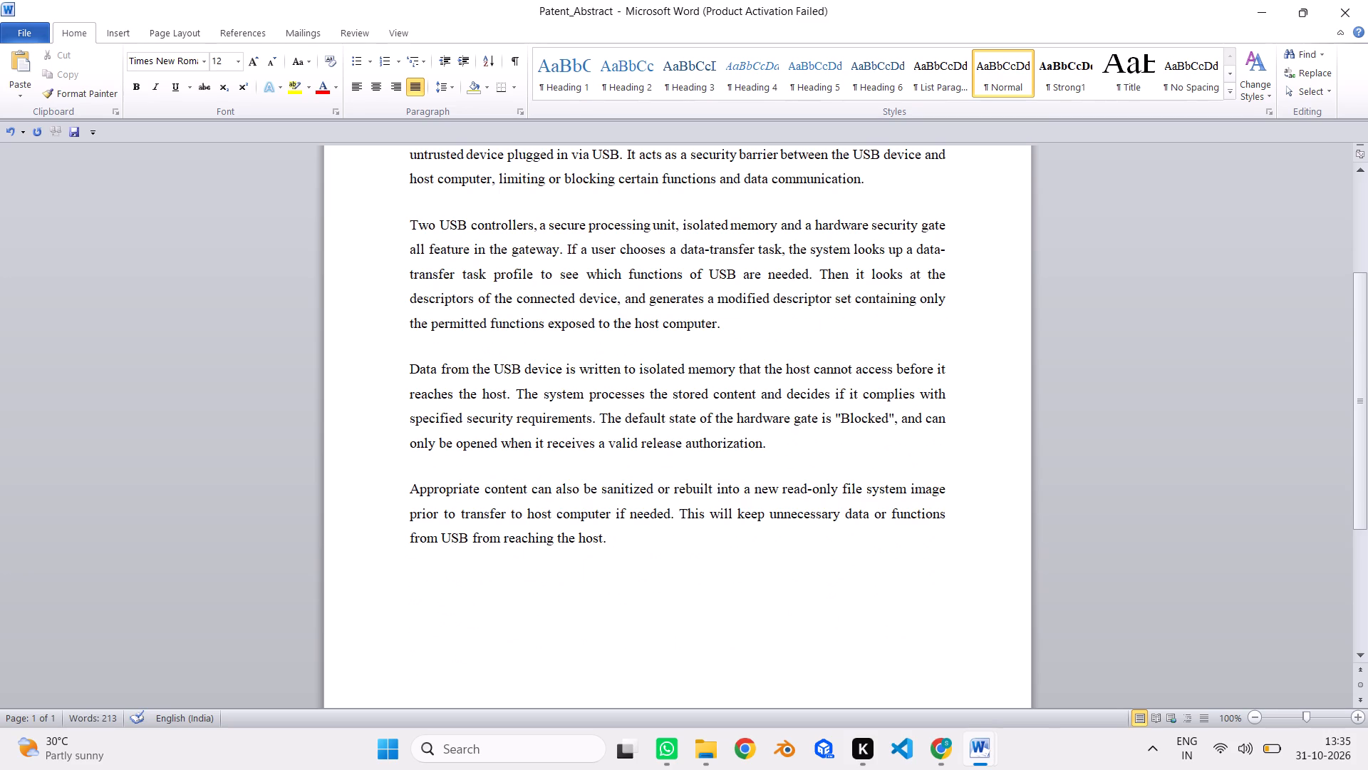
Remove the space after the first abstract paragraph, beginning "Smart USB-C Threat Guardian is a computer protection device".
{"action": "scroll", "coordinate": [593, 521], "scroll_direction": "up", "scroll_amount": 3}
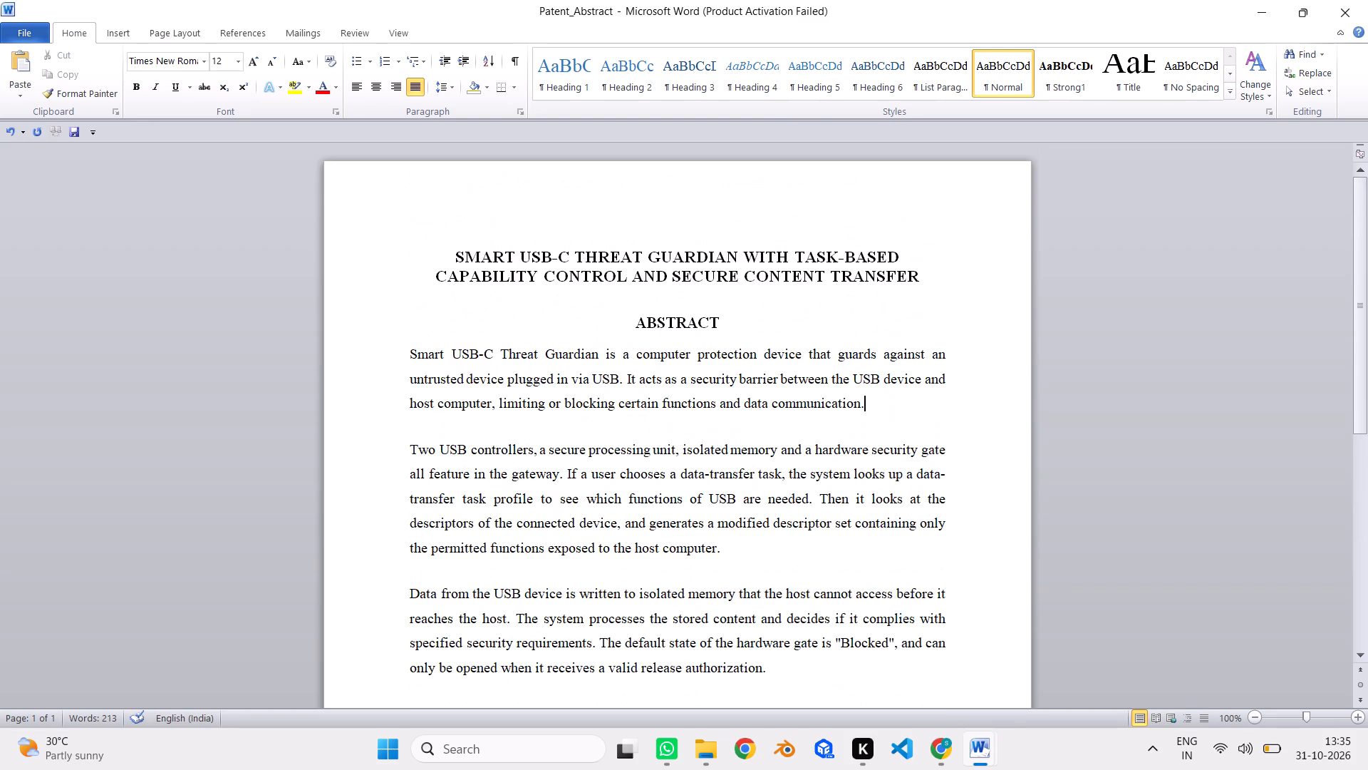
{"action": "left_click_drag", "start_coordinate": [409, 350], "coordinate": [595, 406]}
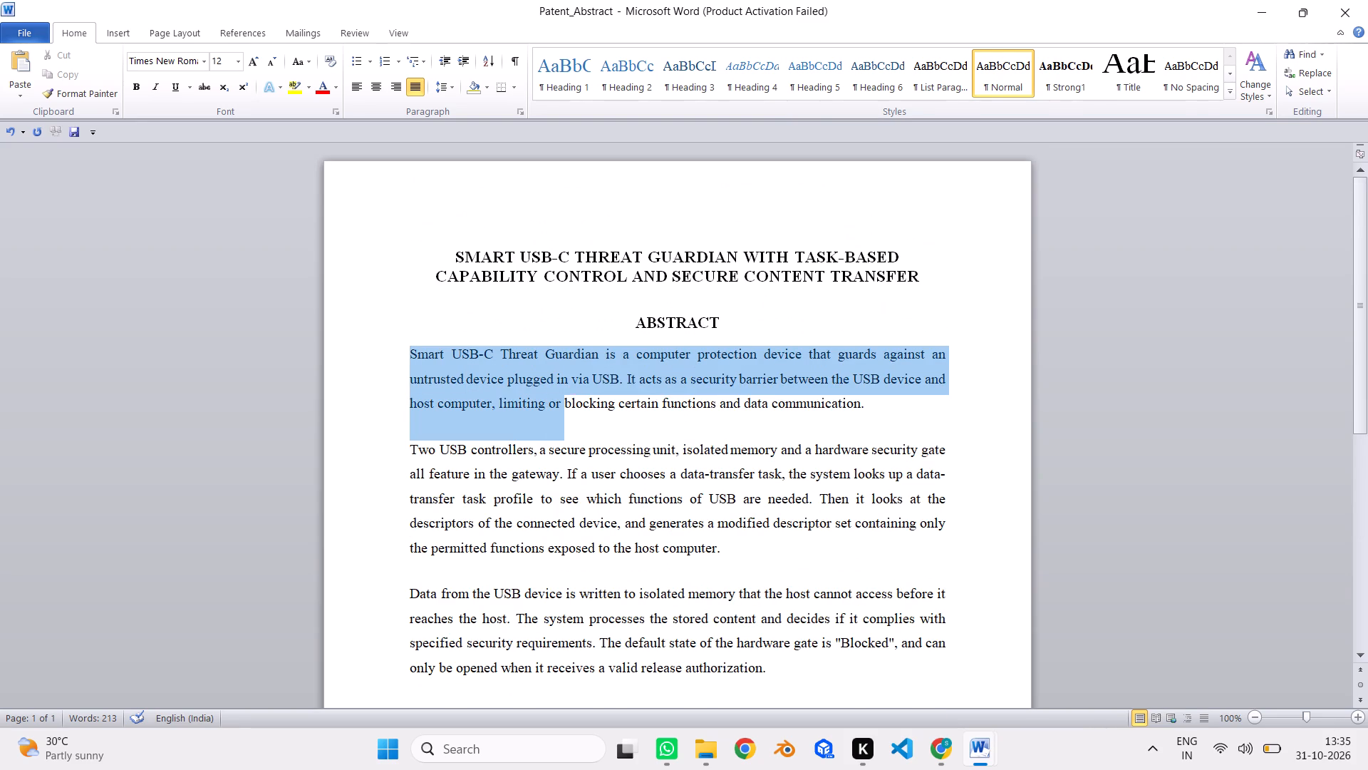
{"action": "left_click_drag", "start_coordinate": [595, 406], "coordinate": [875, 421]}
{"action": "left_click", "coordinate": [875, 421]}
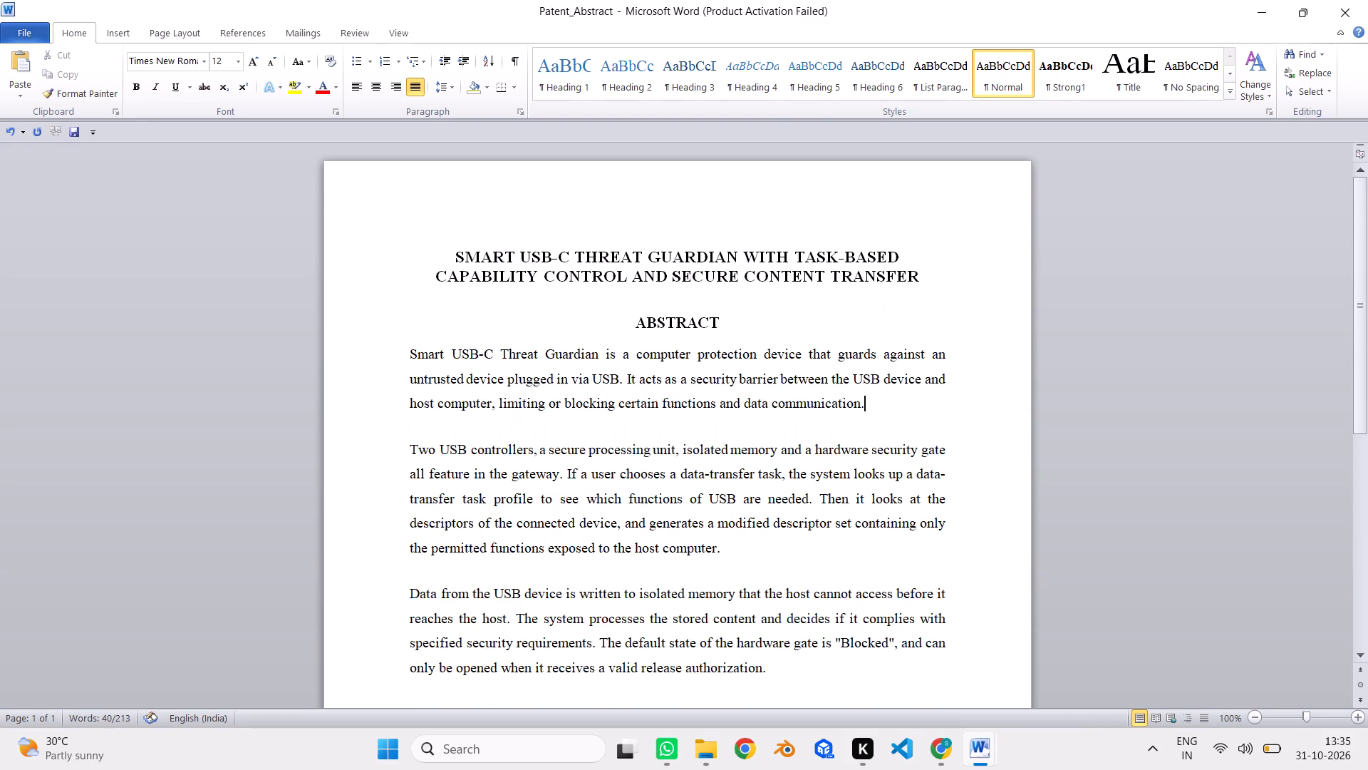
{"action": "key", "text": "Down"}
{"action": "key", "text": "Up"}
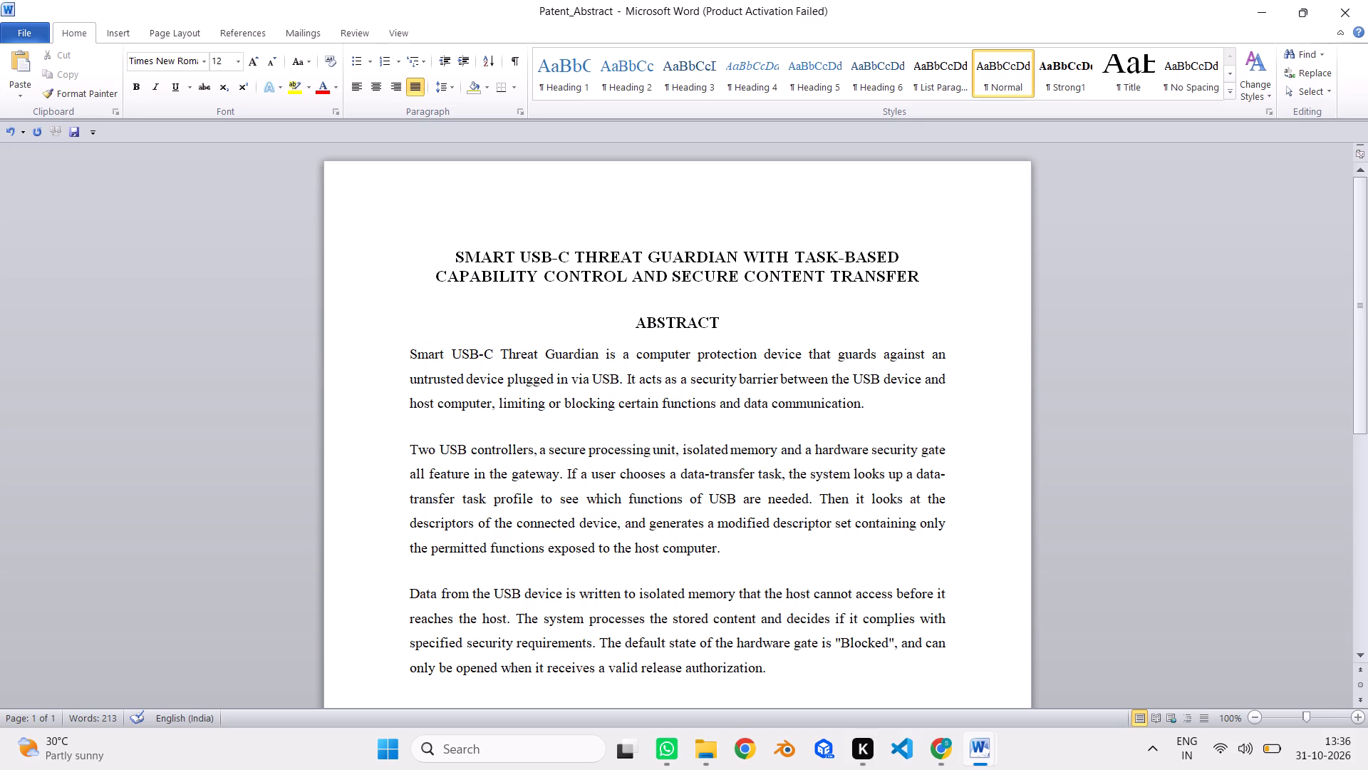
{"action": "left_click_drag", "start_coordinate": [408, 352], "coordinate": [893, 404]}
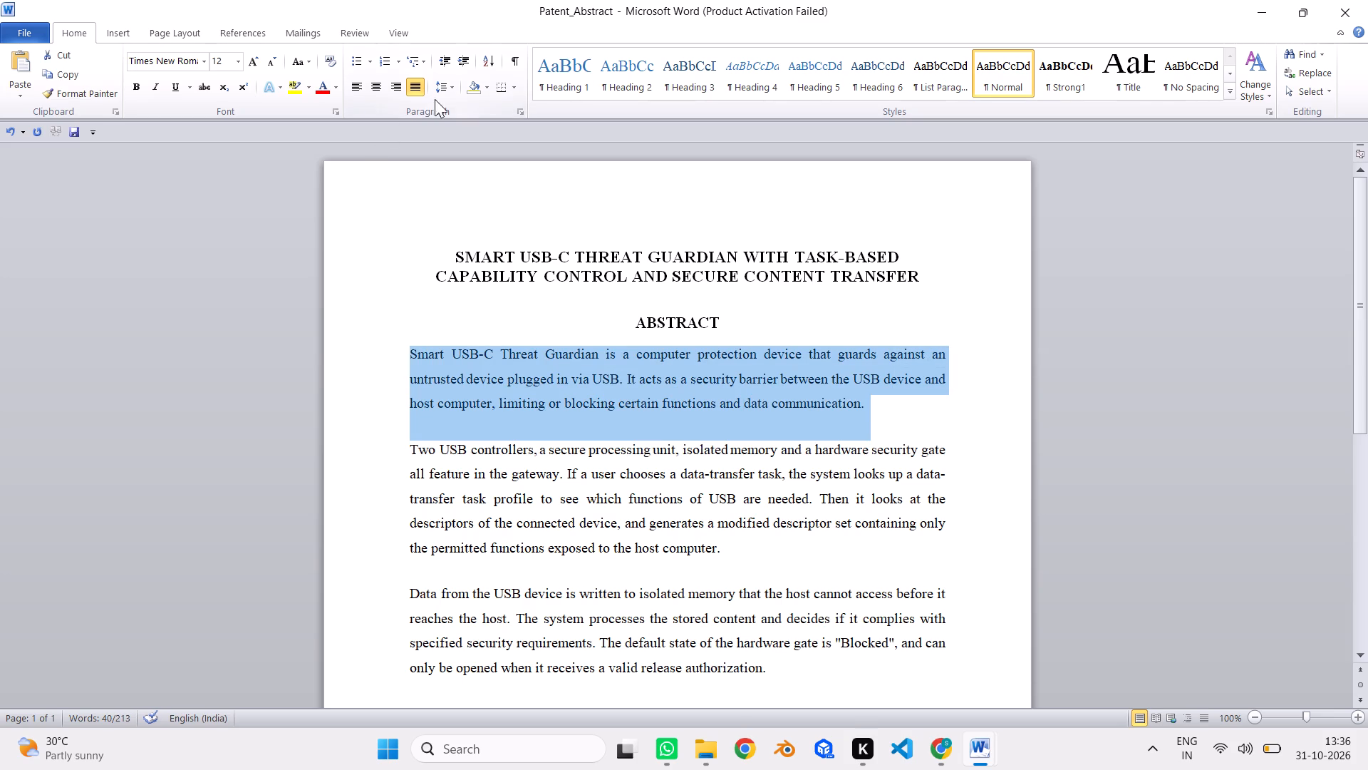
{"action": "left_click", "coordinate": [452, 90]}
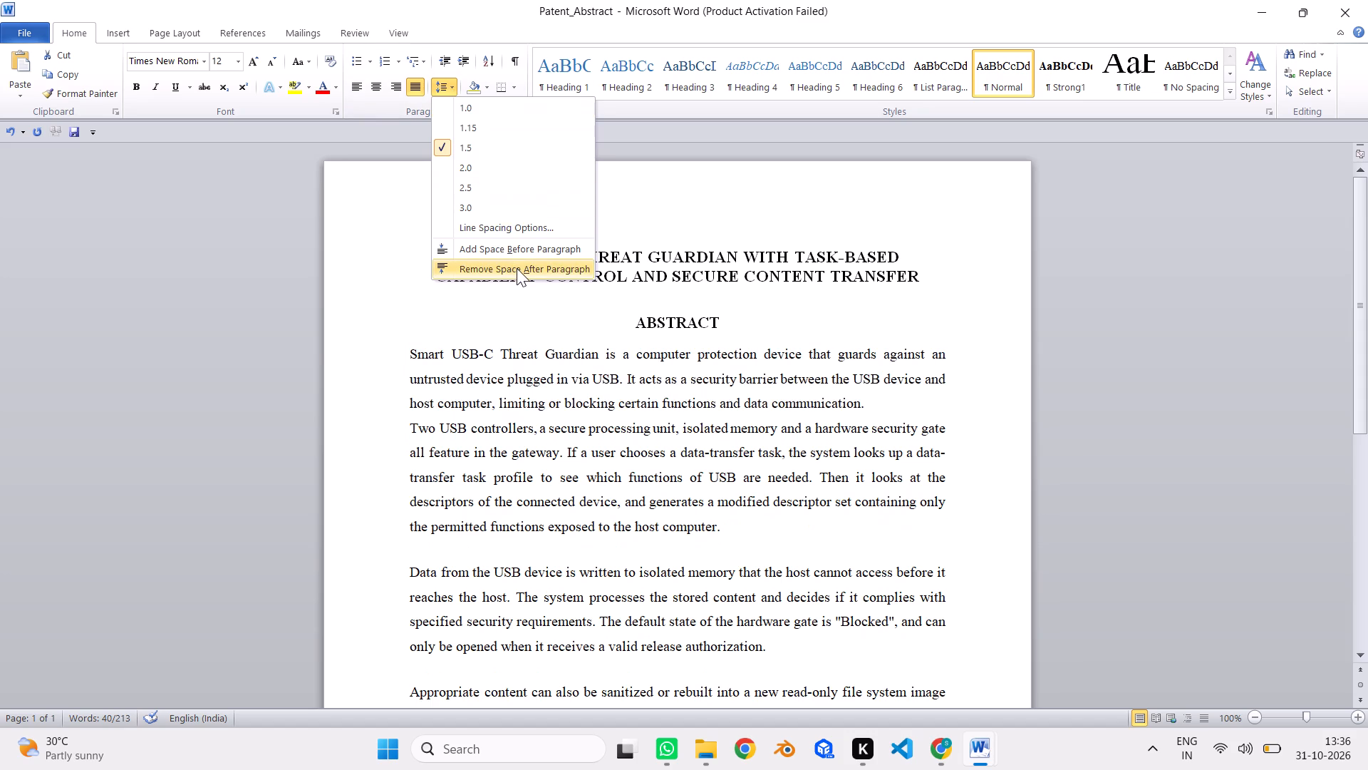
{"action": "left_click", "coordinate": [517, 268]}
{"action": "left_click", "coordinate": [911, 408]}
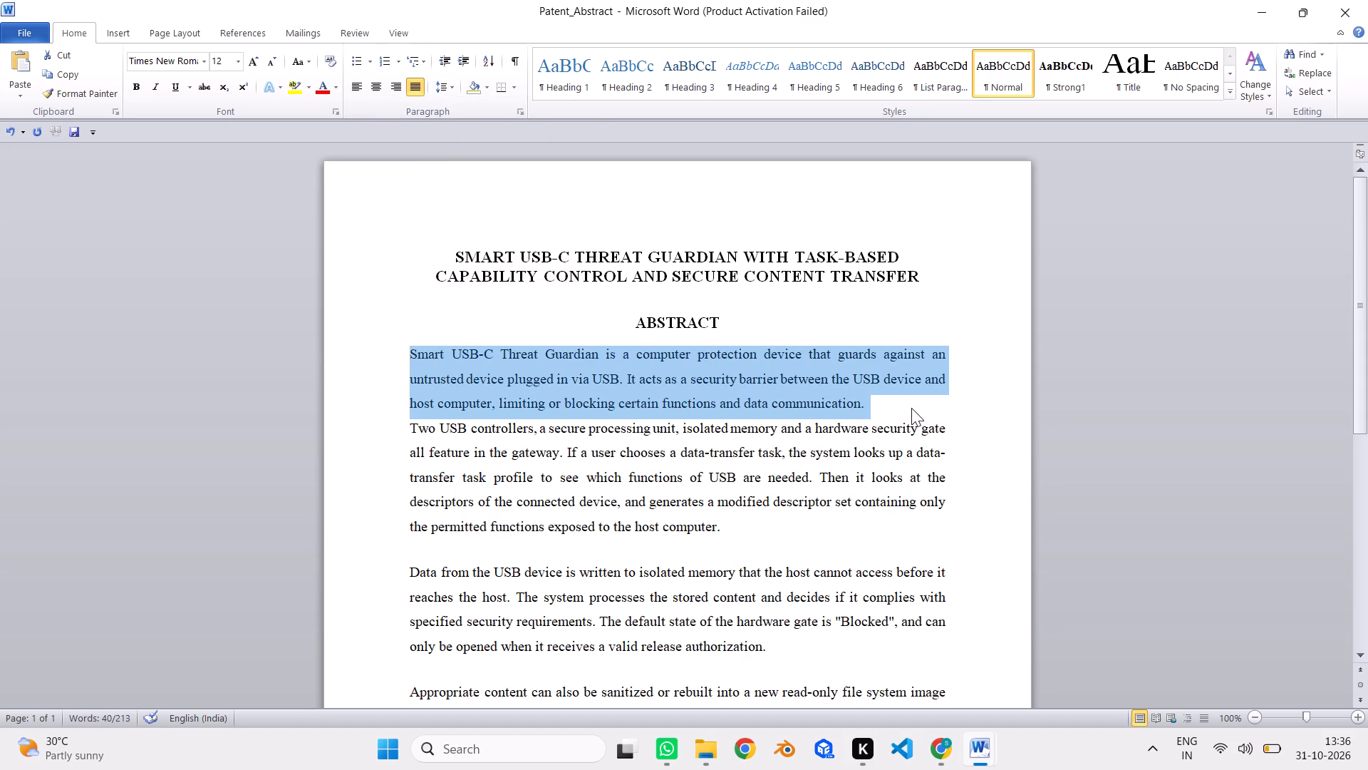
Remove the space after the second abstract paragraph, beginning "Two USB controllers".
{"action": "left_click_drag", "start_coordinate": [400, 426], "coordinate": [744, 535]}
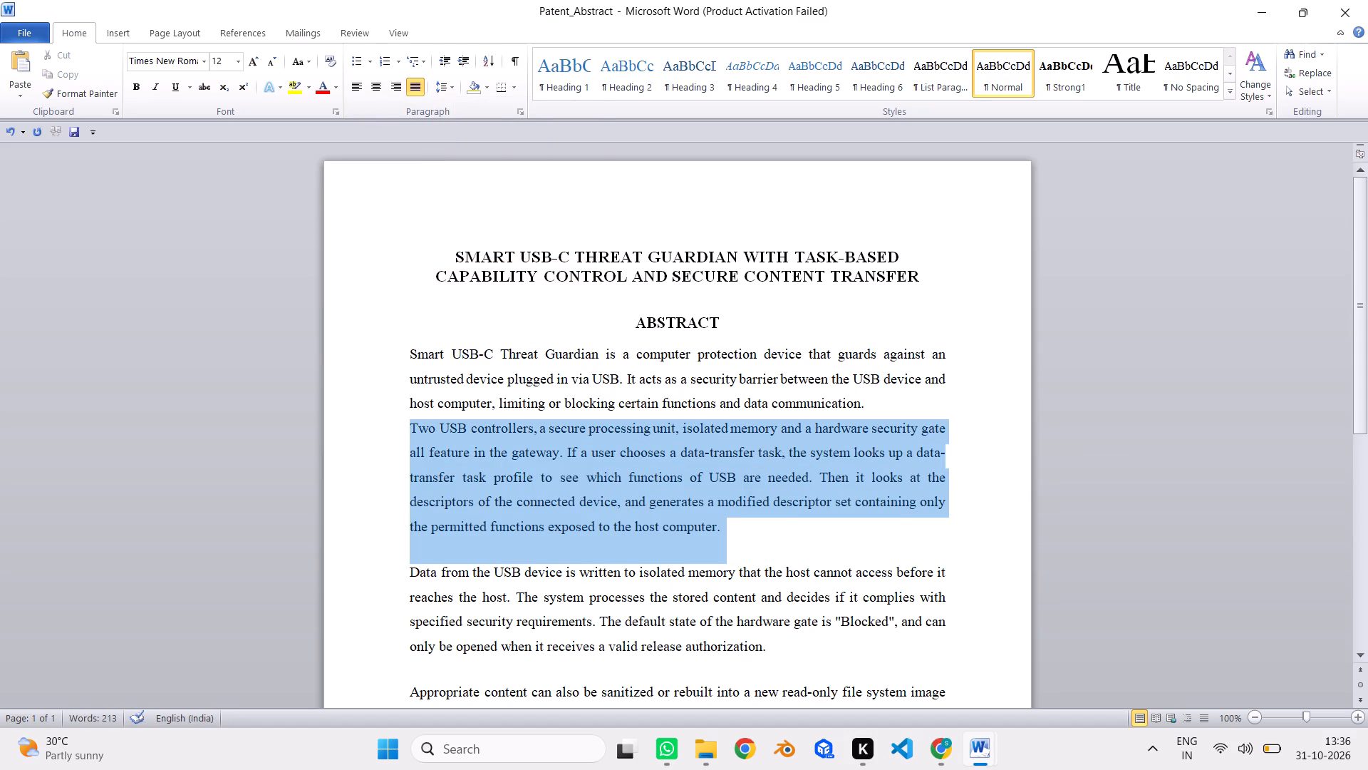
{"action": "left_click_drag", "start_coordinate": [744, 535], "coordinate": [743, 534]}
{"action": "left_click", "coordinate": [455, 91]}
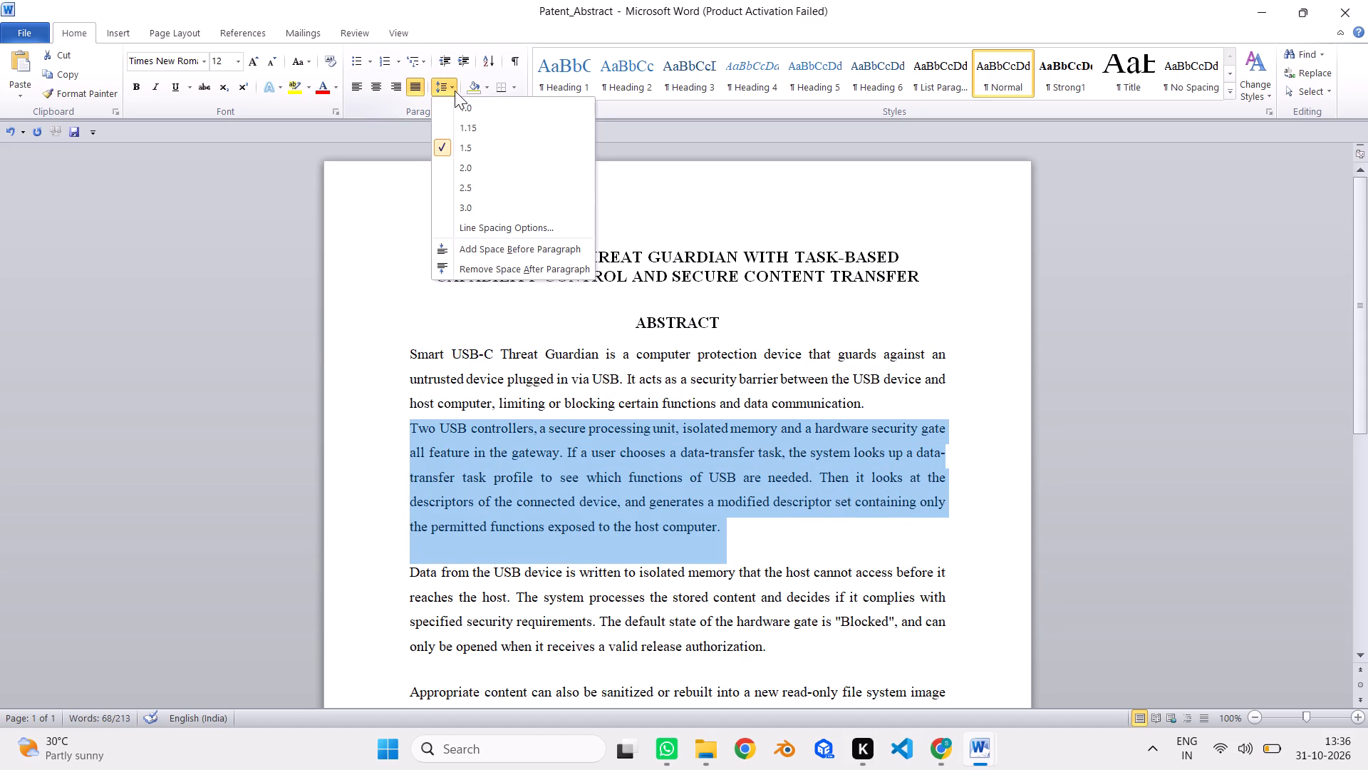
{"action": "left_click", "coordinate": [517, 269]}
Remove the space after the third abstract paragraph, beginning "Data from the USB device".
{"action": "scroll", "coordinate": [671, 463], "scroll_direction": "down", "scroll_amount": 1}
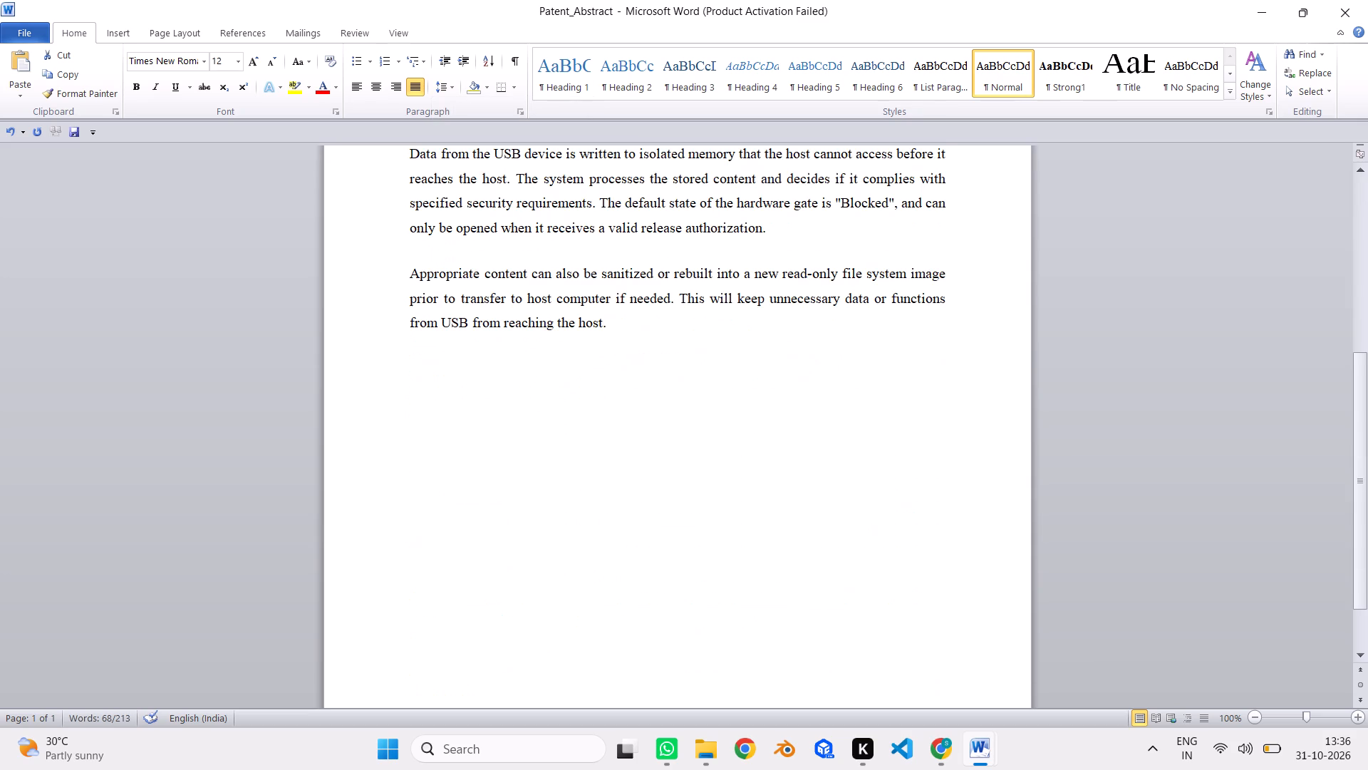
{"action": "scroll", "coordinate": [671, 463], "scroll_direction": "down", "scroll_amount": 1}
{"action": "left_click", "coordinate": [692, 324]}
{"action": "scroll", "coordinate": [417, 189], "scroll_direction": "up", "scroll_amount": 1}
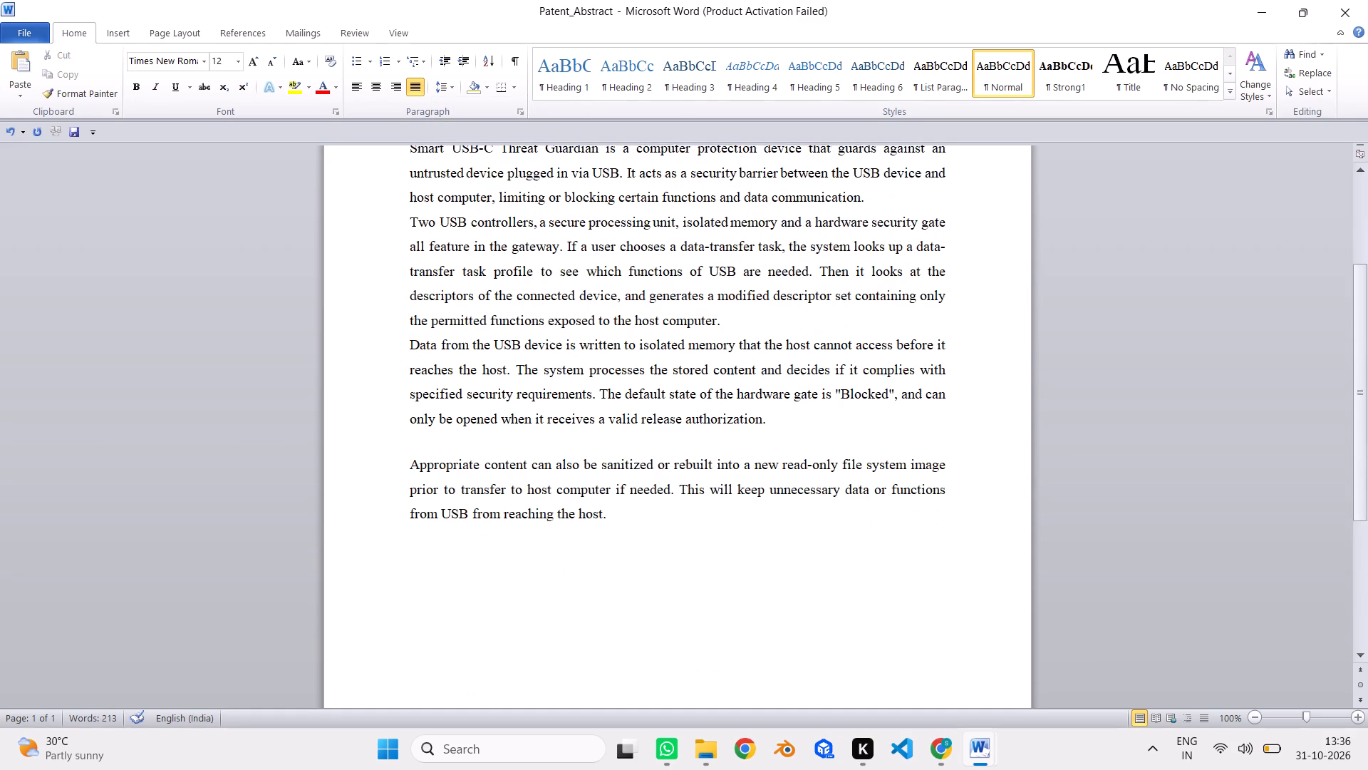
{"action": "scroll", "coordinate": [417, 189], "scroll_direction": "up", "scroll_amount": 1}
{"action": "left_click_drag", "start_coordinate": [408, 359], "coordinate": [761, 445]}
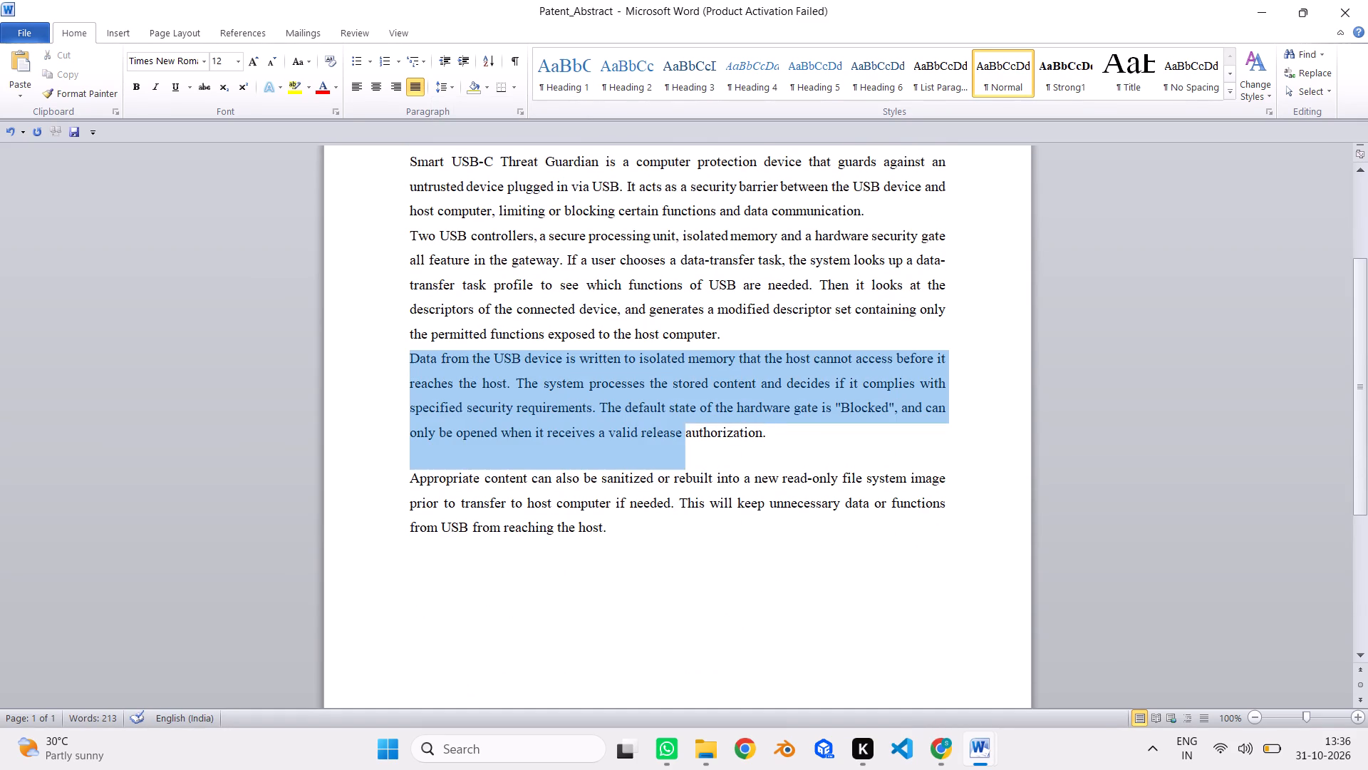
{"action": "left_click_drag", "start_coordinate": [761, 445], "coordinate": [771, 437]}
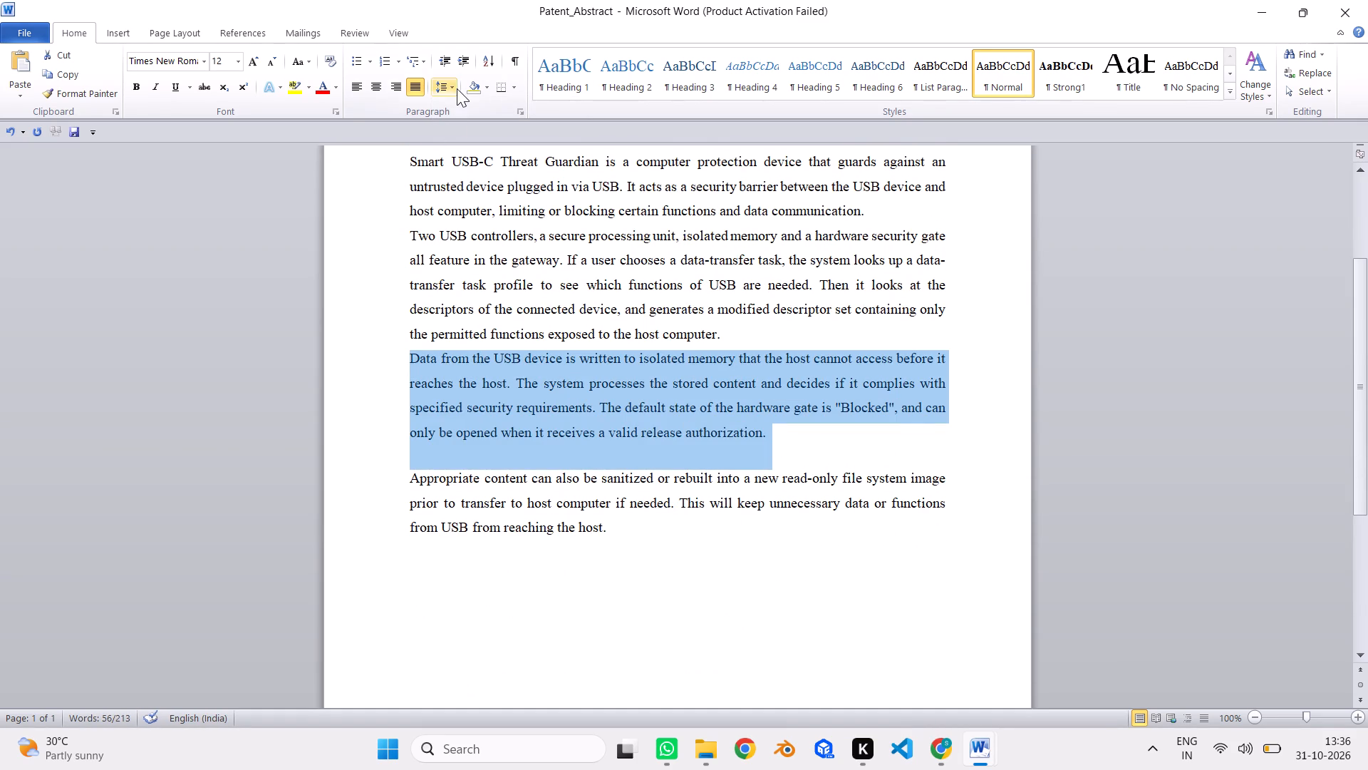
{"action": "left_click", "coordinate": [454, 87]}
{"action": "left_click", "coordinate": [545, 270]}
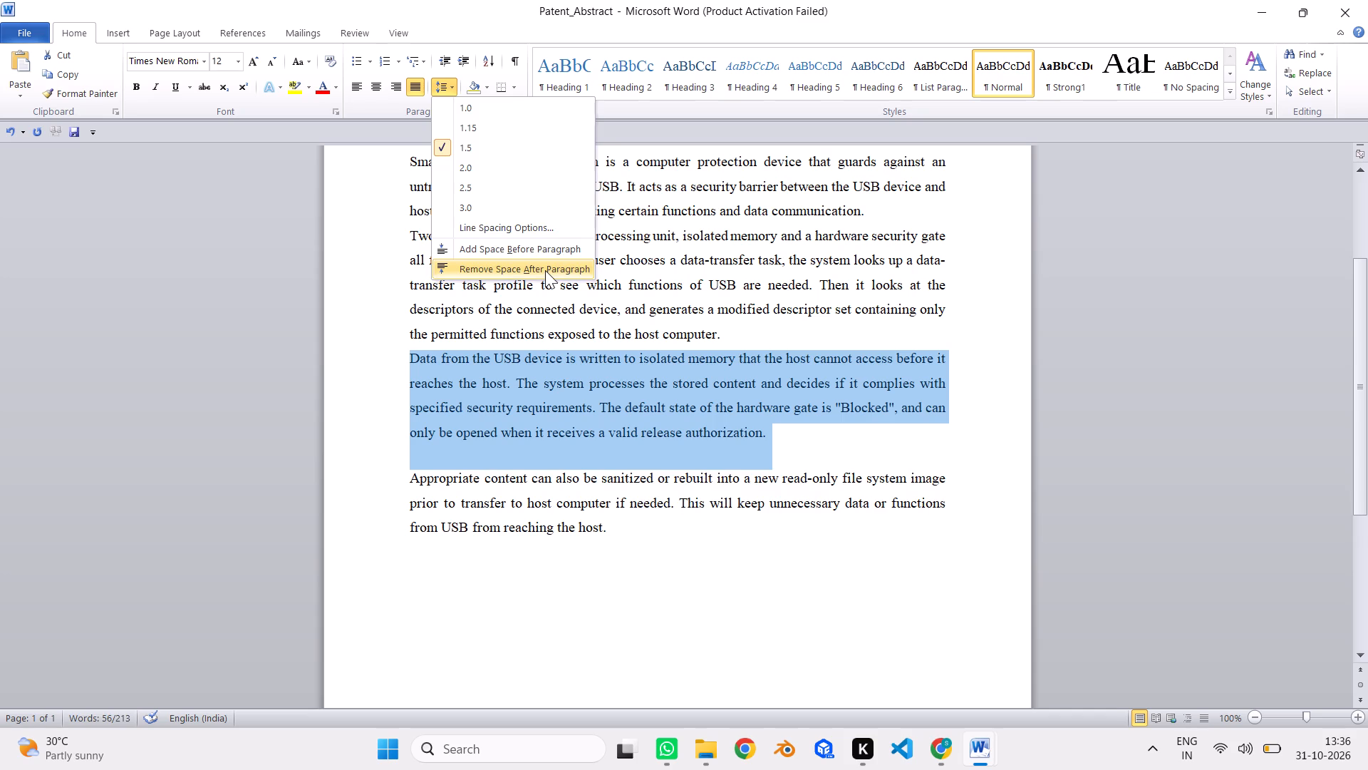
{"action": "left_click", "coordinate": [645, 517]}
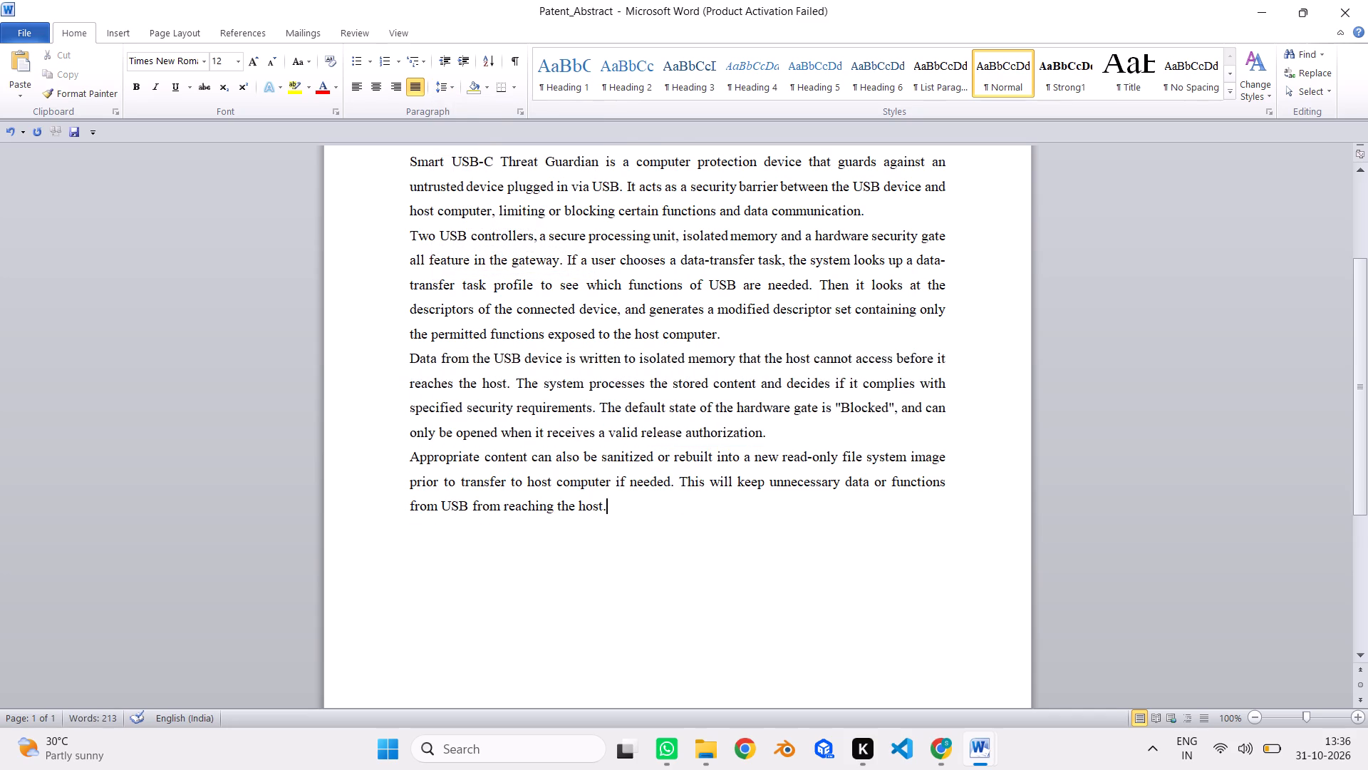
Move the ABSTRACT heading from below the document title to a new line above it.
{"action": "scroll", "coordinate": [645, 517], "scroll_direction": "down", "scroll_amount": 2}
{"action": "scroll", "coordinate": [645, 517], "scroll_direction": "up", "scroll_amount": 2}
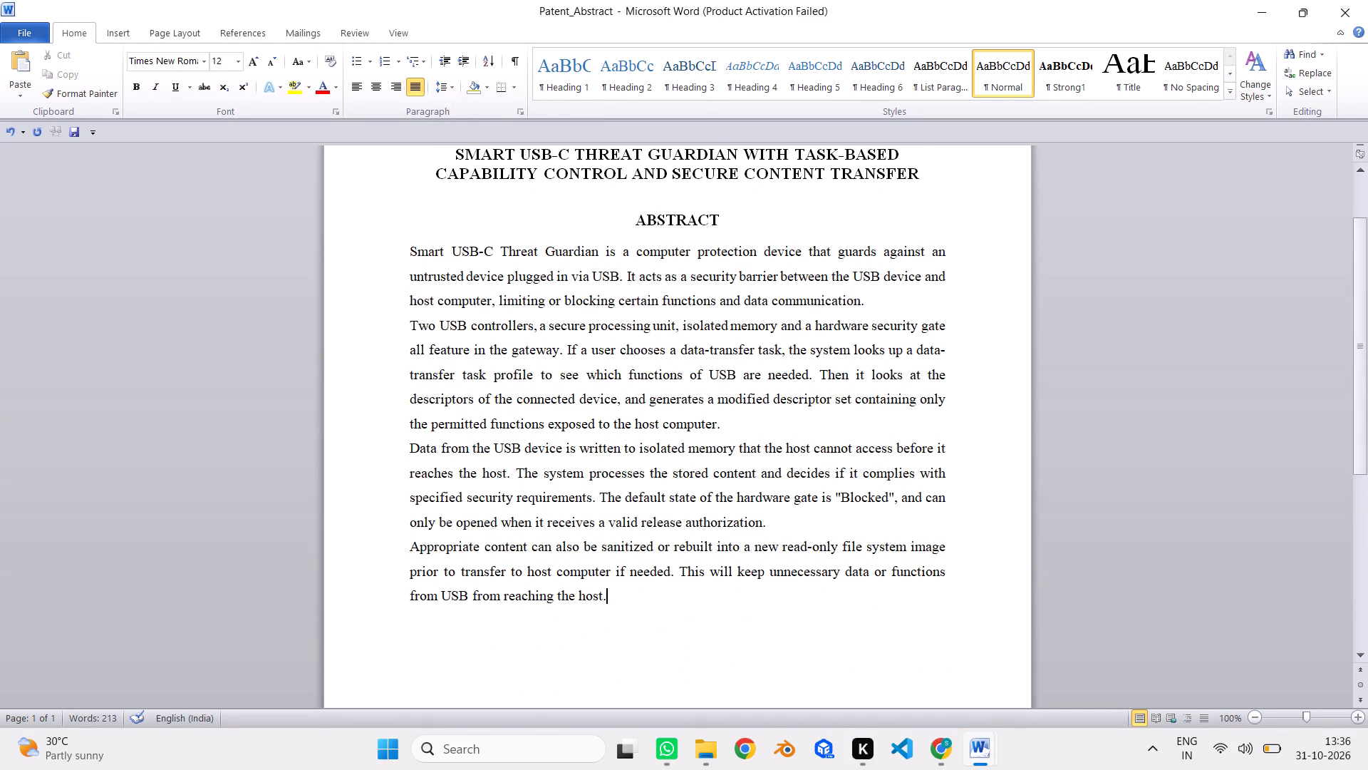
{"action": "scroll", "coordinate": [640, 613], "scroll_direction": "up", "scroll_amount": 1}
{"action": "scroll", "coordinate": [663, 408], "scroll_direction": "up", "scroll_amount": 1}
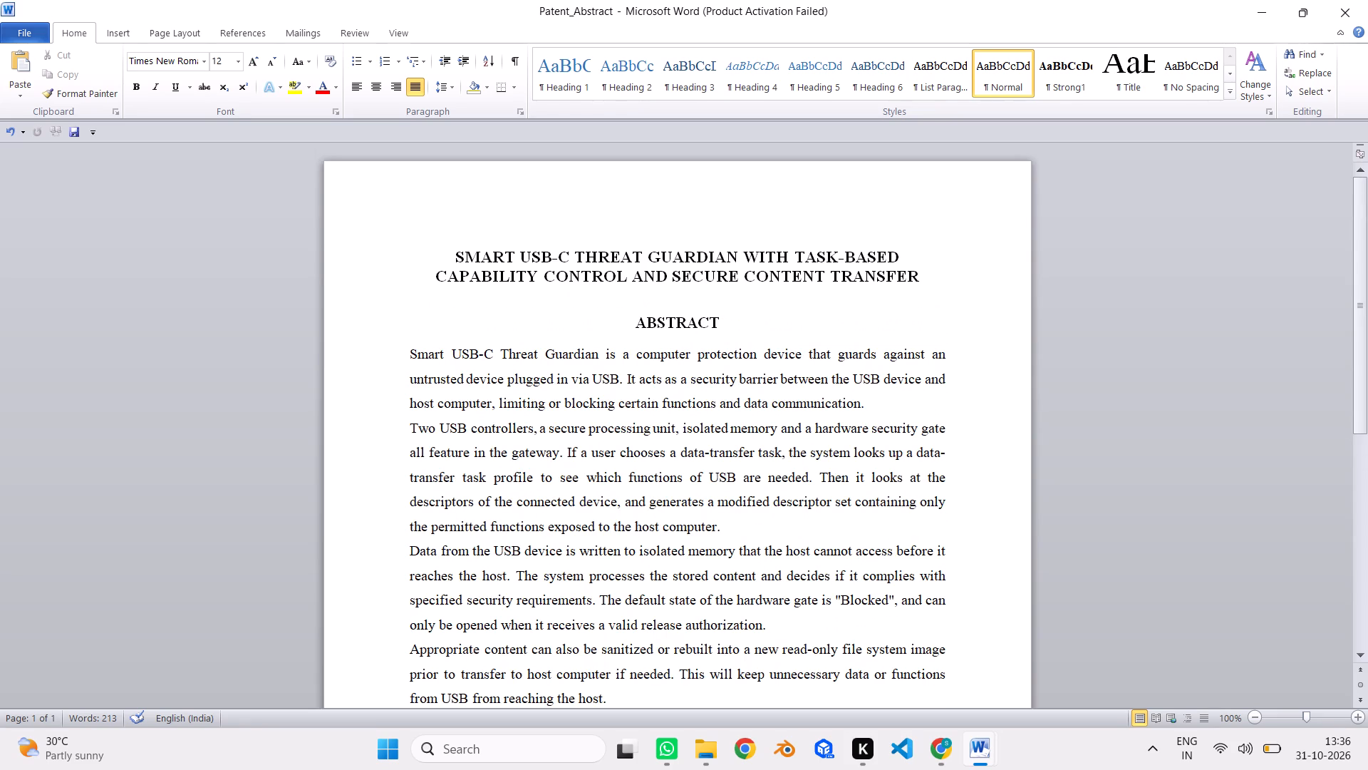
{"action": "left_click_drag", "start_coordinate": [641, 319], "coordinate": [648, 319]}
{"action": "left_click_drag", "start_coordinate": [633, 318], "coordinate": [644, 319]}
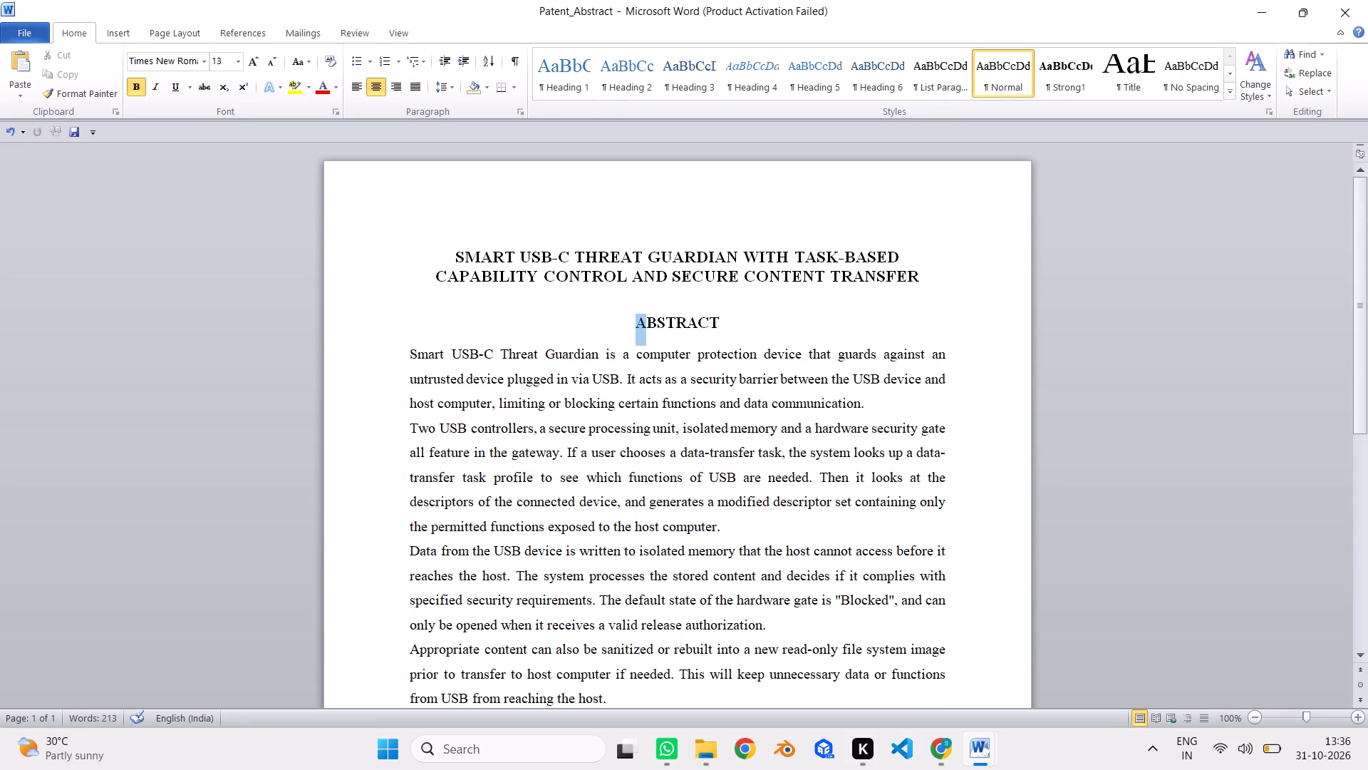
{"action": "left_click_drag", "start_coordinate": [644, 319], "coordinate": [720, 321]}
{"action": "key", "text": "ctrl+c"}
{"action": "key", "text": "ctrl+x"}
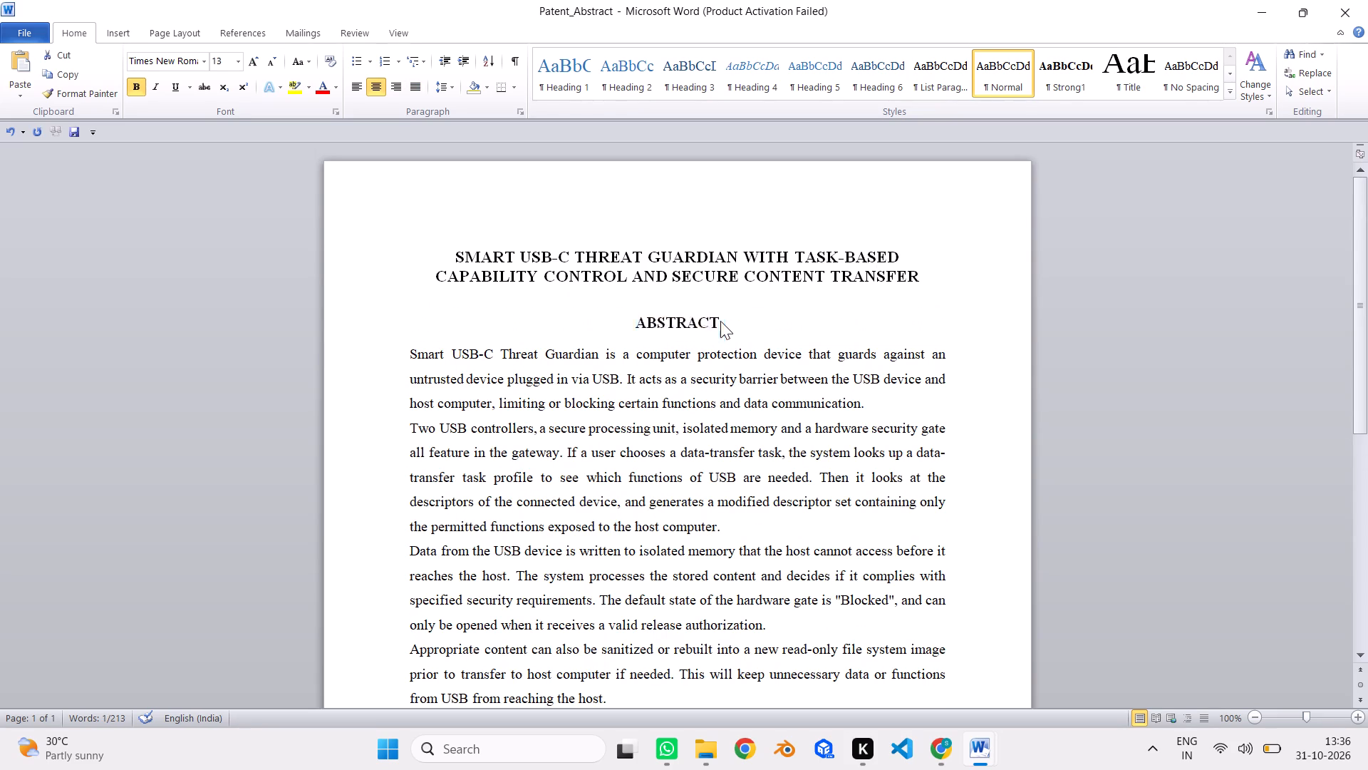
{"action": "left_click", "coordinate": [457, 245]}
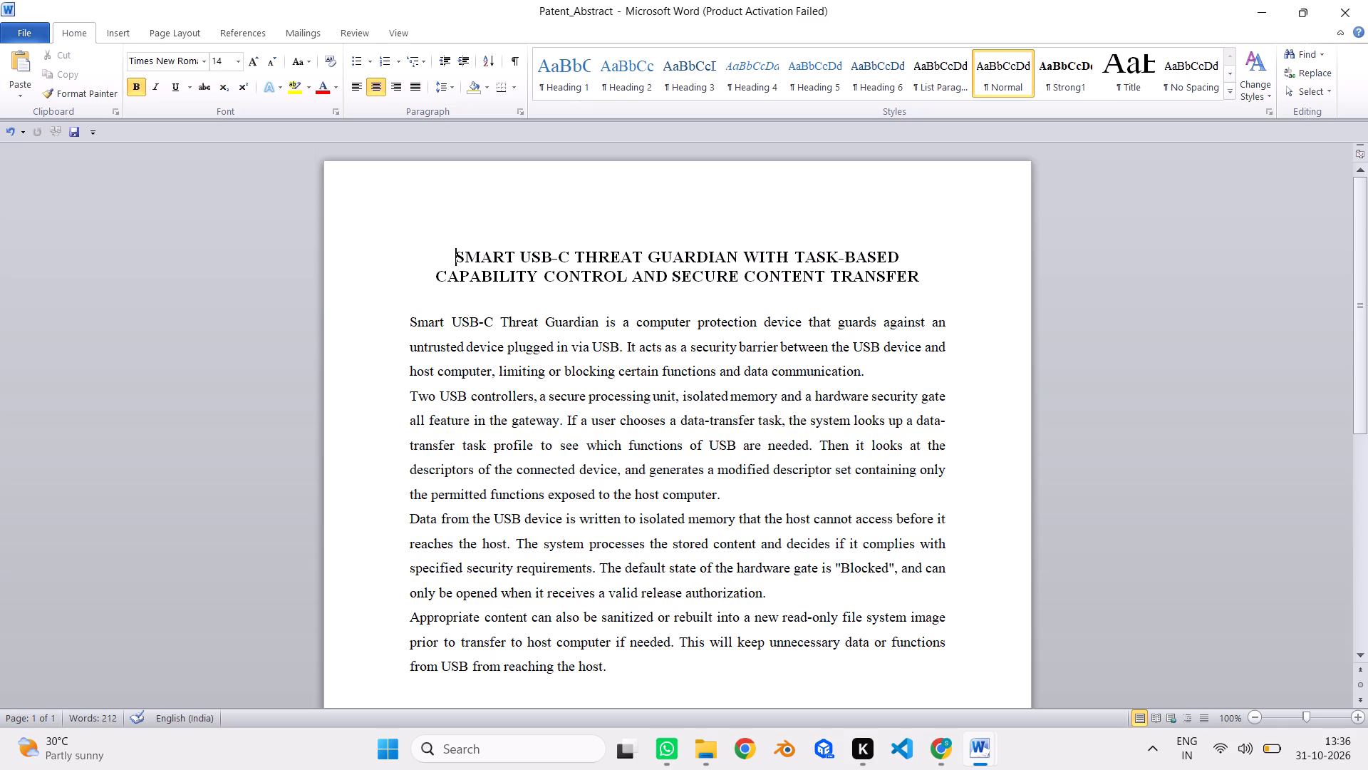
{"action": "key", "text": "Return"}
{"action": "key", "text": "Up"}
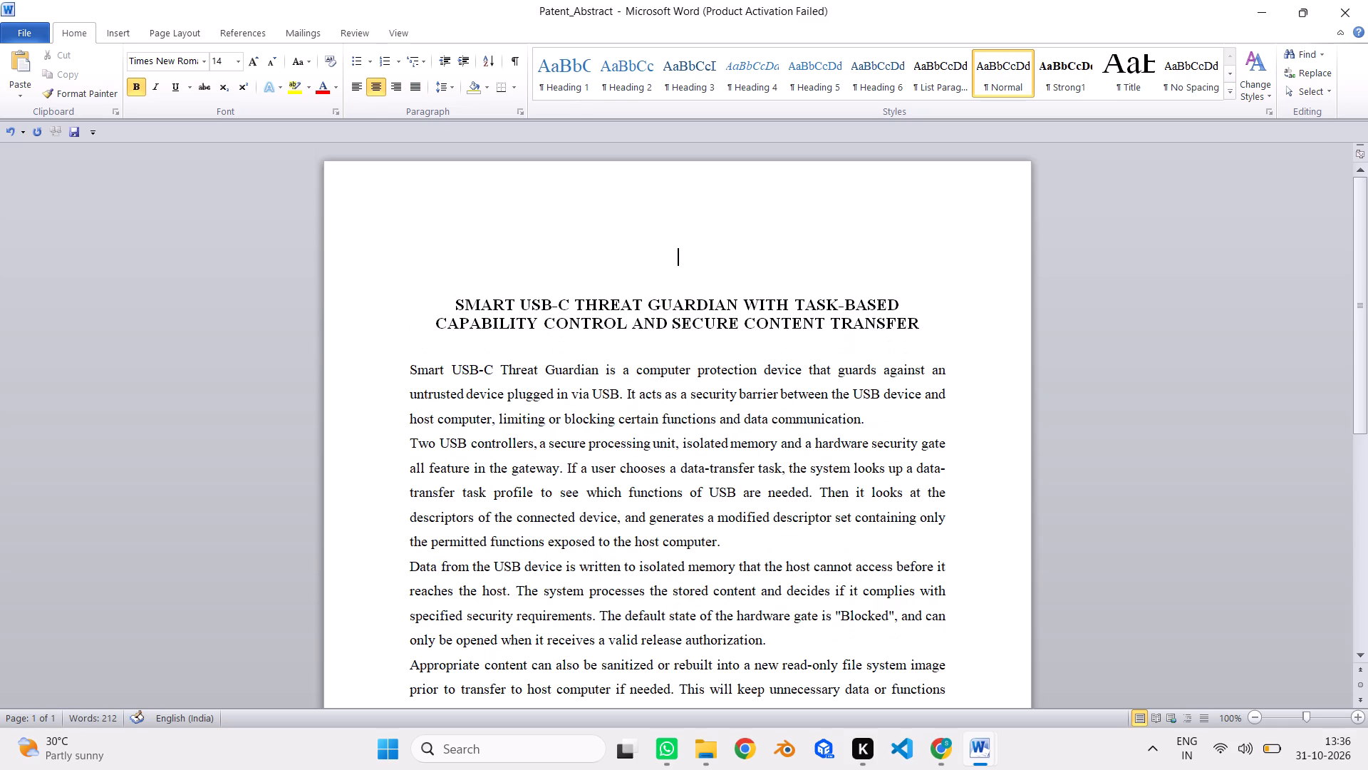
{"action": "key", "text": "ctrl+v"}
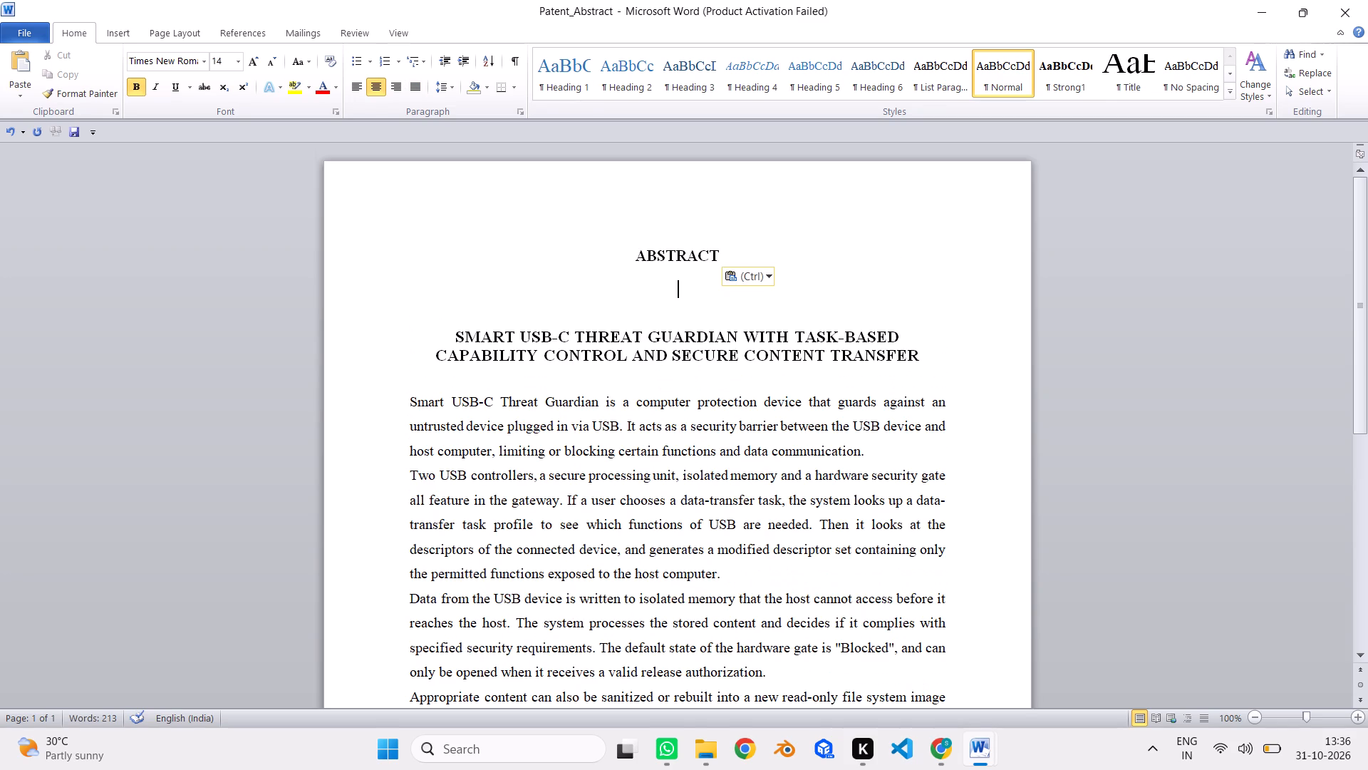
Remove the blank lines between the ABSTRACT heading and the document title.
{"action": "key", "text": "BackSpace"}
{"action": "key", "text": "BackSpace"}
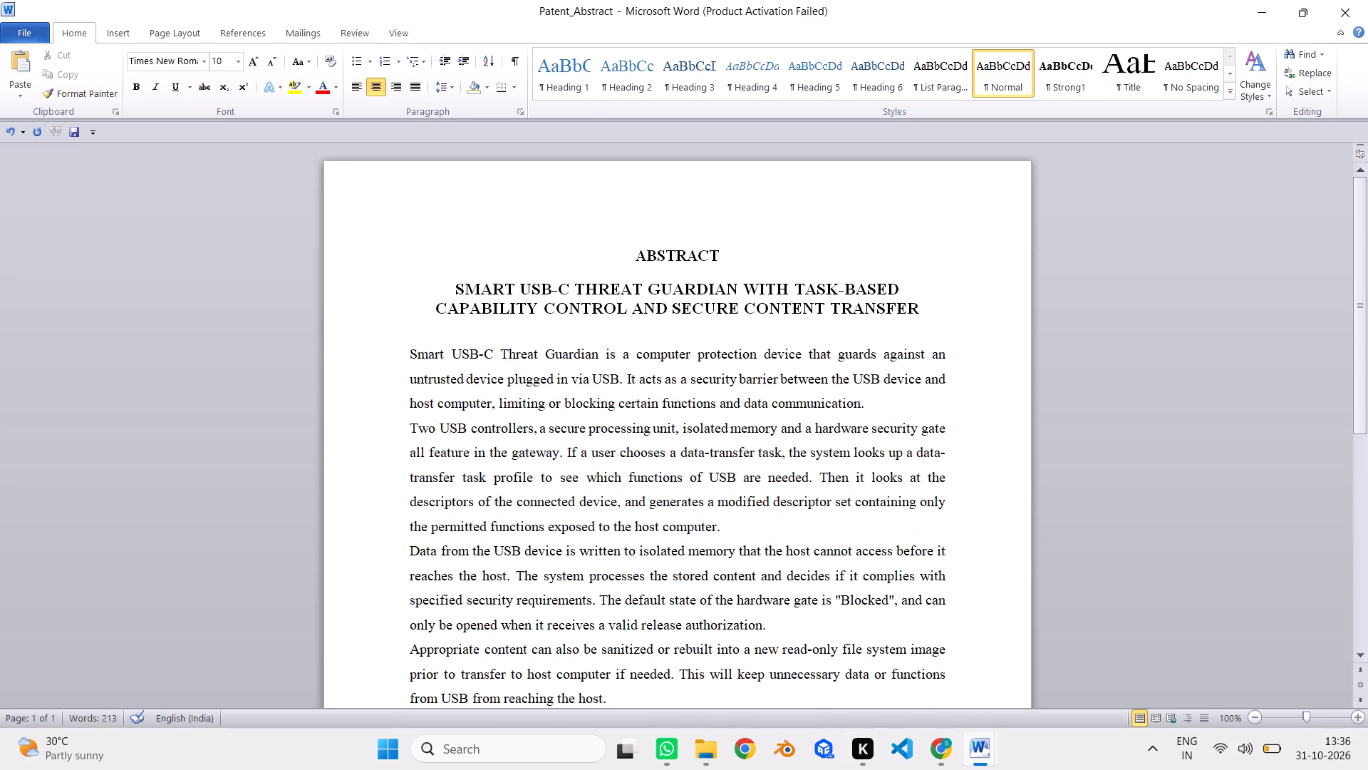
Set the ABSTRACT heading's font size to 16.
{"action": "left_click_drag", "start_coordinate": [633, 257], "coordinate": [757, 259]}
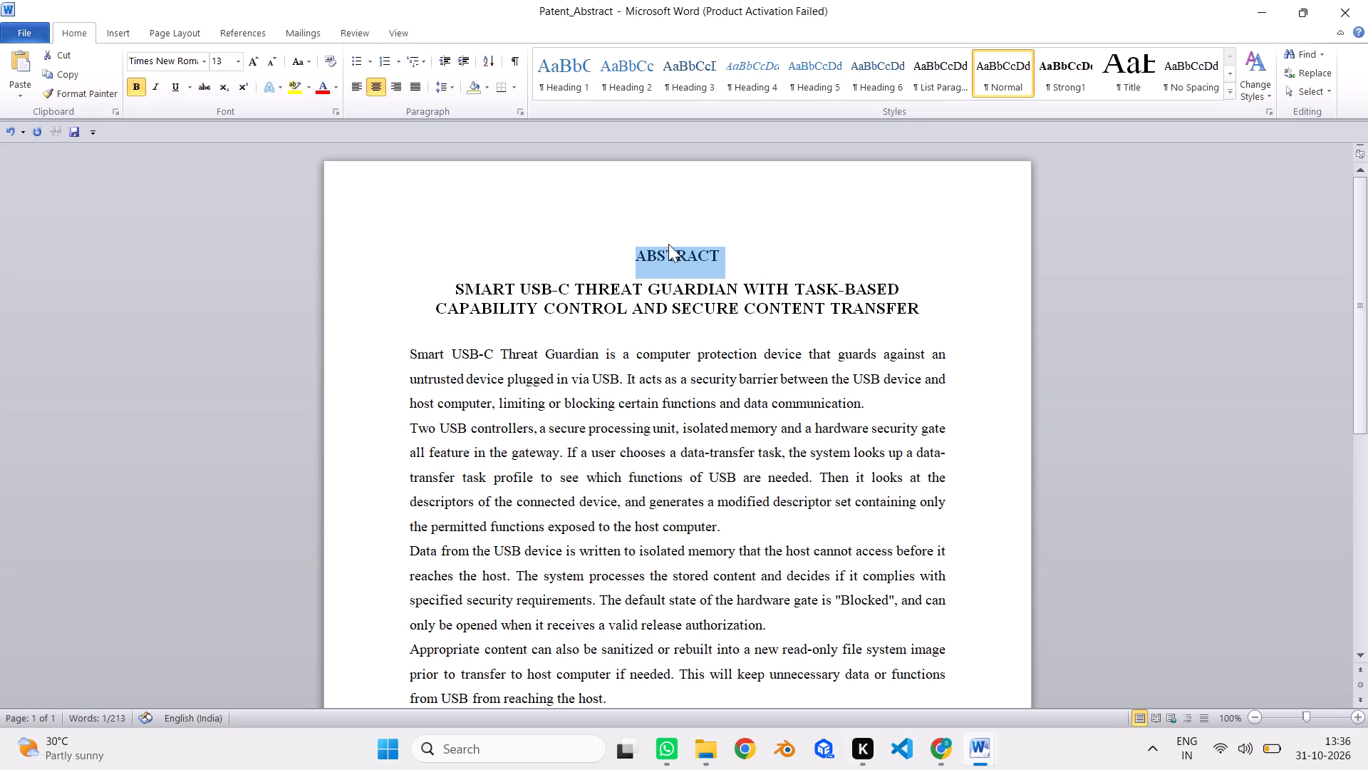
{"action": "left_click", "coordinate": [236, 66]}
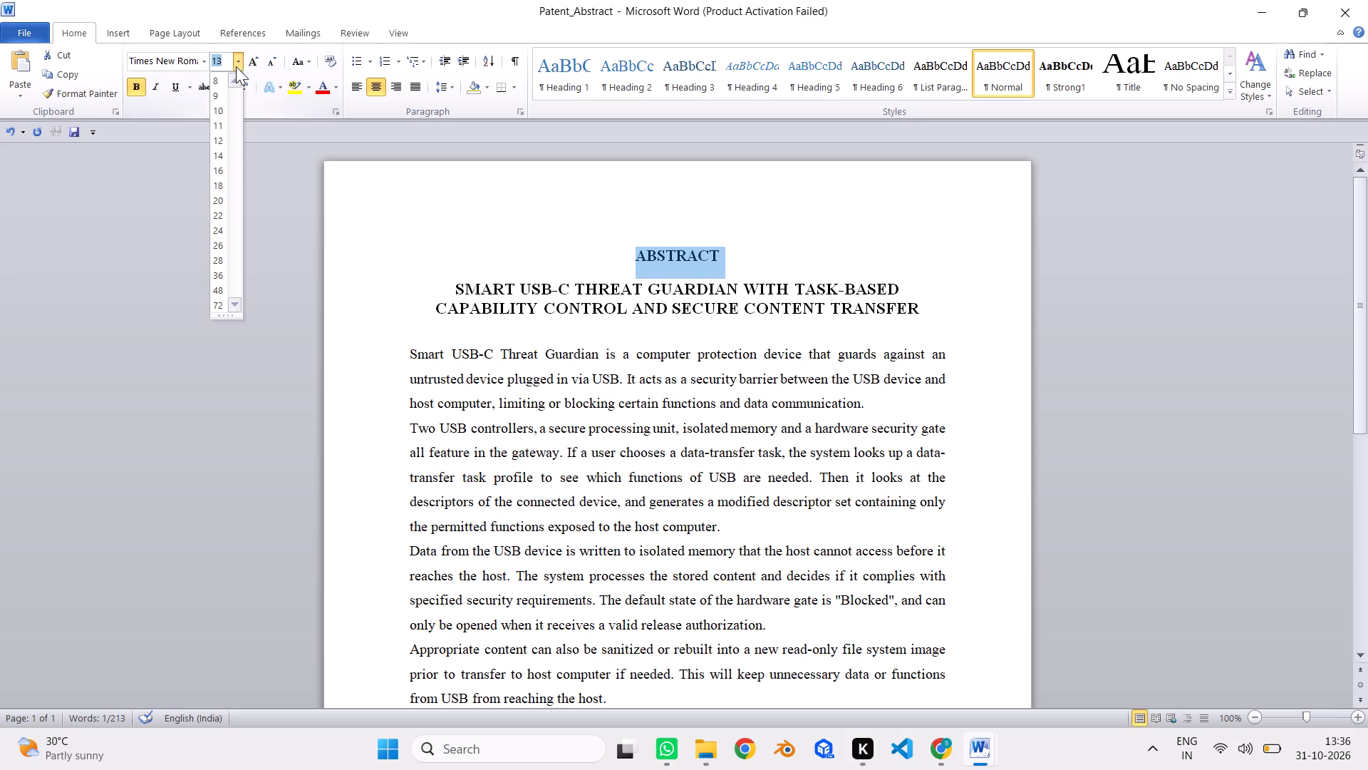
{"action": "left_click", "coordinate": [219, 172]}
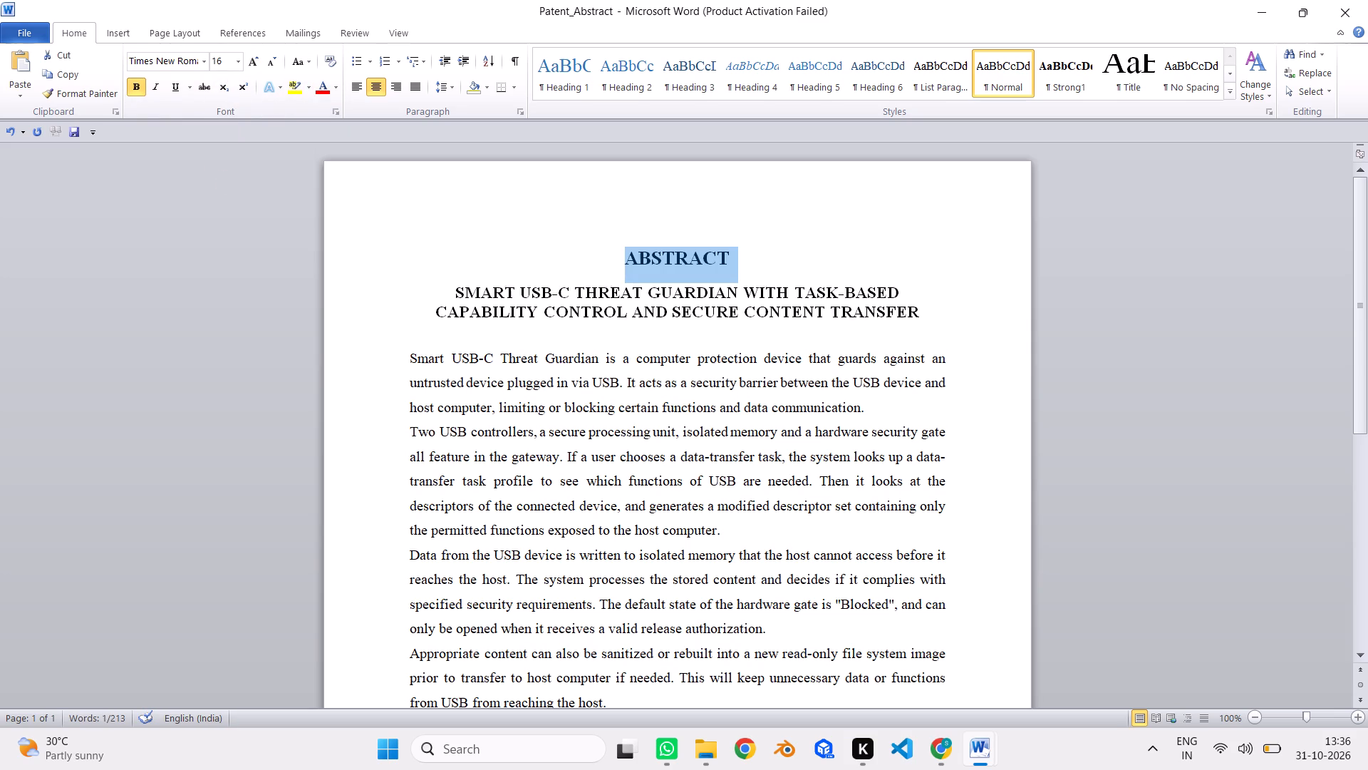
Check the font sizes of the document title and the opening abstract paragraphs, and save the document.
{"action": "left_click", "coordinate": [437, 284]}
{"action": "left_click_drag", "start_coordinate": [437, 284], "coordinate": [856, 310]}
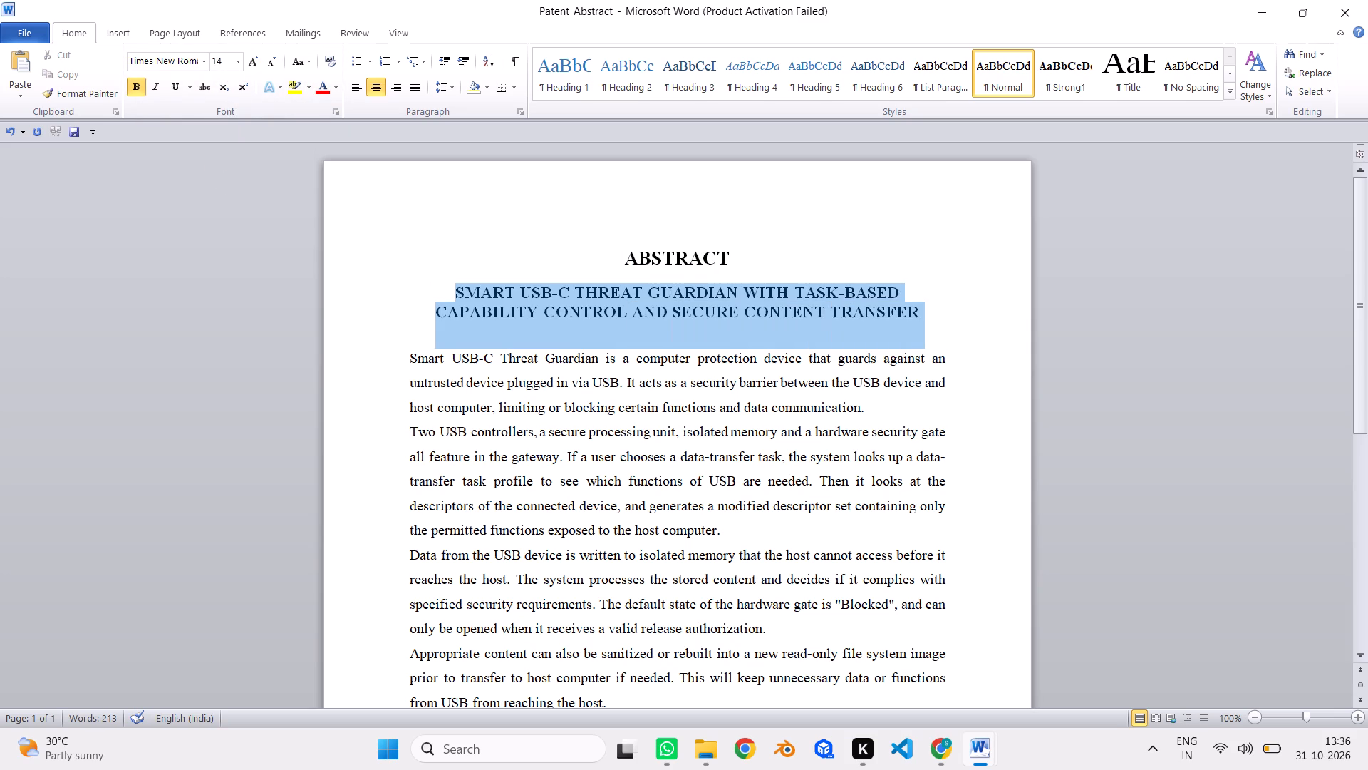
{"action": "left_click_drag", "start_coordinate": [856, 310], "coordinate": [910, 304]}
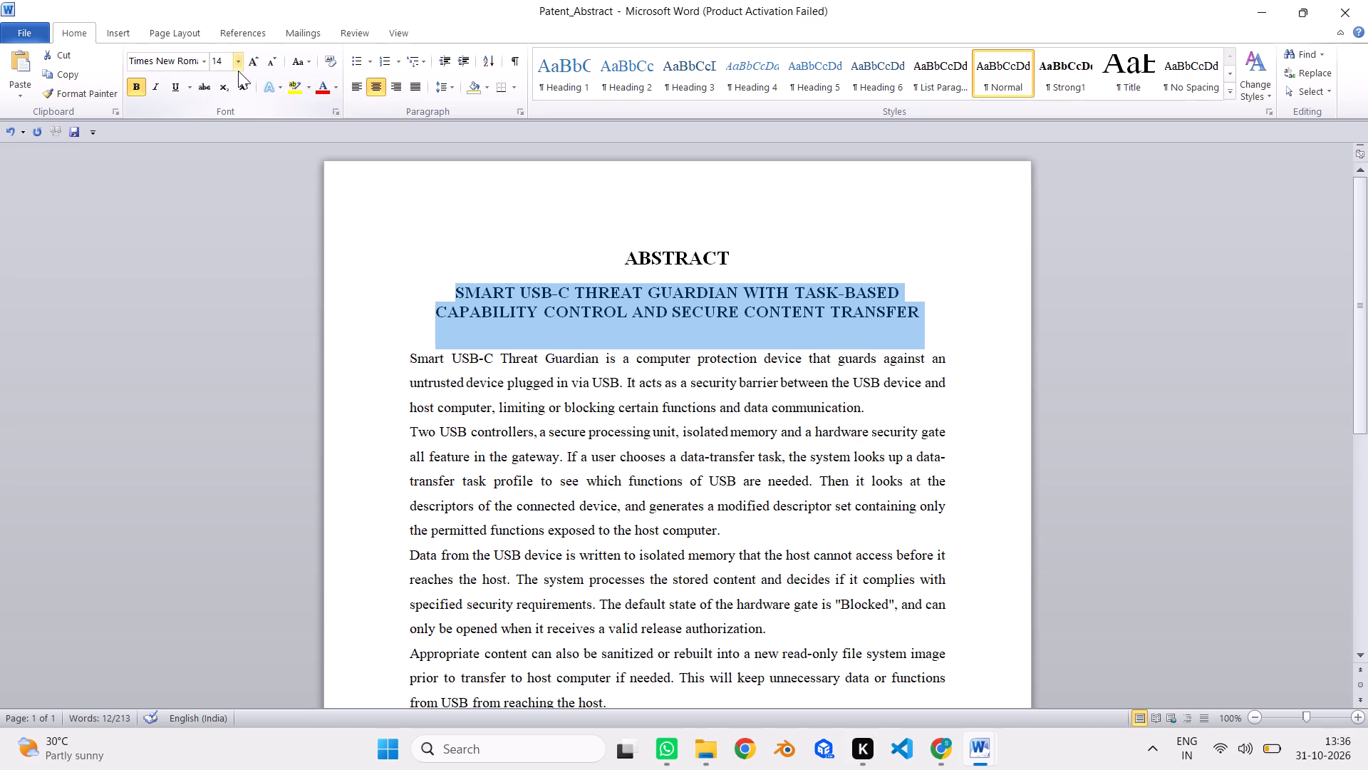
{"action": "left_click", "coordinate": [402, 351]}
{"action": "left_click_drag", "start_coordinate": [402, 351], "coordinate": [626, 443]}
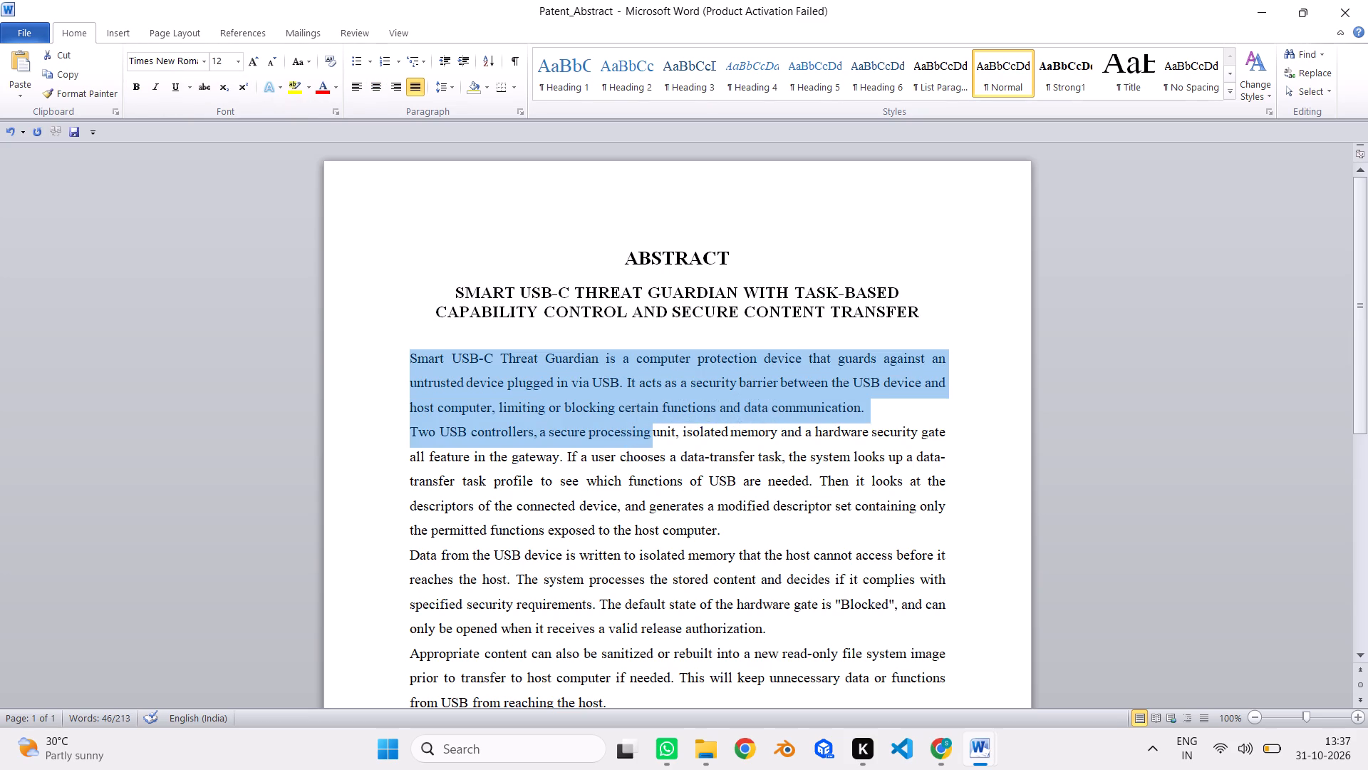
{"action": "left_click", "coordinate": [457, 281]}
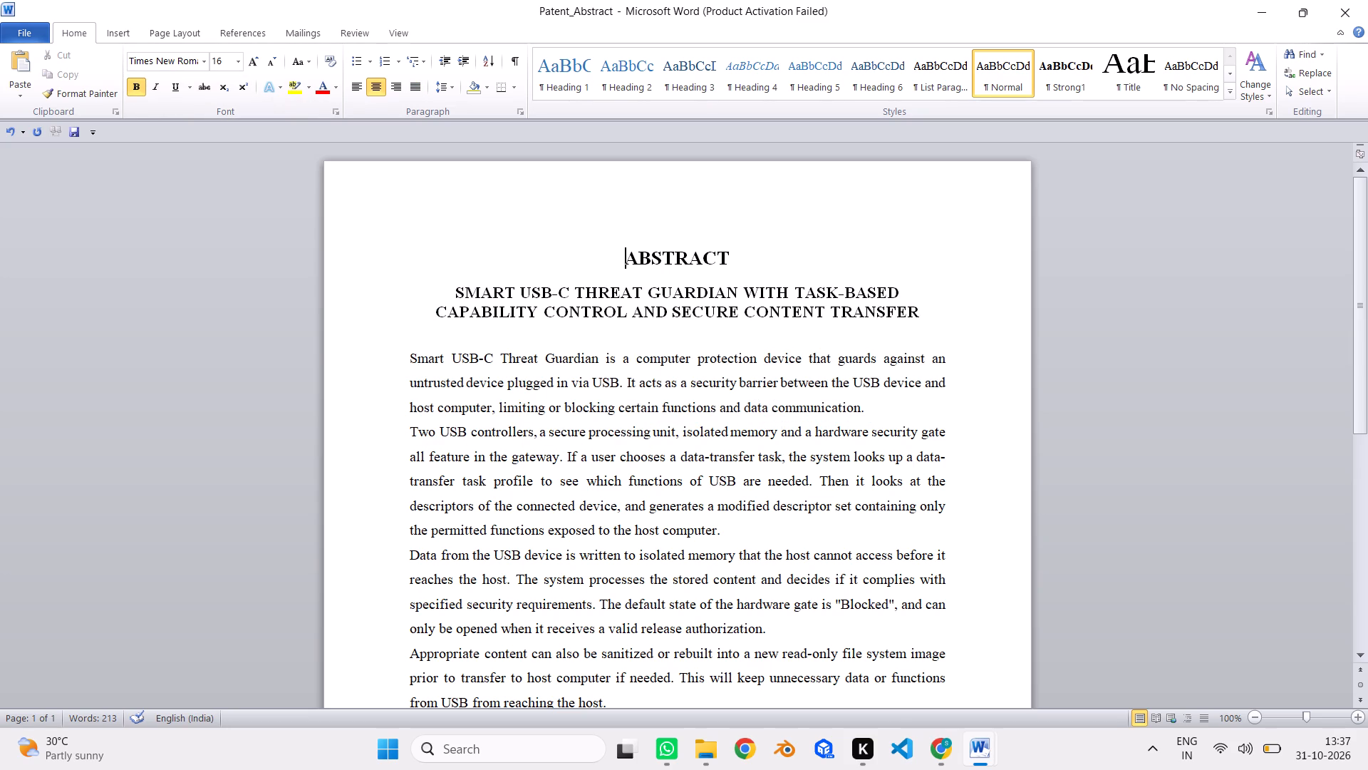
{"action": "key", "text": "ctrl+s"}
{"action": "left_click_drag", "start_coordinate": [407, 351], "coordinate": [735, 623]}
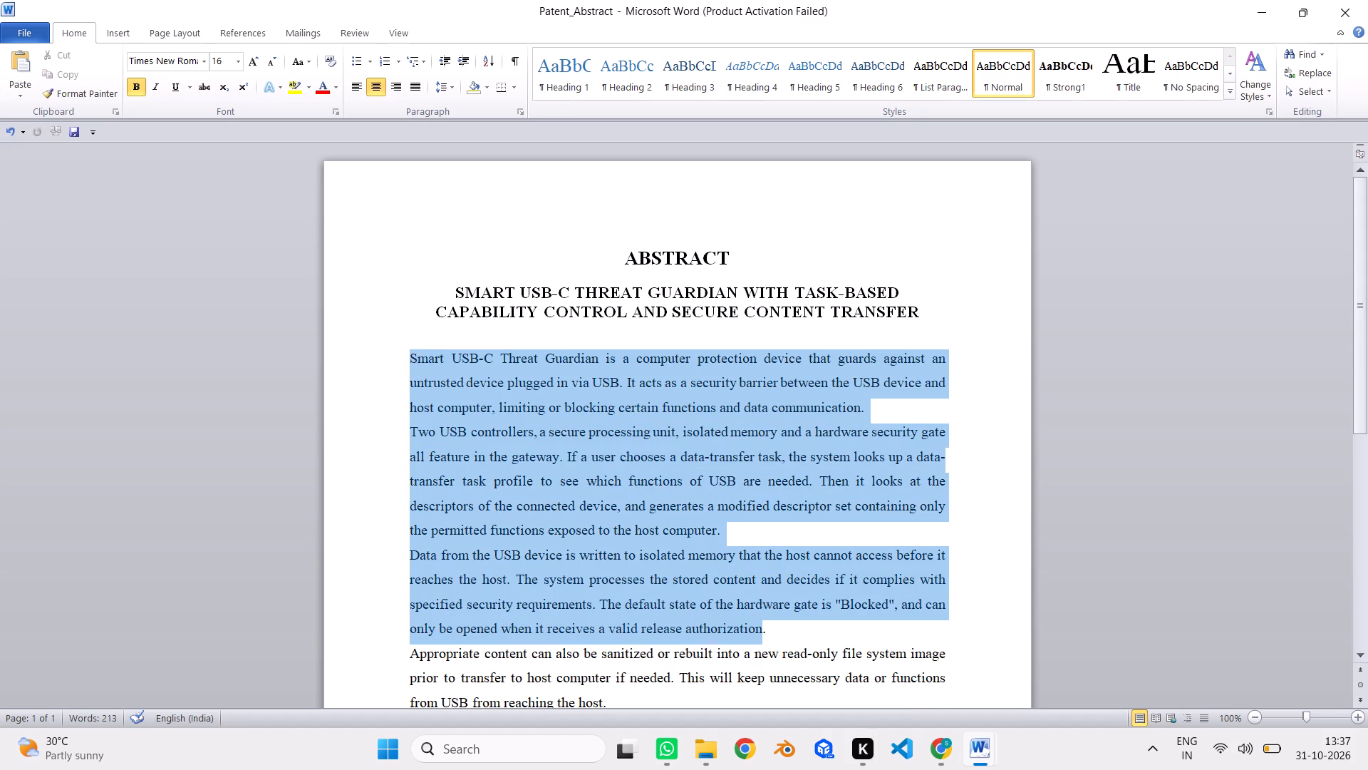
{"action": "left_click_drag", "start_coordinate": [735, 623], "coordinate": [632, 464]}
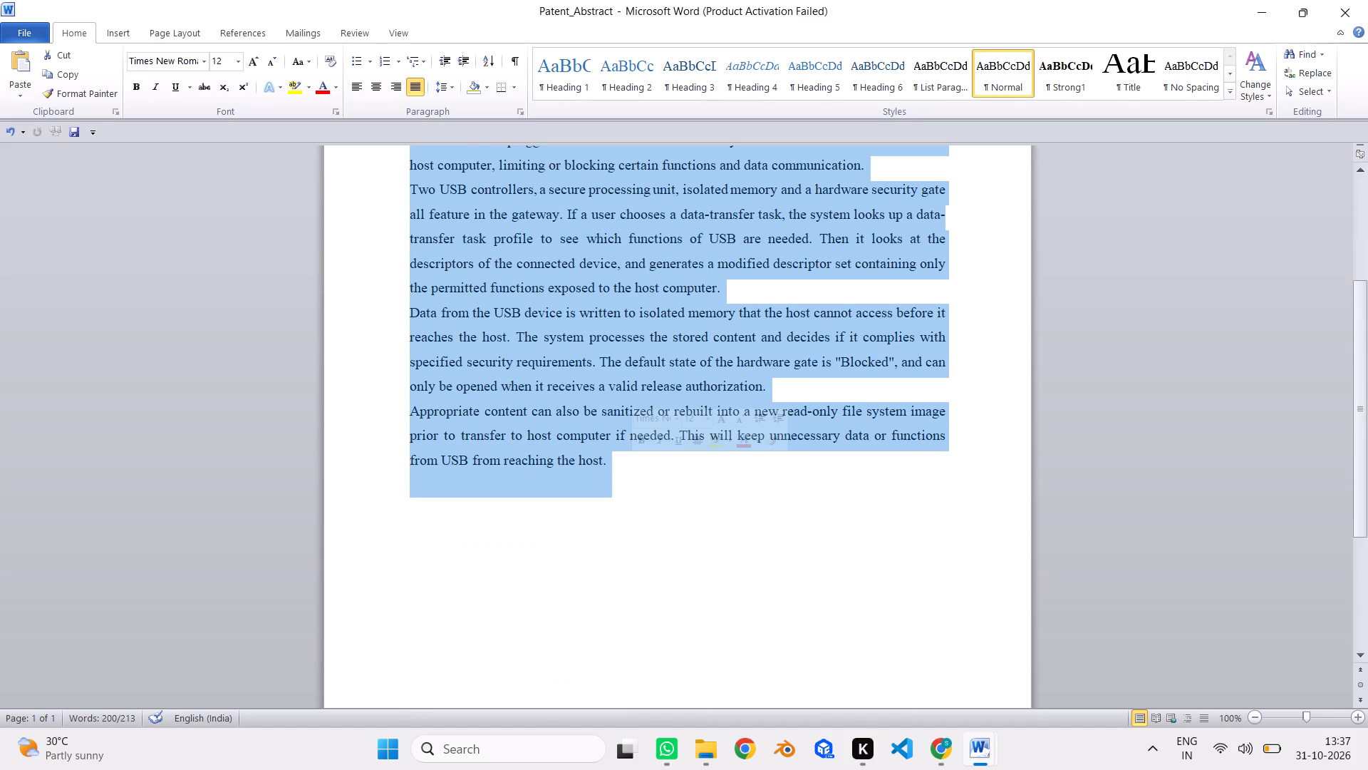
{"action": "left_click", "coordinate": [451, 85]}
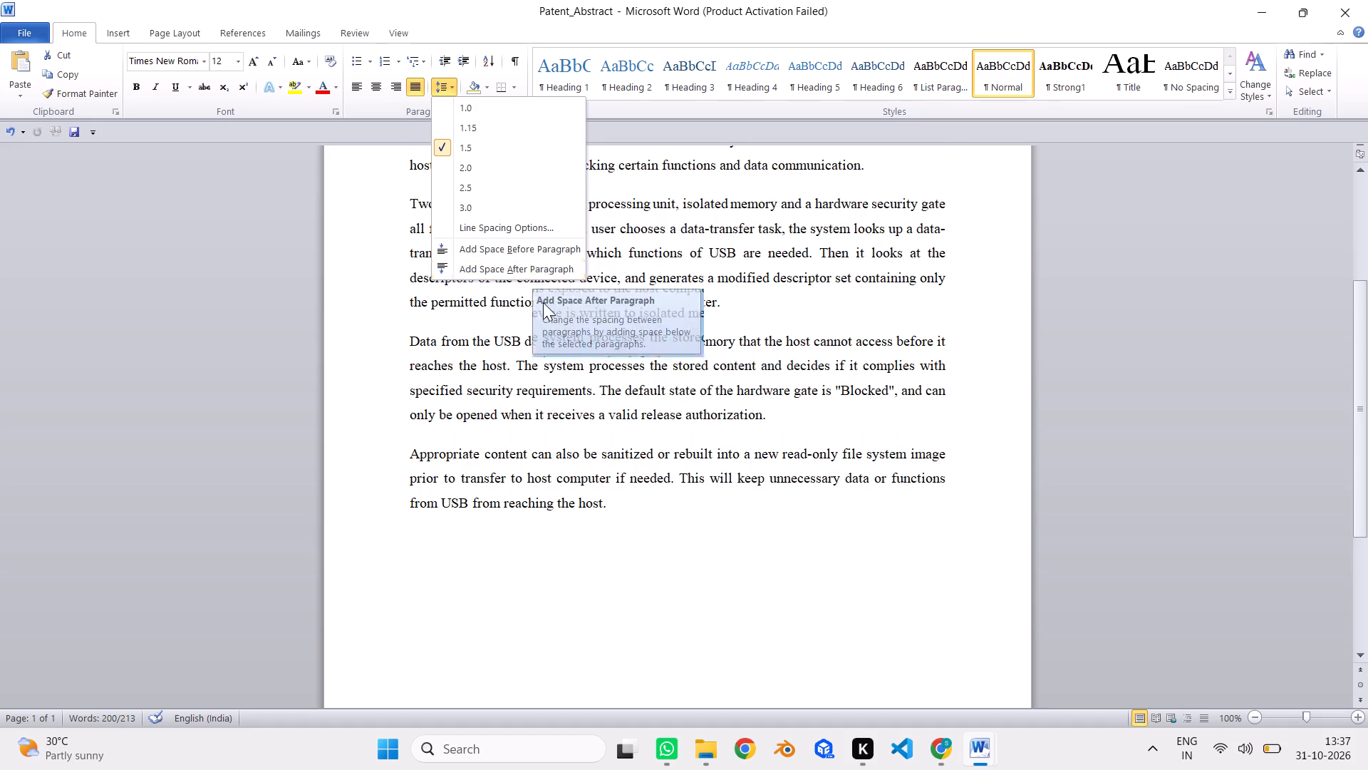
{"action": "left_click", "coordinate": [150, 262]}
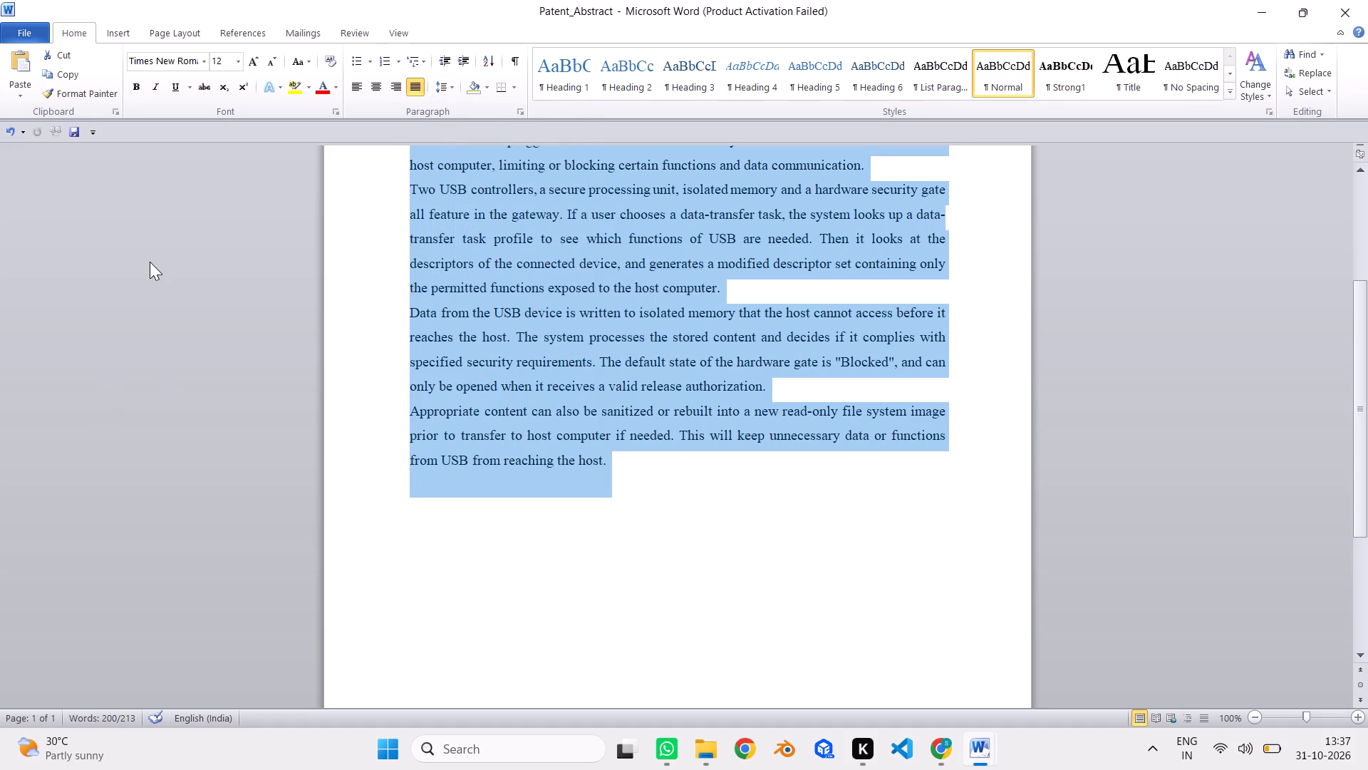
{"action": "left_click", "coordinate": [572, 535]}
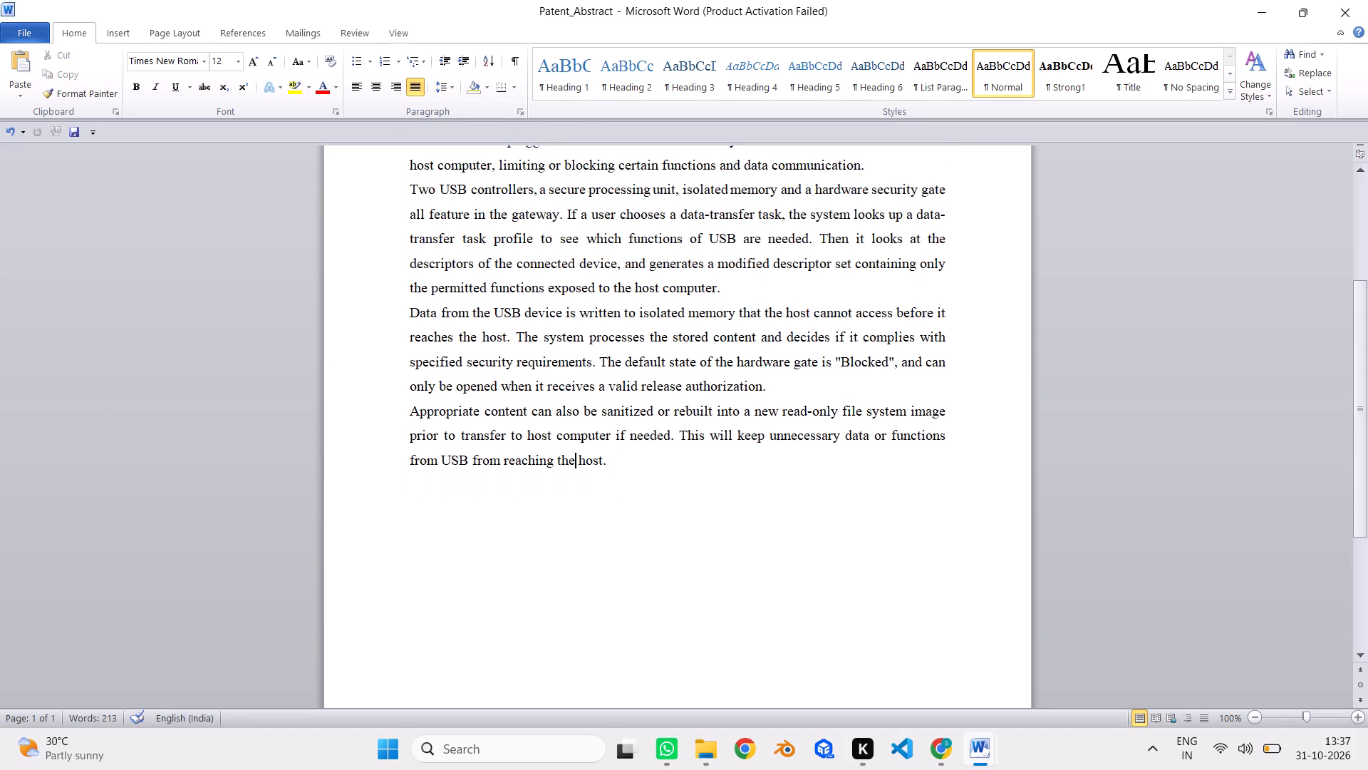
Save the Patent_Abstract document.
{"action": "left_click", "coordinate": [663, 464]}
{"action": "key", "text": "ctrl+s"}
Save a copy of the abstract as a Word Document named Patent_Abstract in the Downloads folder.
{"action": "left_click", "coordinate": [16, 26]}
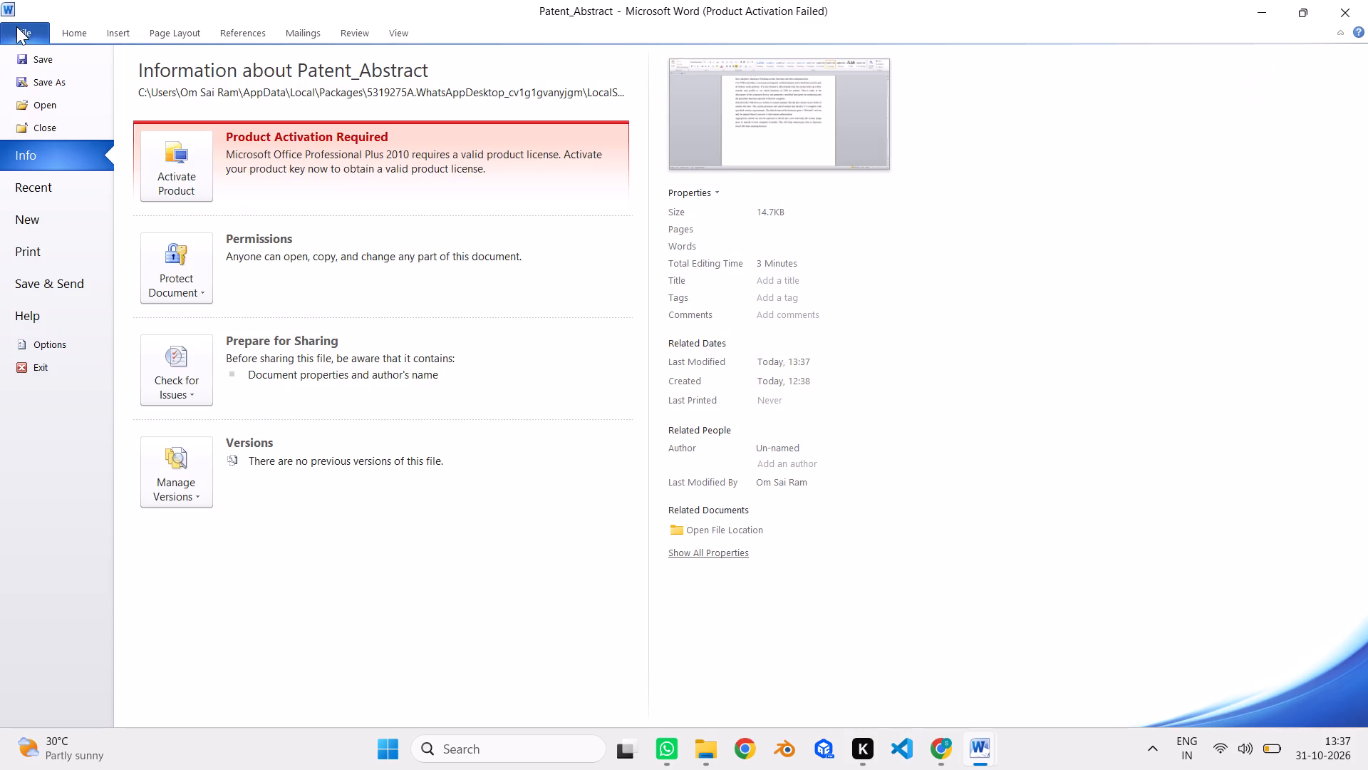
{"action": "left_click", "coordinate": [55, 81]}
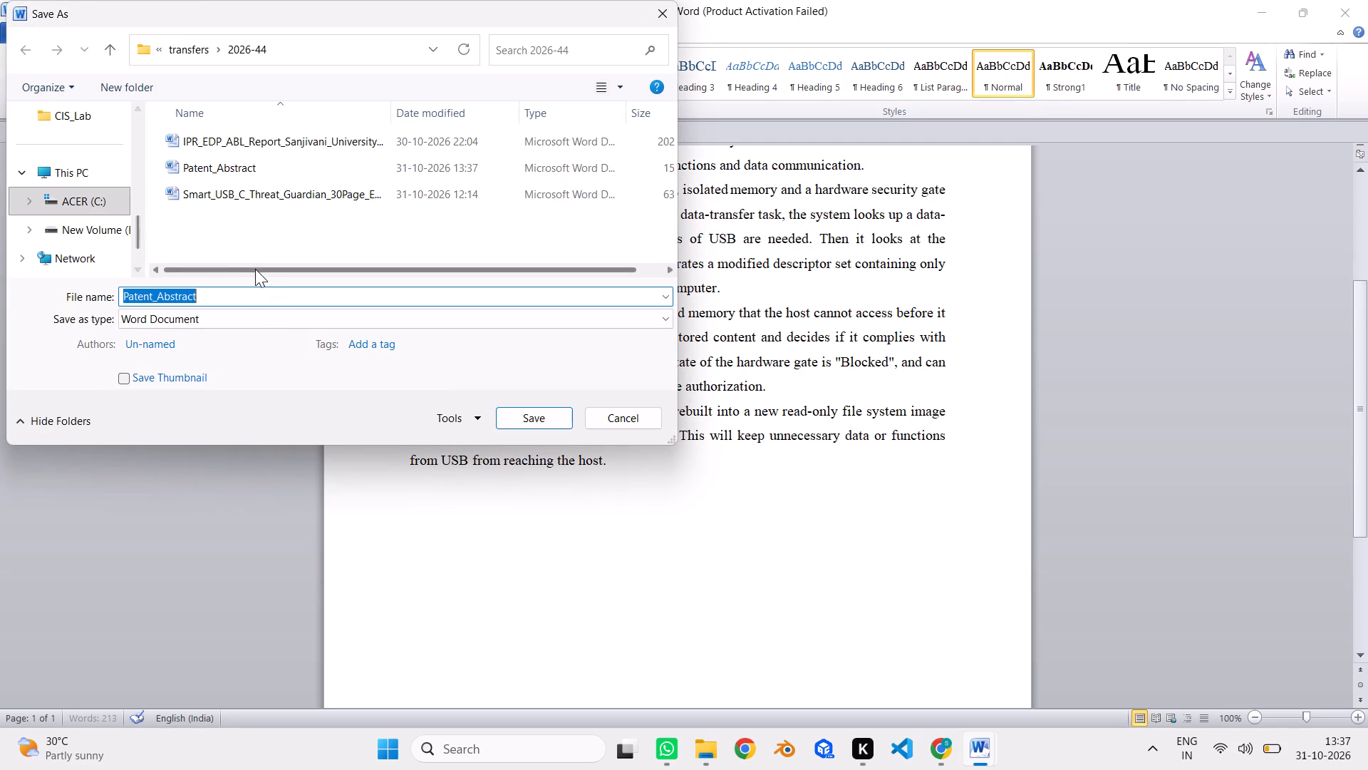
{"action": "scroll", "coordinate": [76, 170], "scroll_direction": "up", "scroll_amount": 1}
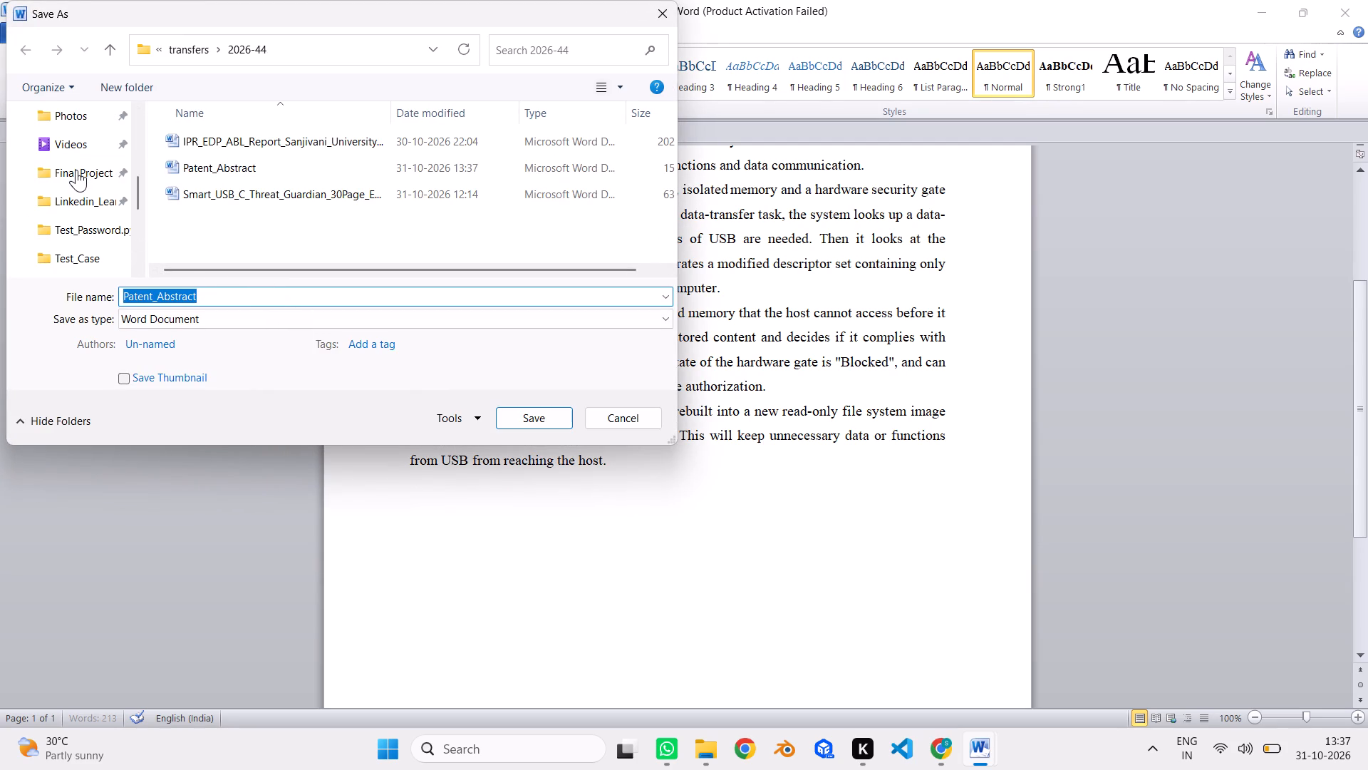
{"action": "scroll", "coordinate": [80, 184], "scroll_direction": "up", "scroll_amount": 1}
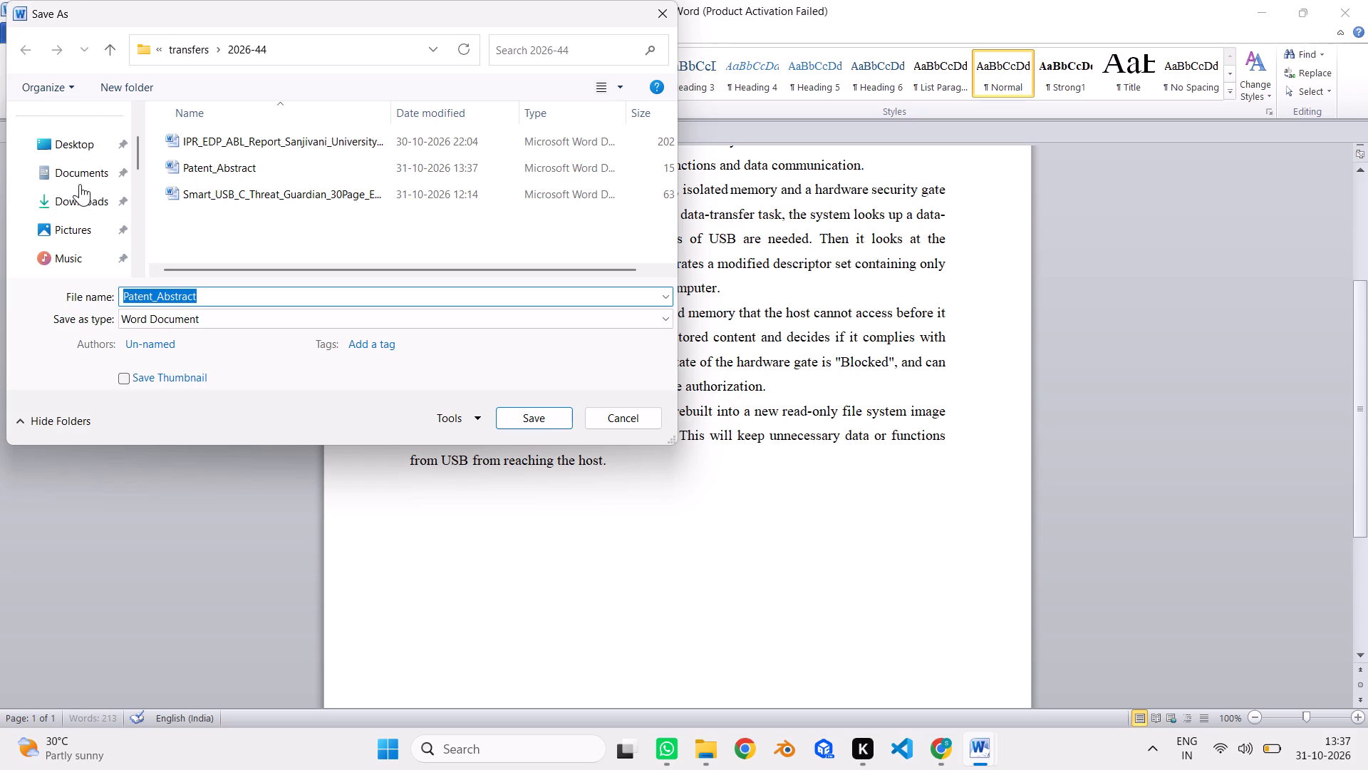
{"action": "left_click", "coordinate": [82, 201]}
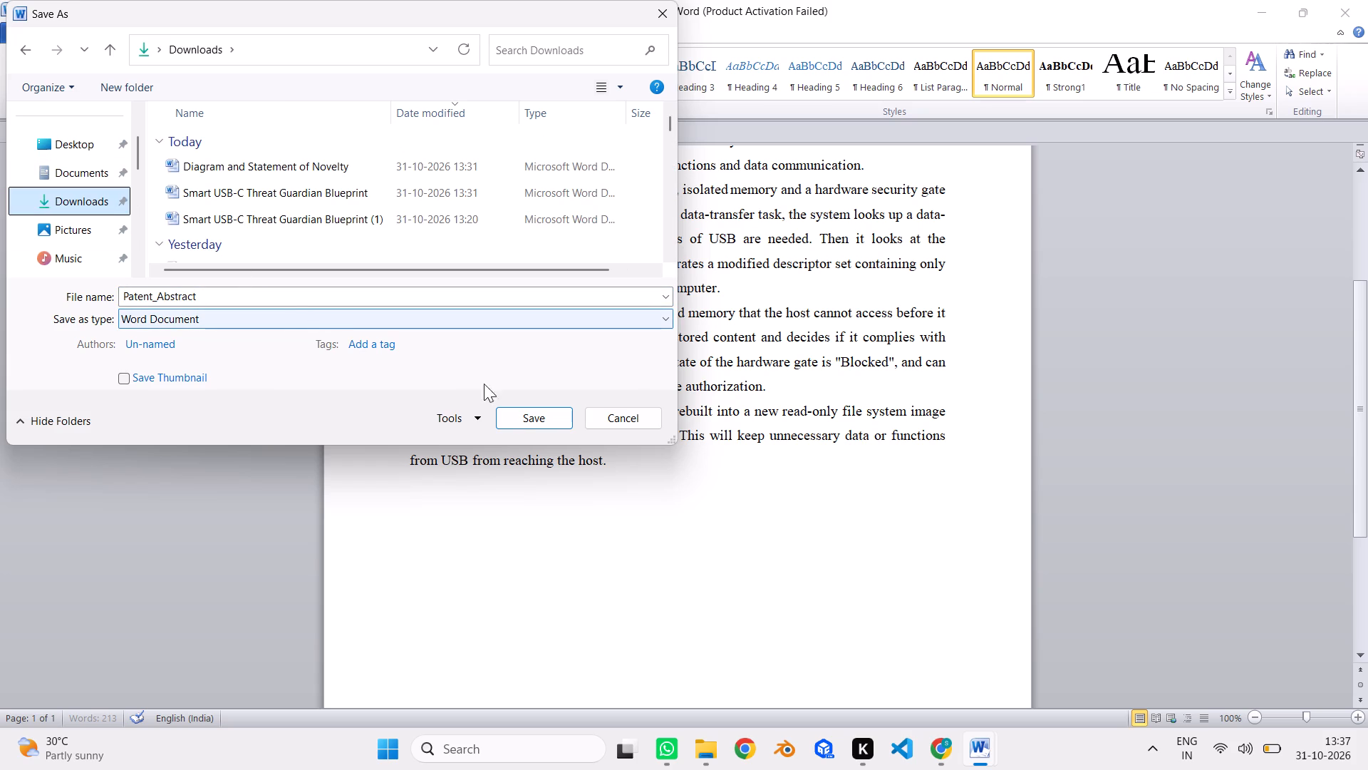
{"action": "left_click", "coordinate": [524, 414]}
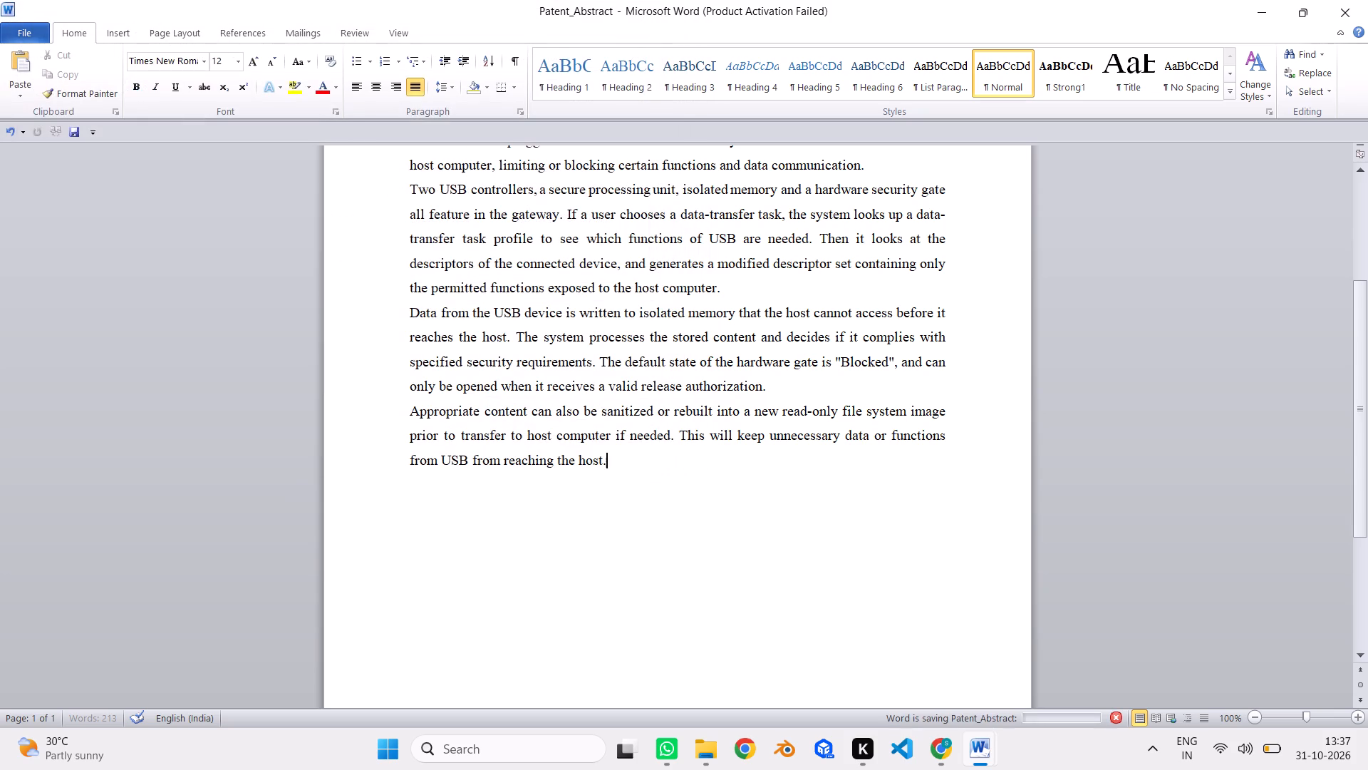
Export the abstract as a PDF named Patent_Abstract to the Downloads folder, using the Standard optimization.
{"action": "left_click", "coordinate": [26, 34]}
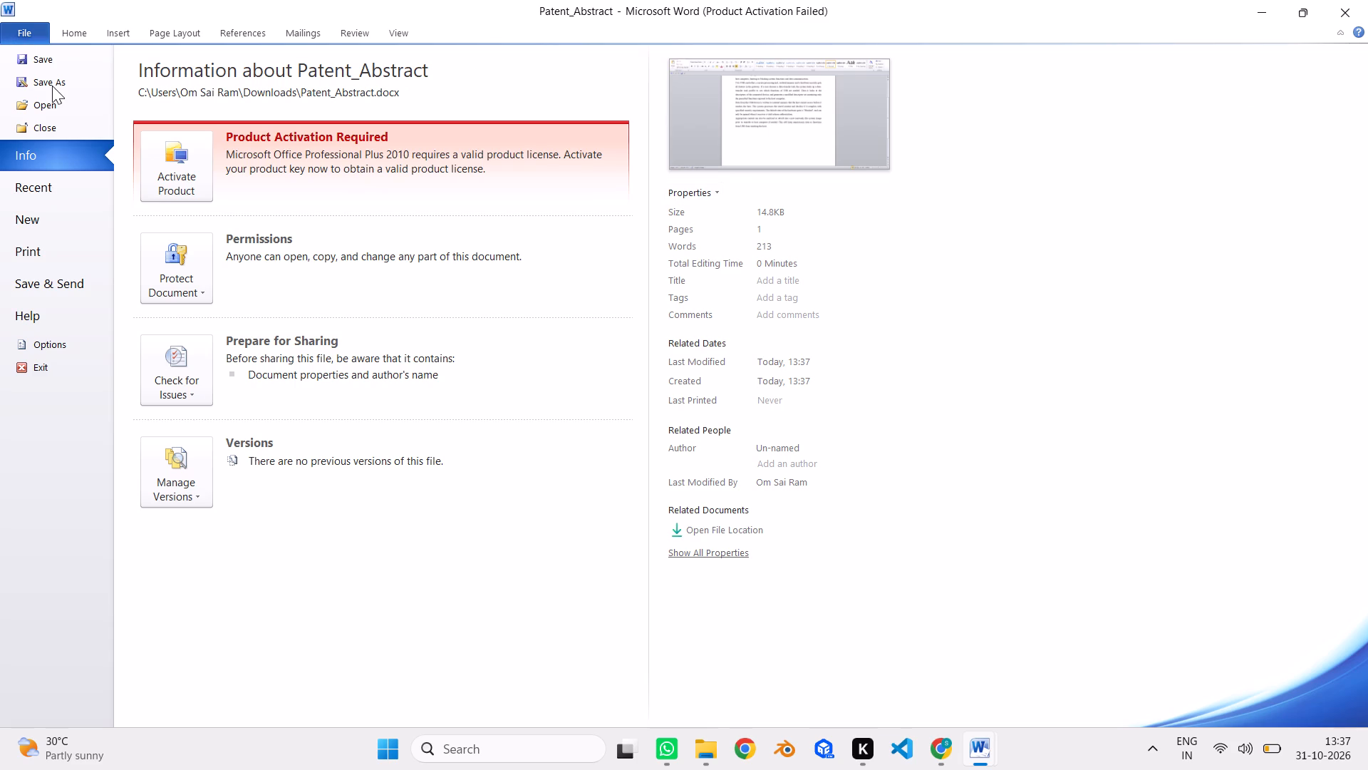
{"action": "left_click", "coordinate": [52, 86]}
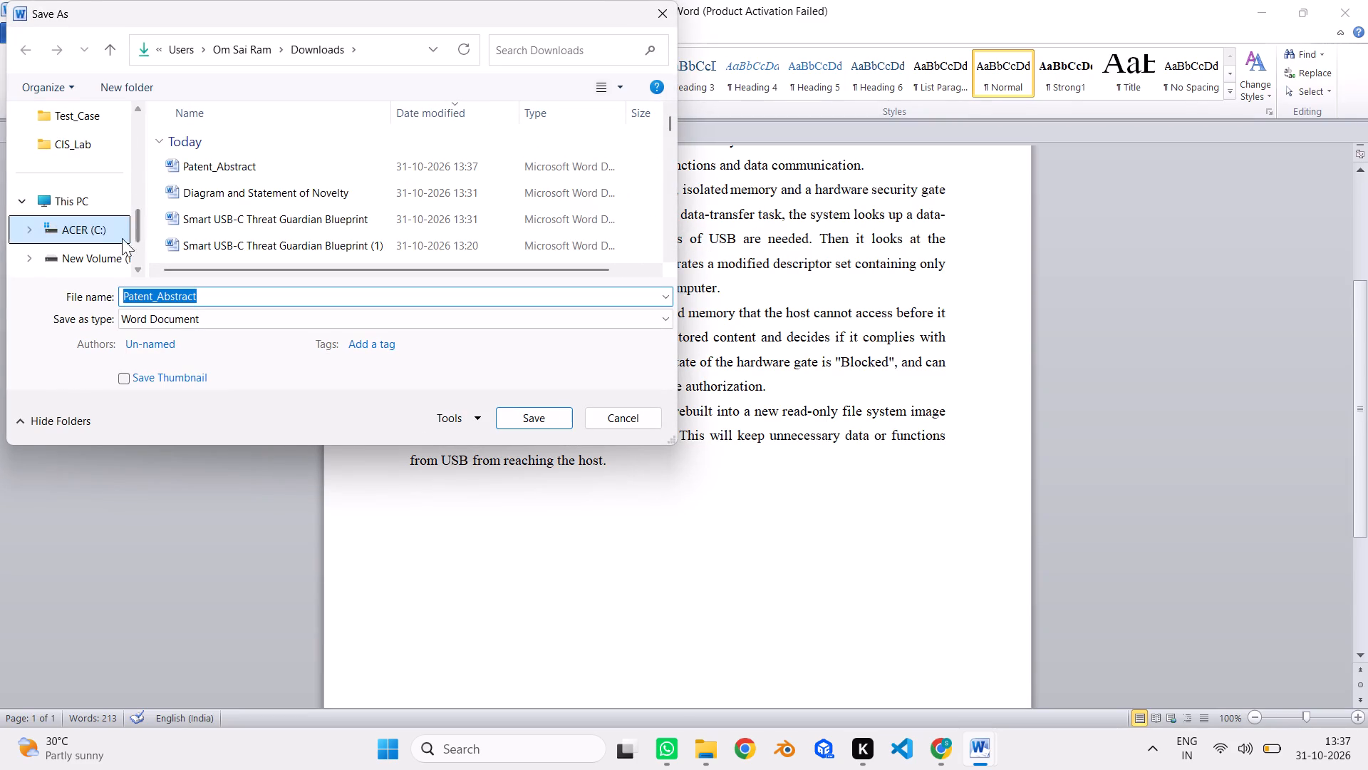
{"action": "scroll", "coordinate": [66, 181], "scroll_direction": "up", "scroll_amount": 1}
{"action": "left_click", "coordinate": [68, 133]}
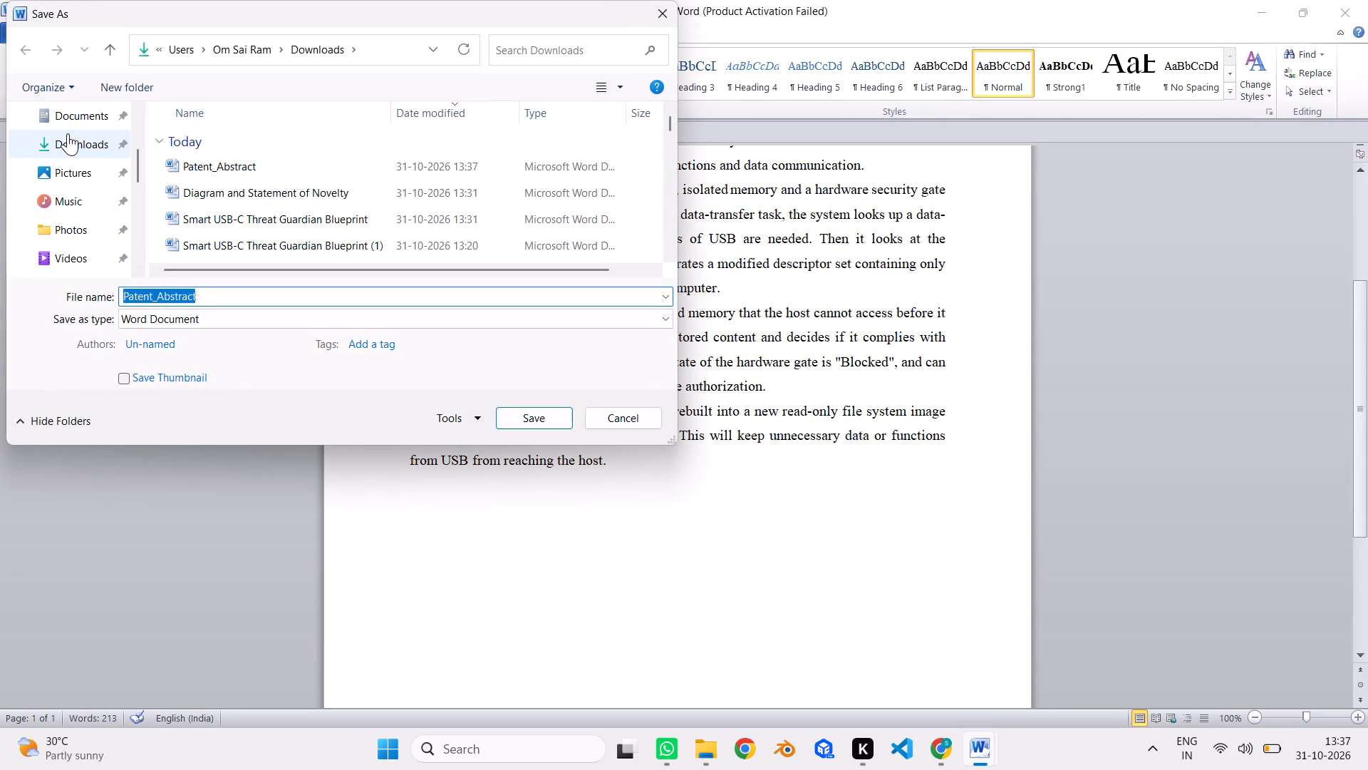
{"action": "left_click", "coordinate": [282, 317]}
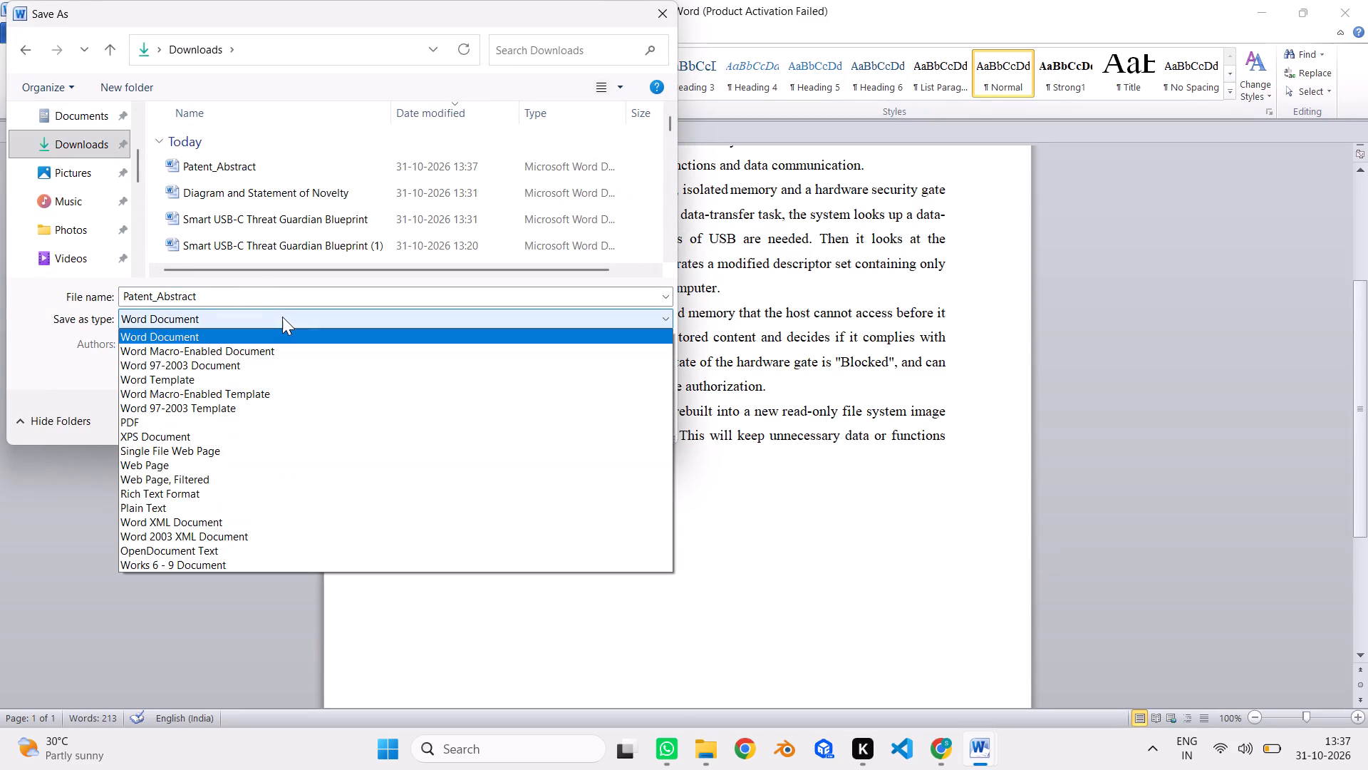
{"action": "left_click", "coordinate": [325, 427]}
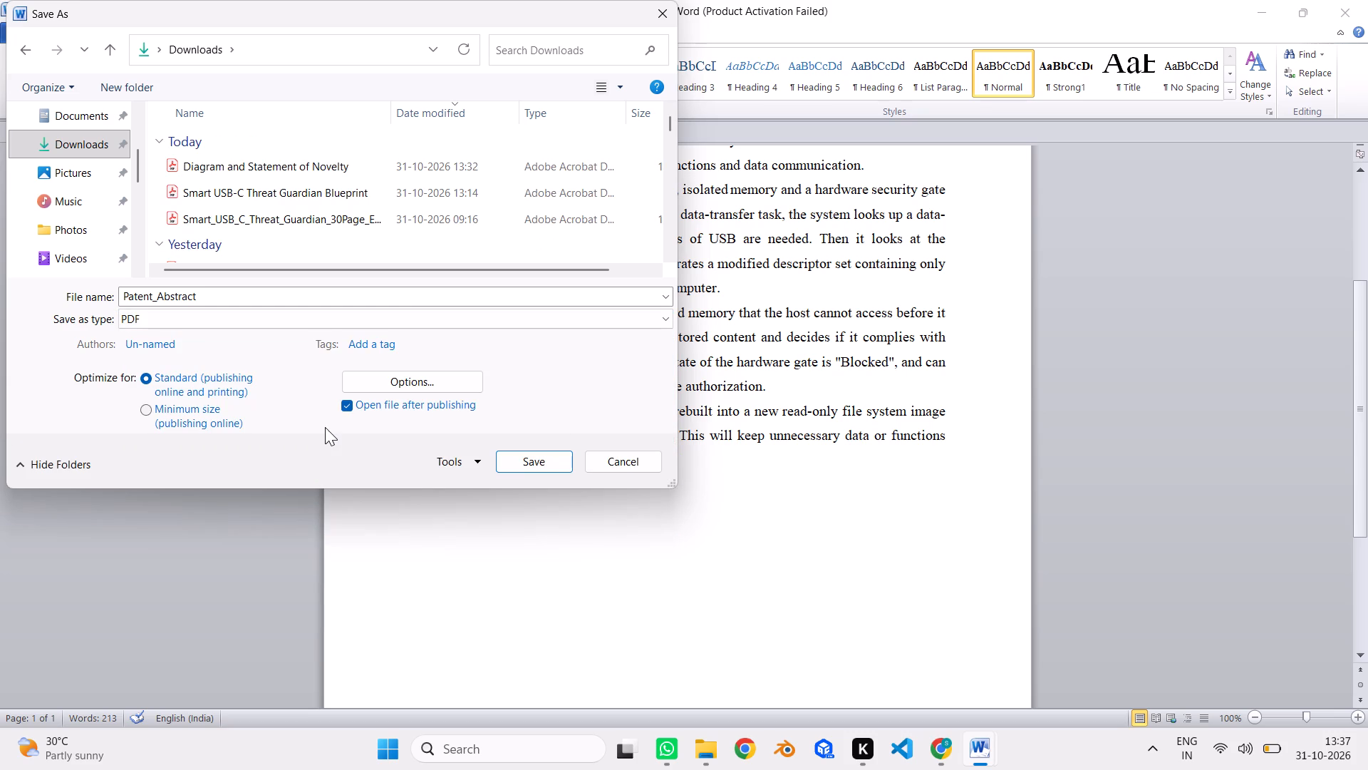
{"action": "left_click", "coordinate": [517, 460]}
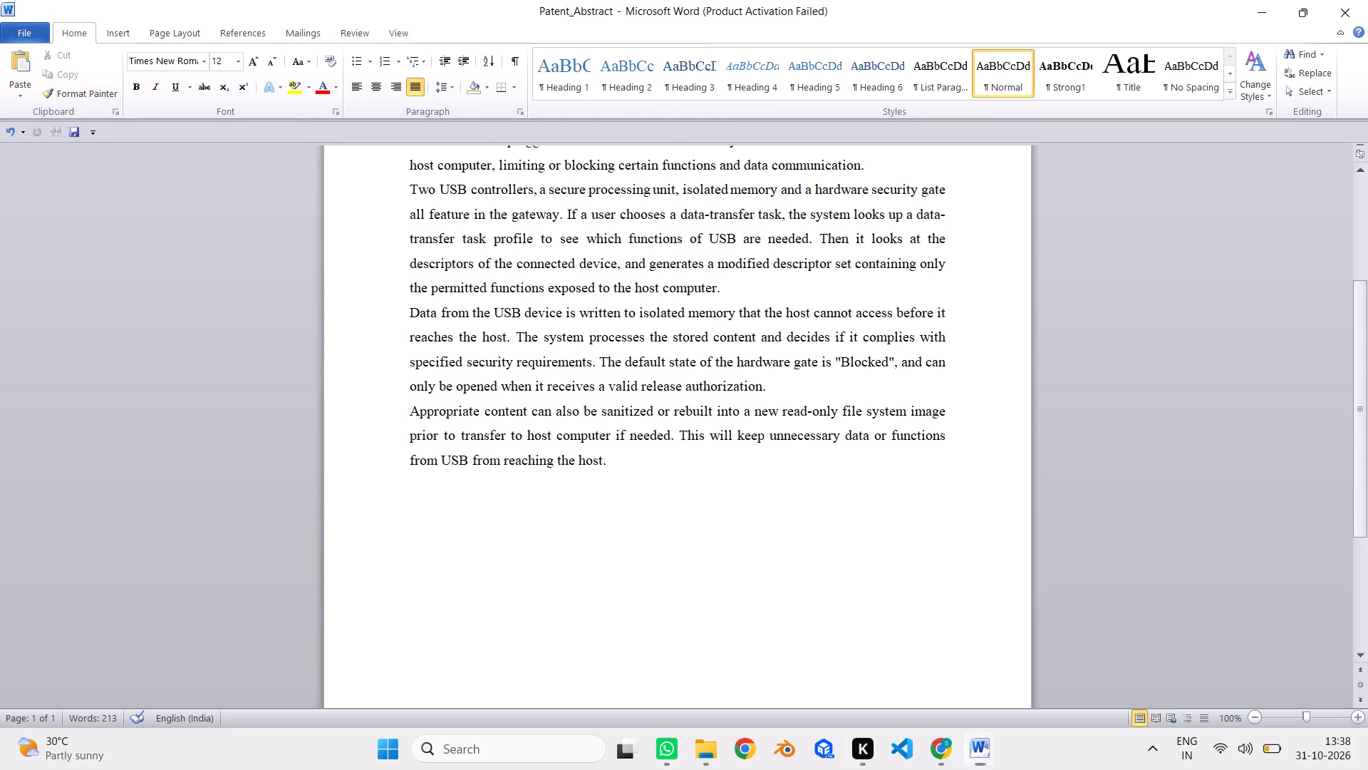
Check the exported Patent_Abstract PDF in Adobe Acrobat and close it.
{"action": "left_click", "coordinate": [718, 455]}
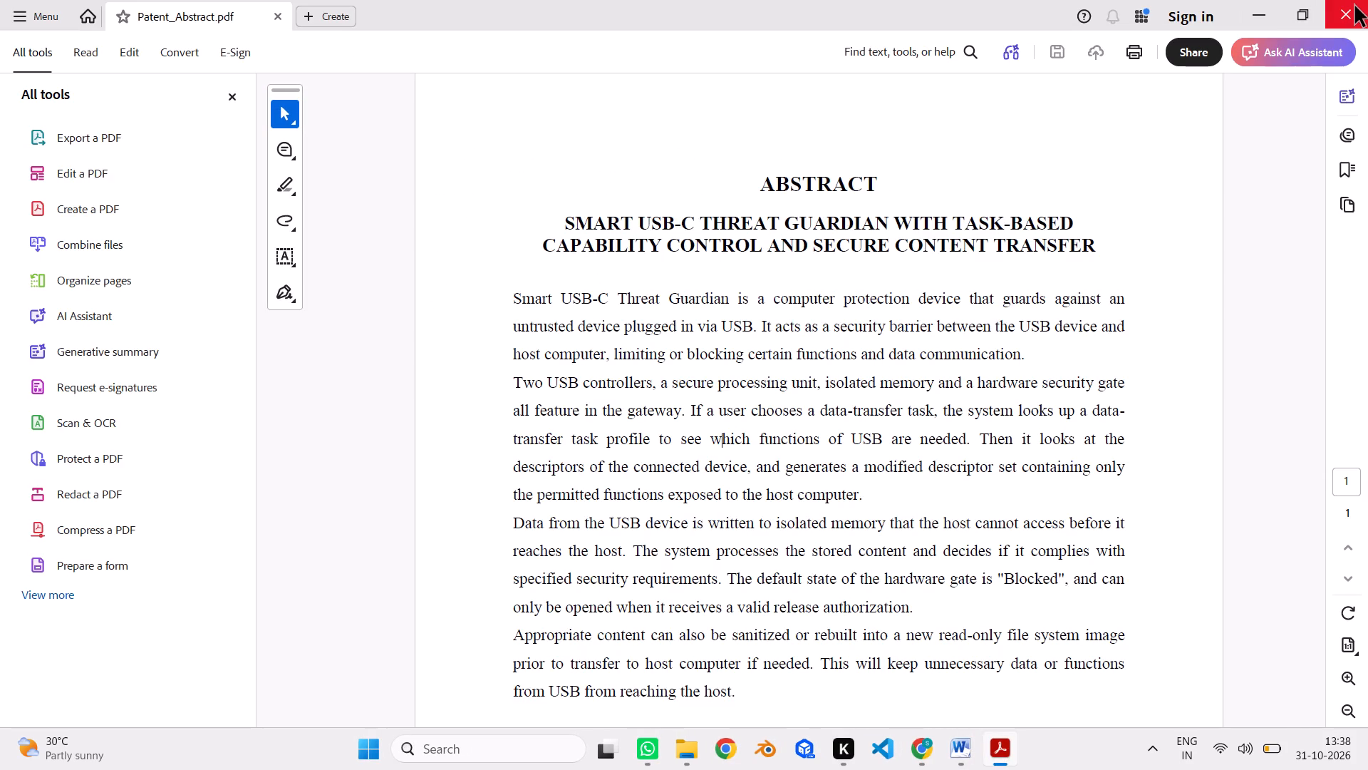
{"action": "left_click", "coordinate": [1355, 6]}
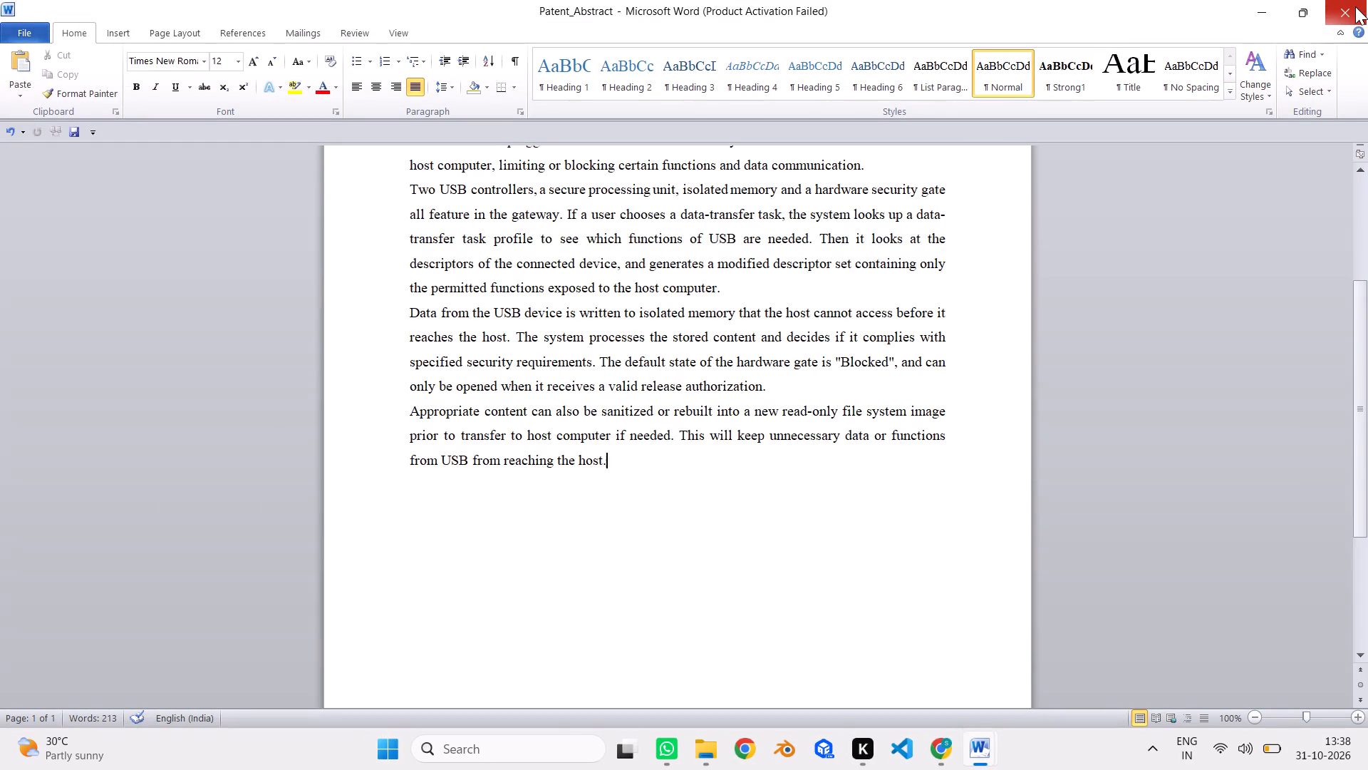
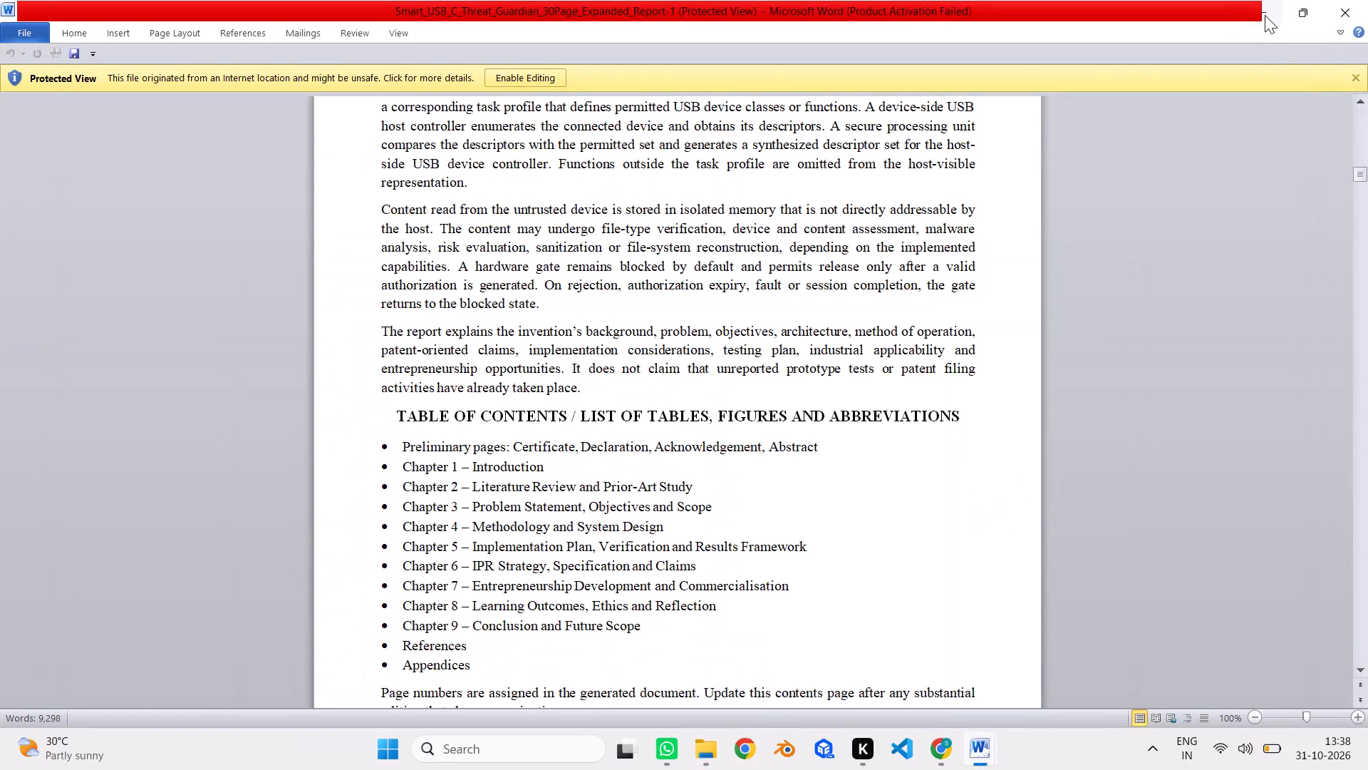
Minimize the Smart_USB_C_Threat_Guardian_30Page_Expanded_Report-1 document to reach the IPR_EDP_ABL report behind it.
{"action": "left_click", "coordinate": [1265, 15]}
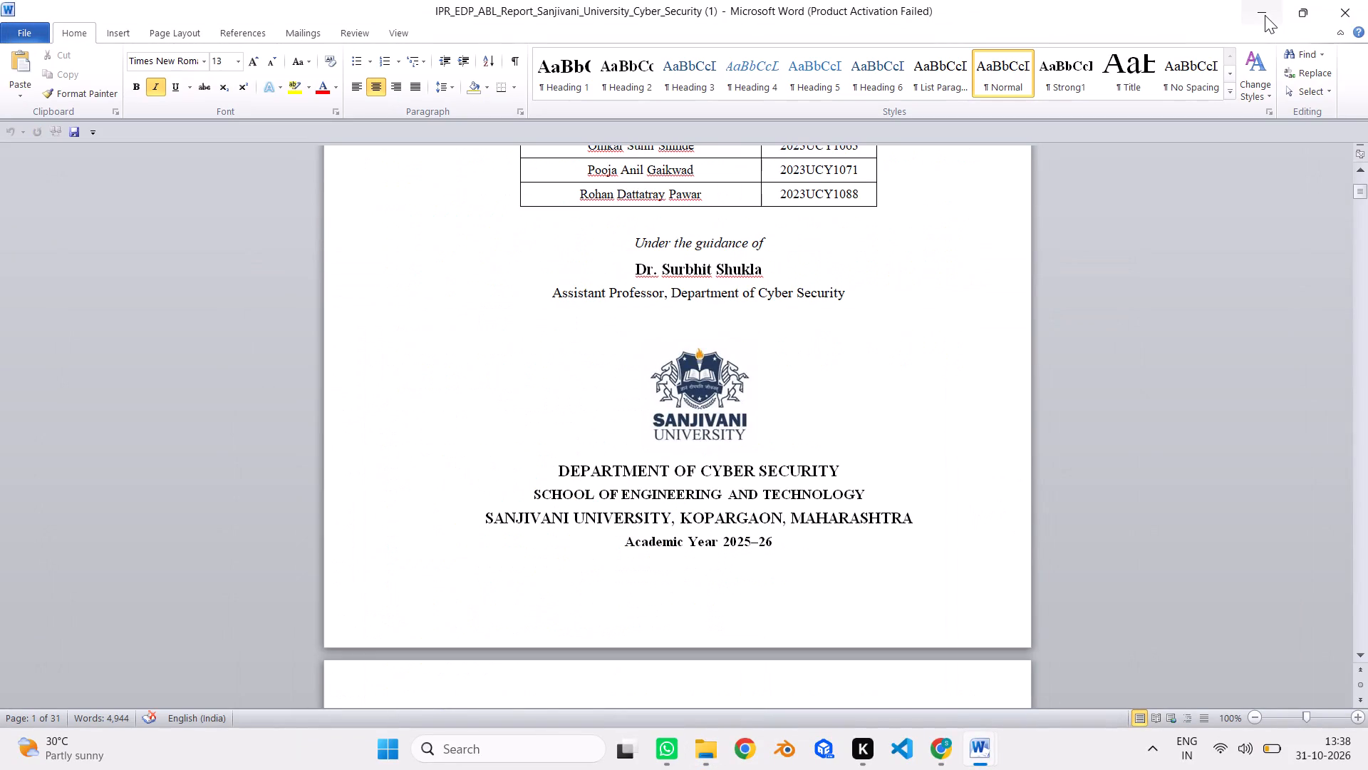